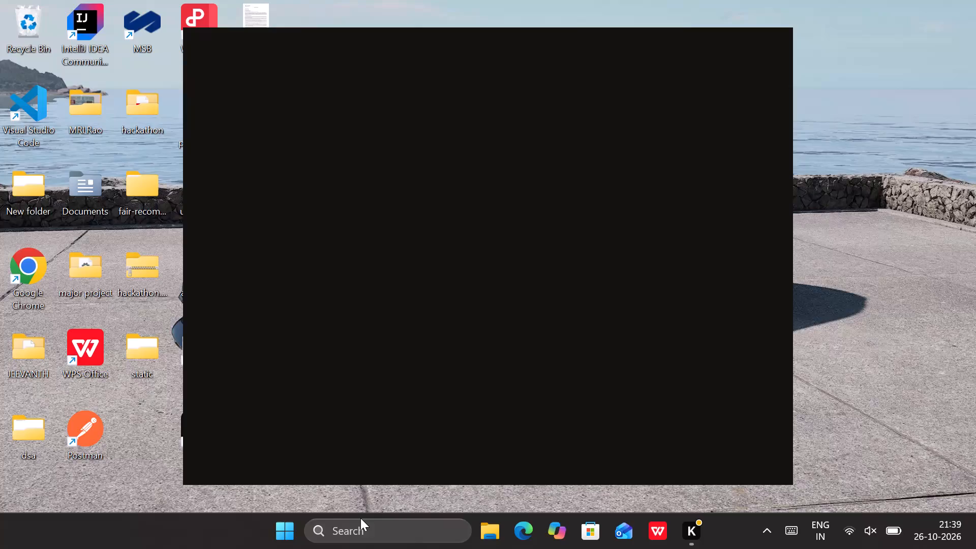
Launch the WhatsApp desktop app from the recent Windows searches.
{"action": "left_click", "coordinate": [368, 530]}
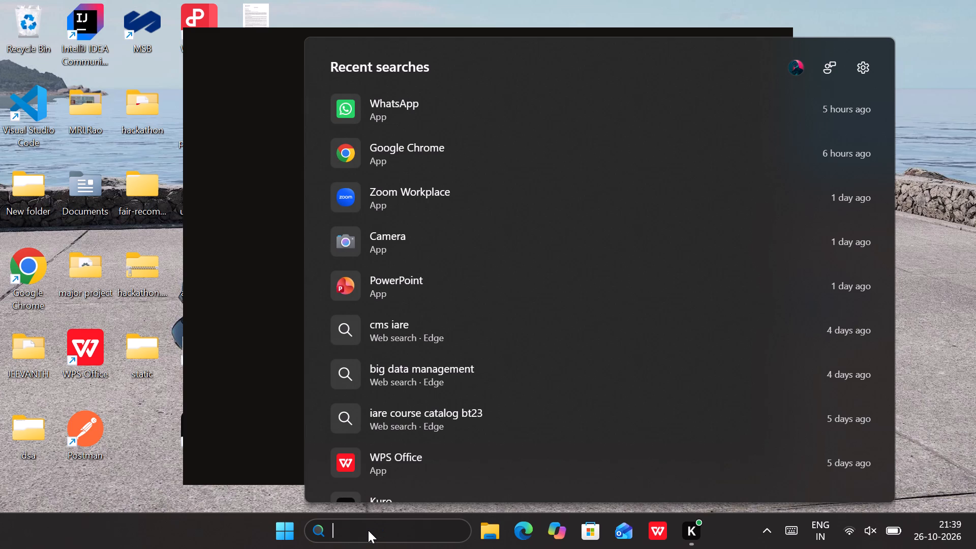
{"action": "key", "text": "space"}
{"action": "left_click", "coordinate": [388, 117]}
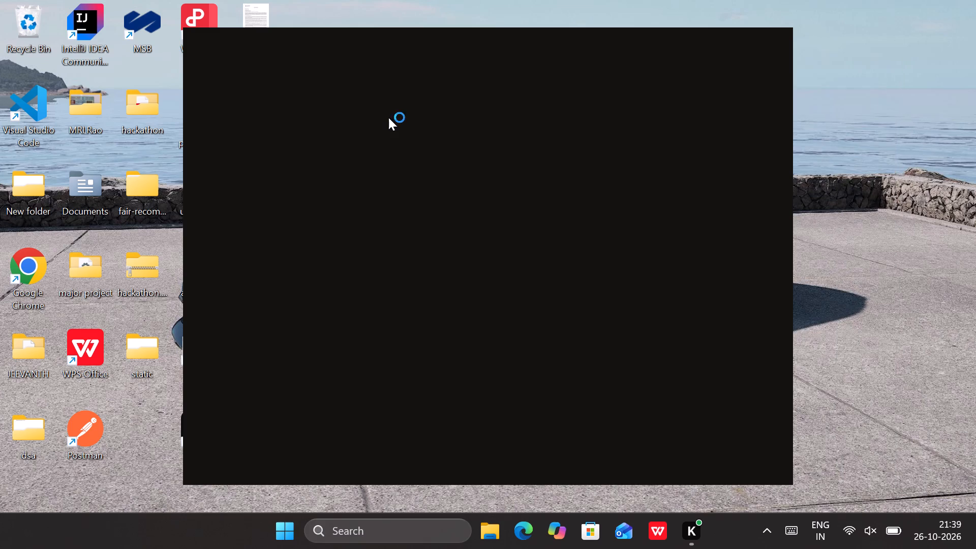
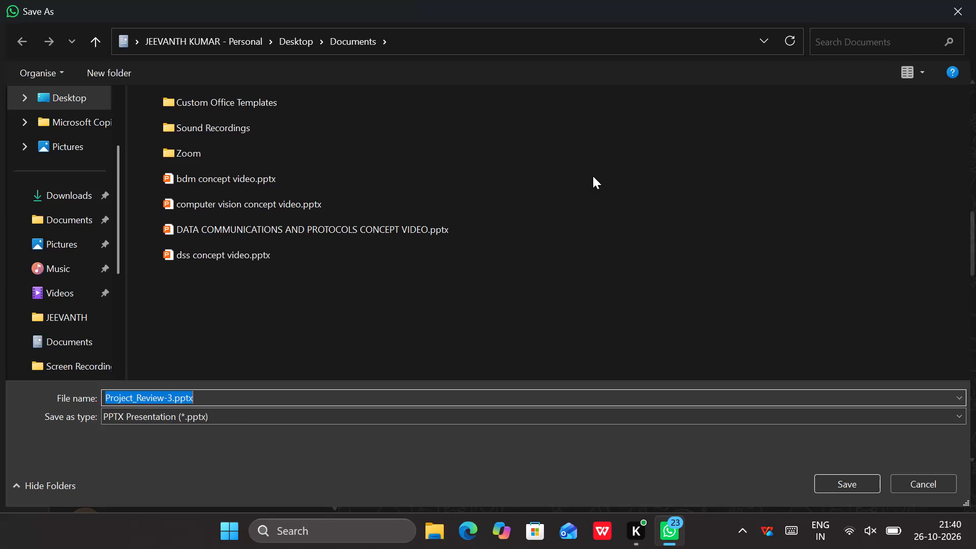
Replace the suggested presentation file name with one beginning "anu ".
{"action": "key", "text": "BackSpace"}
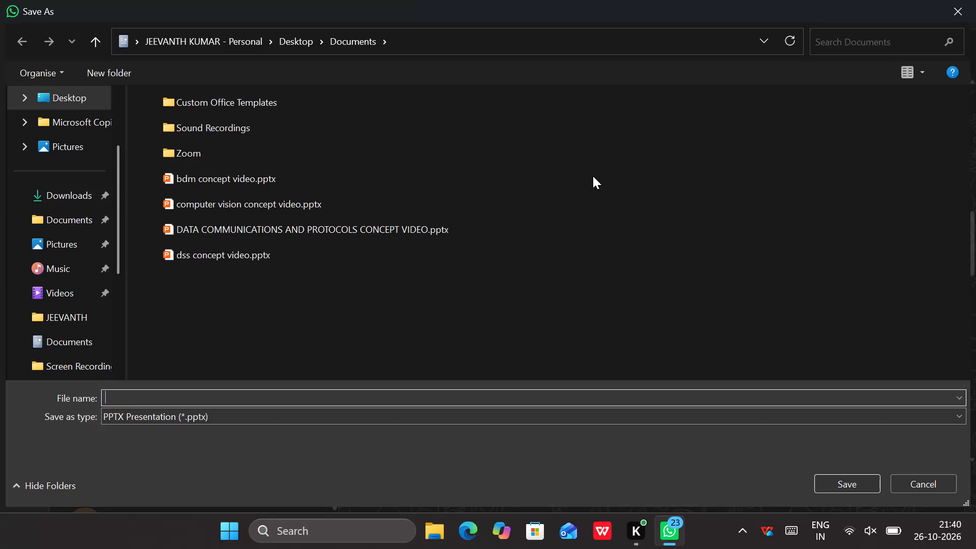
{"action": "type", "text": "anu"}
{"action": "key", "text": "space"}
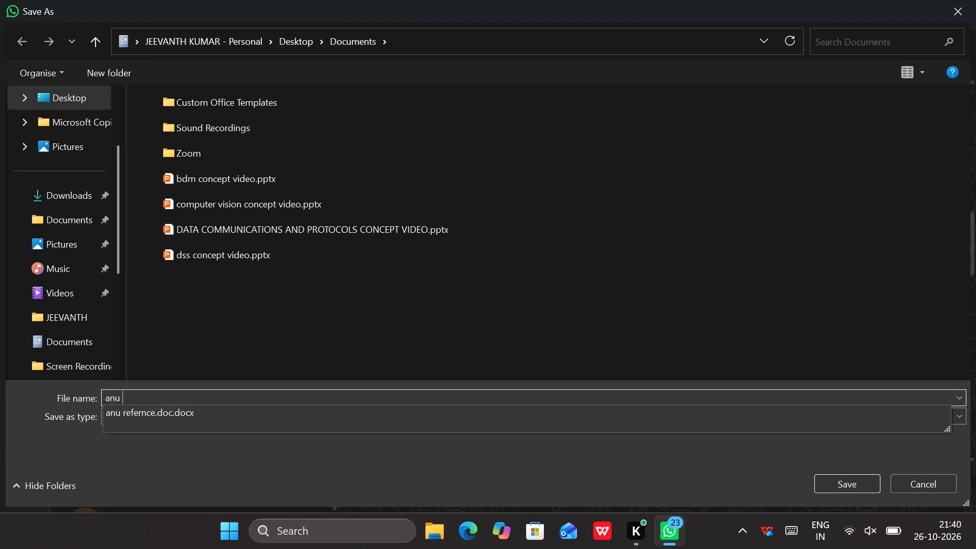
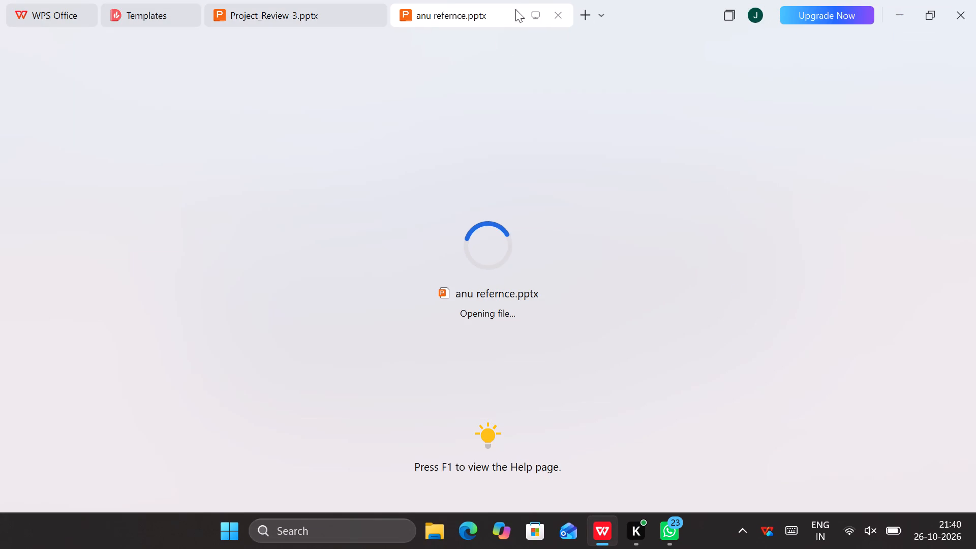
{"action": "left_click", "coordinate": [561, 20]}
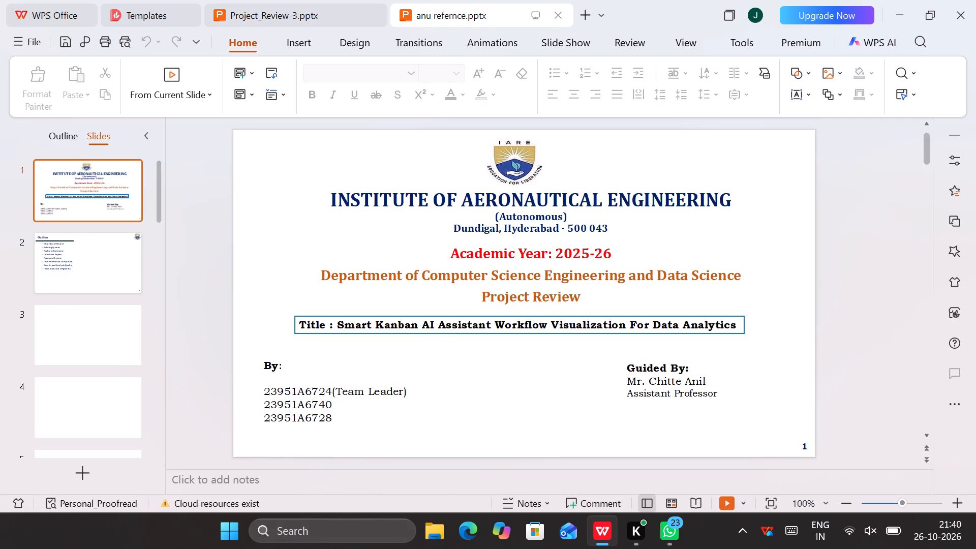
{"action": "left_click", "coordinate": [306, 530]}
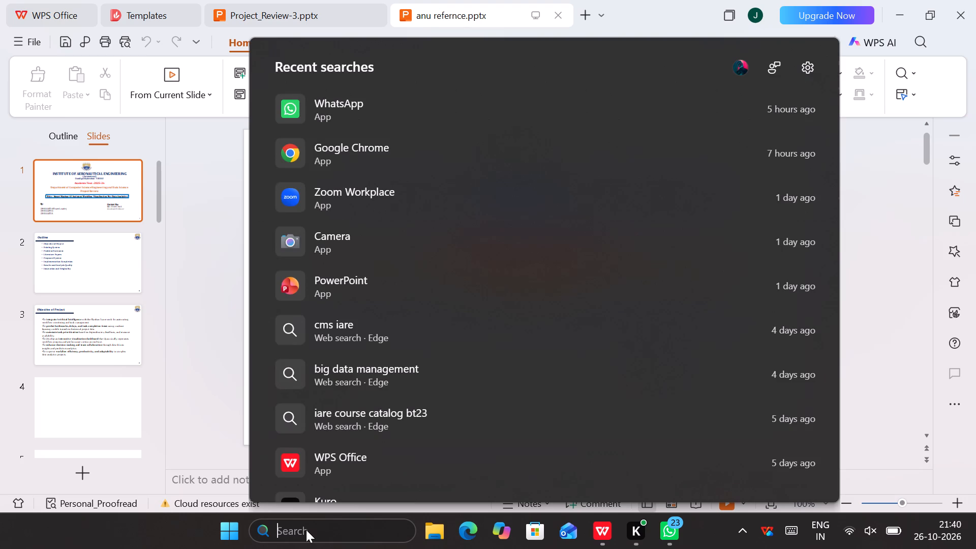
{"action": "type", "text": "chrom"}
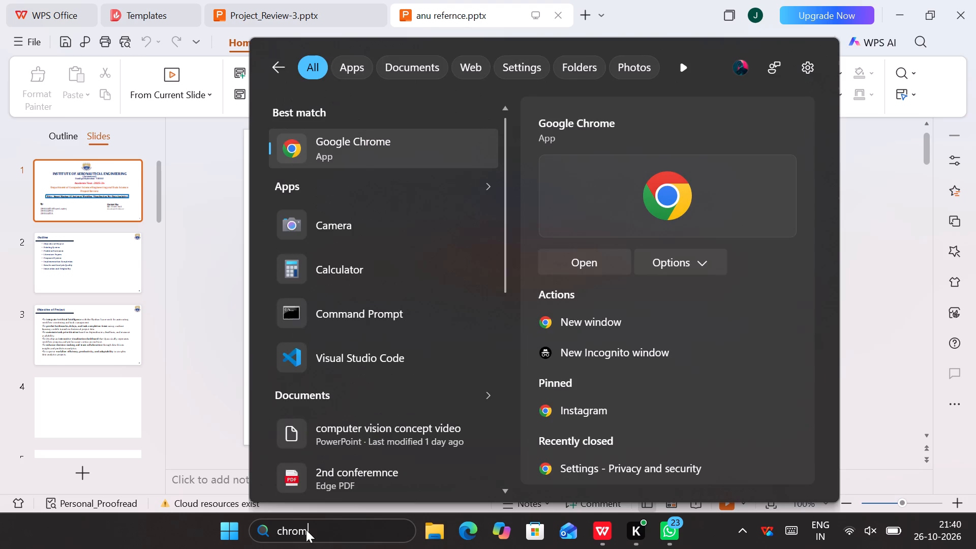
{"action": "key", "text": "Return"}
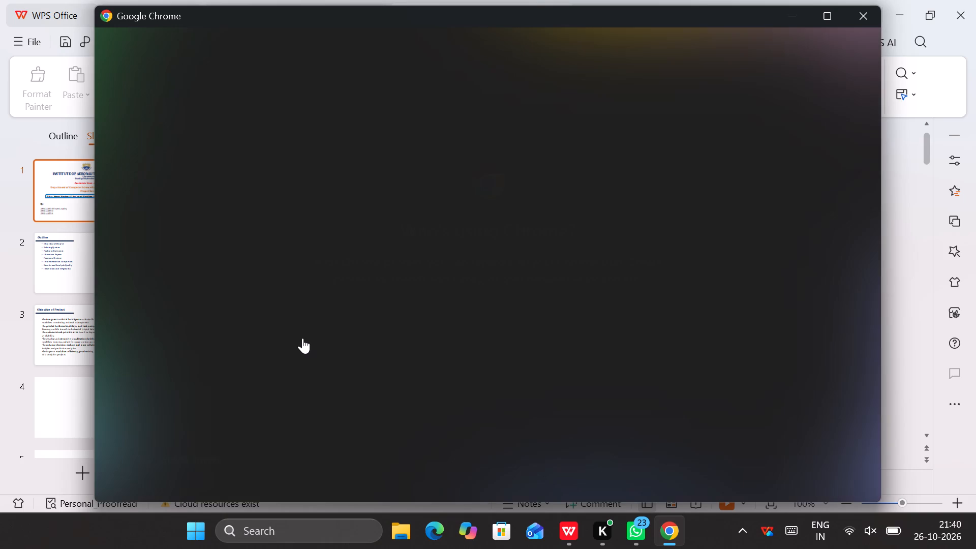
{"action": "left_click", "coordinate": [330, 340]}
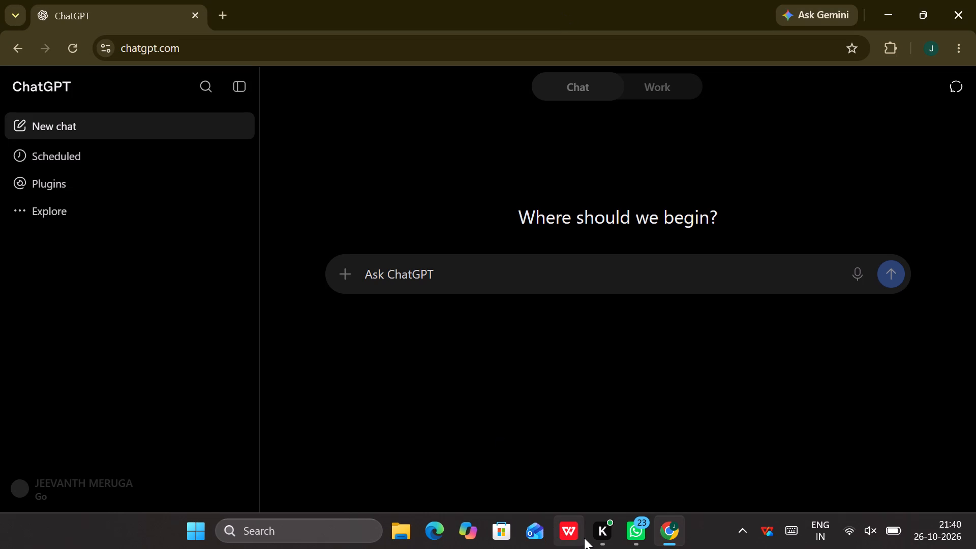
{"action": "left_click", "coordinate": [584, 538]}
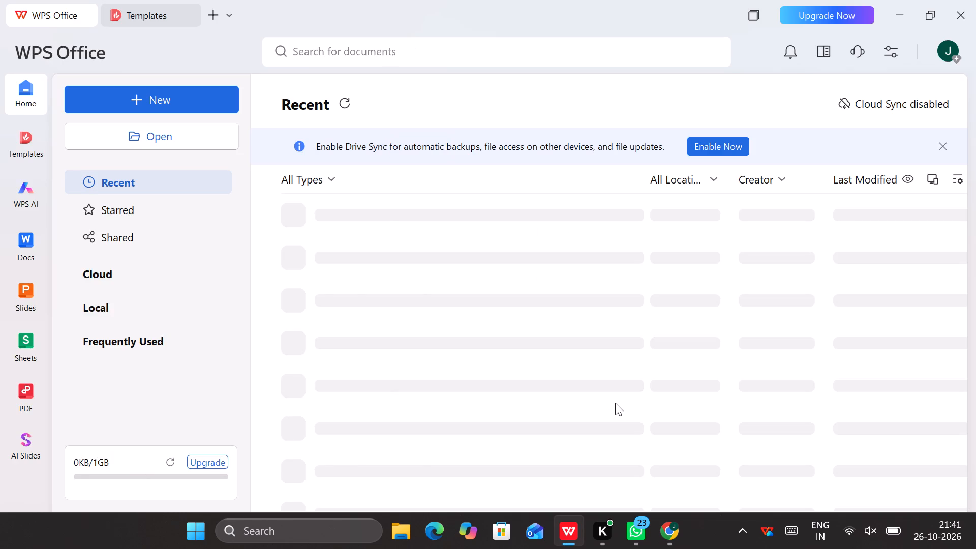
{"action": "double_click", "coordinate": [382, 252]}
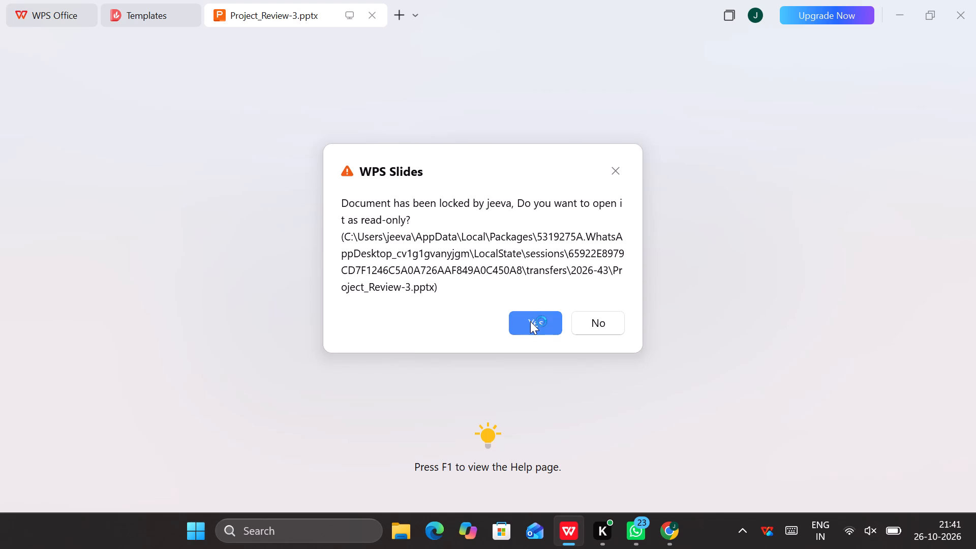
{"action": "left_click", "coordinate": [530, 321]}
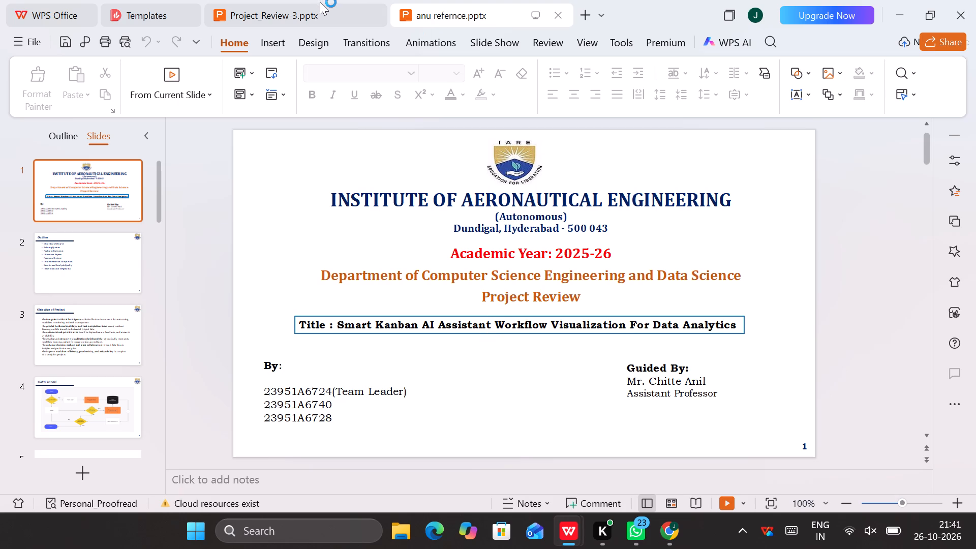
Create a new blank Slides presentation alongside the open decks.
{"action": "left_click", "coordinate": [586, 10]}
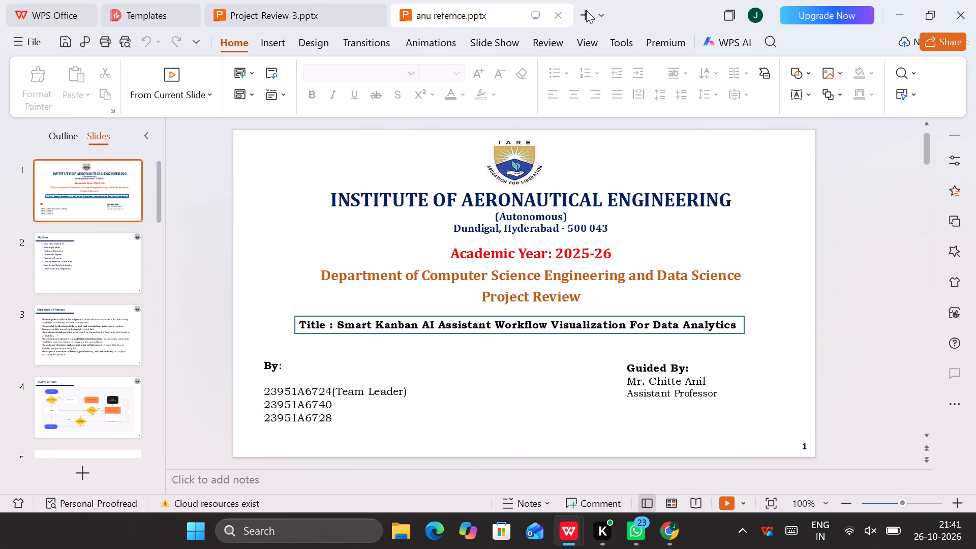
{"action": "left_click", "coordinate": [588, 14]}
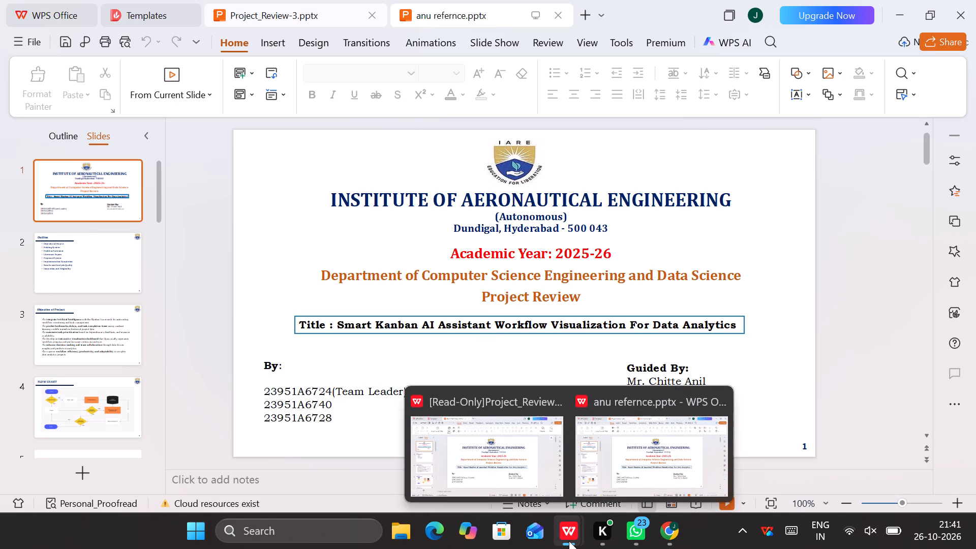
{"action": "left_click", "coordinate": [454, 409]}
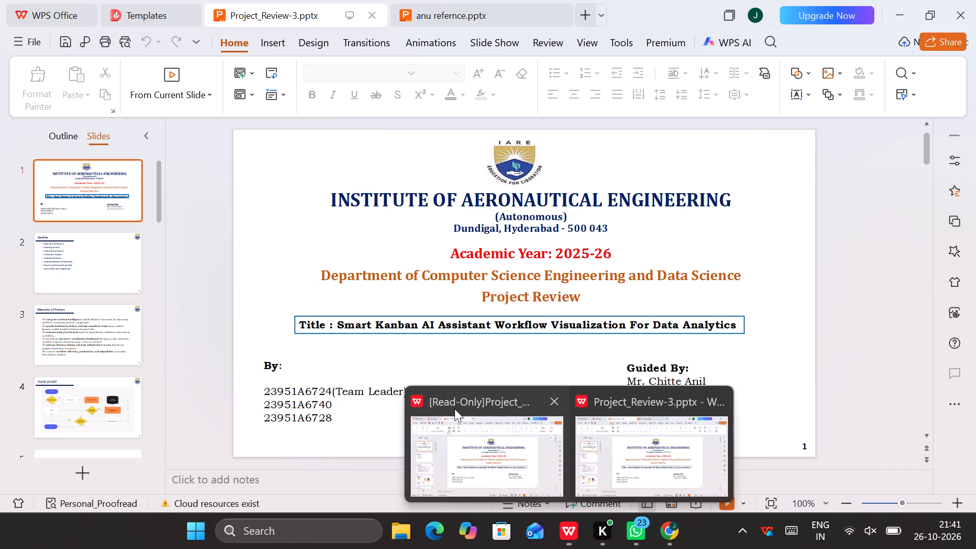
{"action": "left_click", "coordinate": [975, 0]}
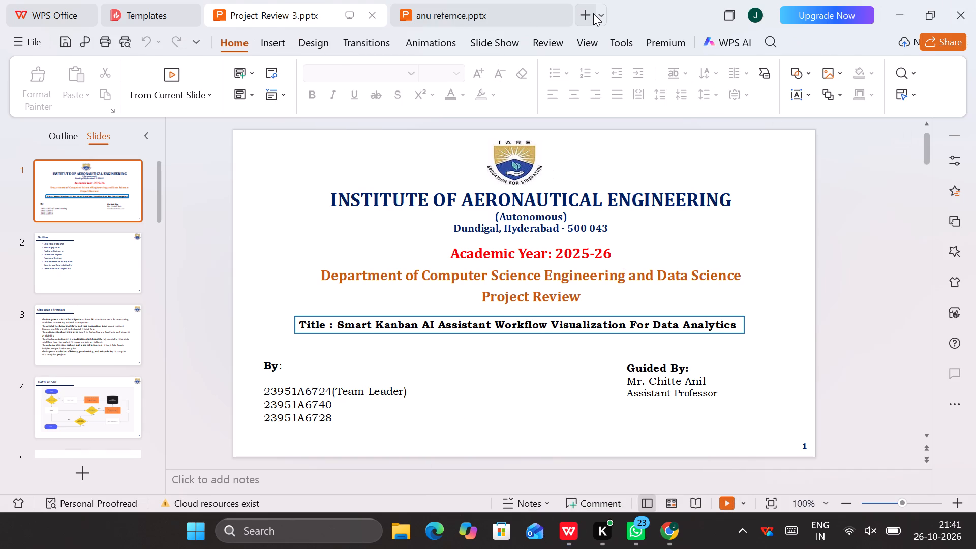
{"action": "left_click", "coordinate": [592, 13]}
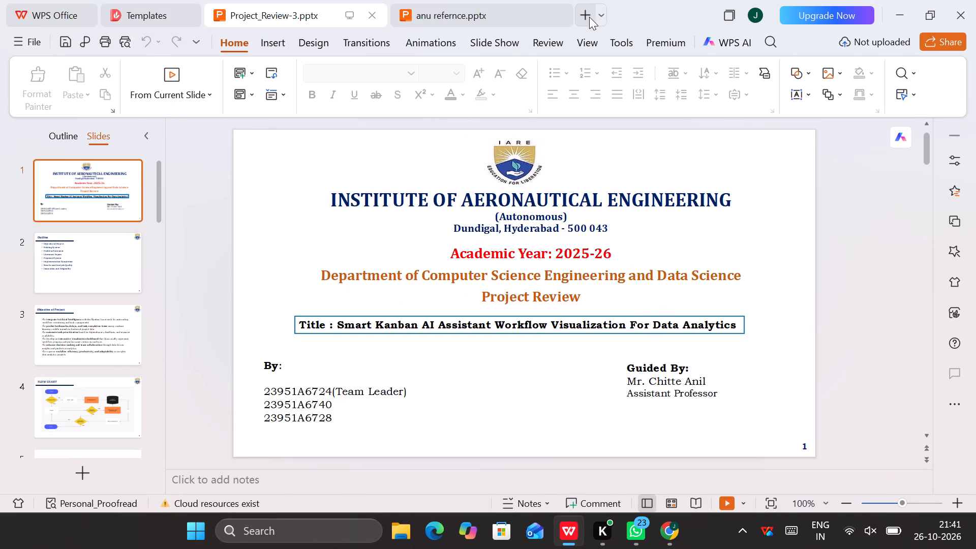
{"action": "left_click", "coordinate": [589, 17]}
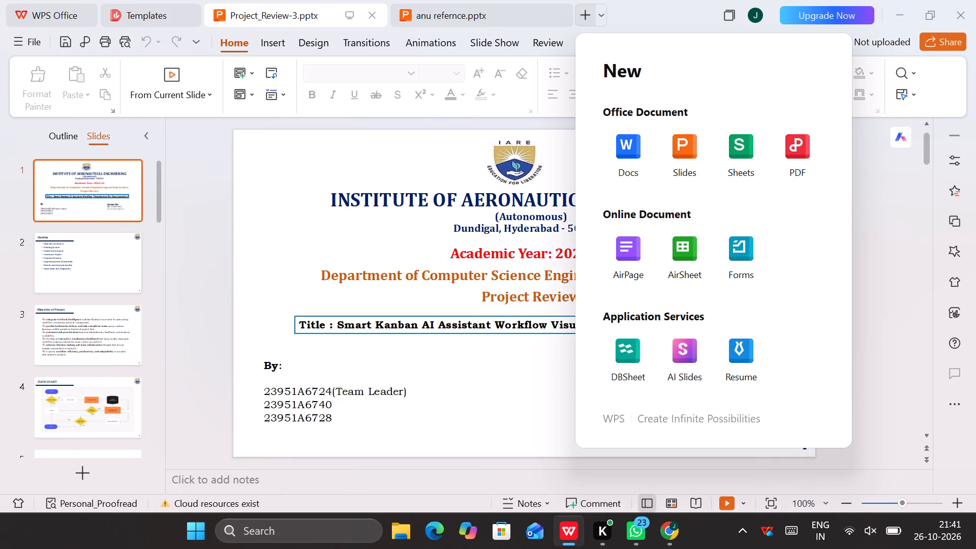
{"action": "left_click", "coordinate": [680, 156]}
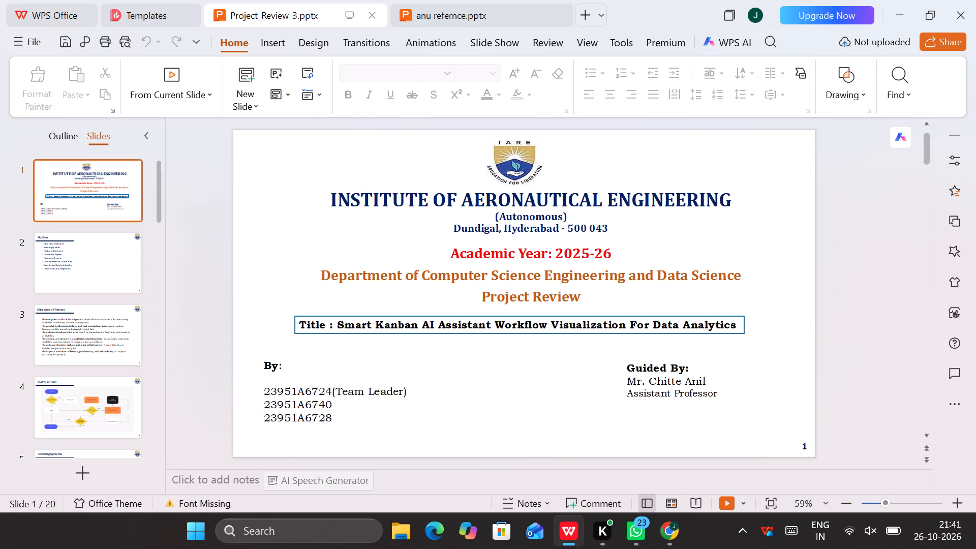
{"action": "left_click", "coordinate": [586, 23]}
{"action": "left_click", "coordinate": [683, 142]}
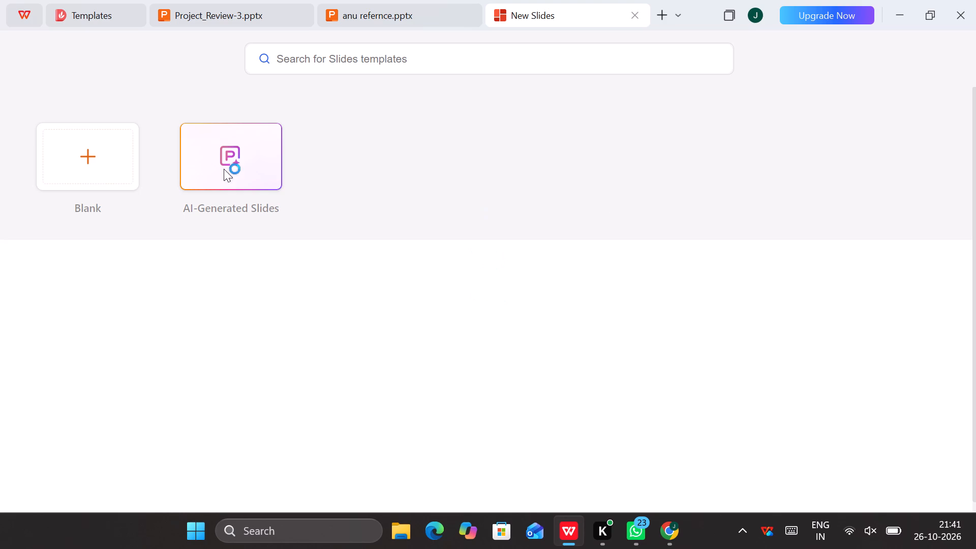
{"action": "left_click", "coordinate": [99, 171]}
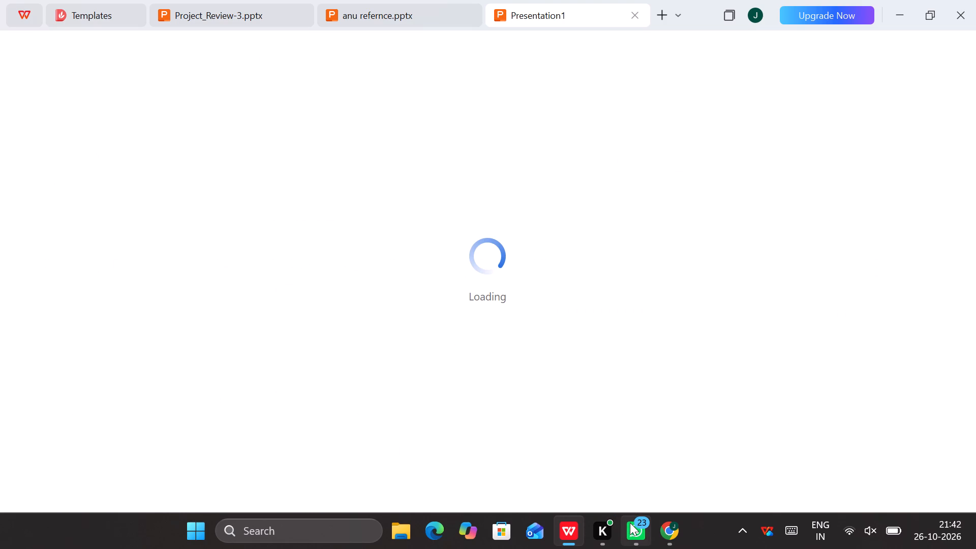
Close the WhatsApp window.
{"action": "left_click", "coordinate": [698, 404]}
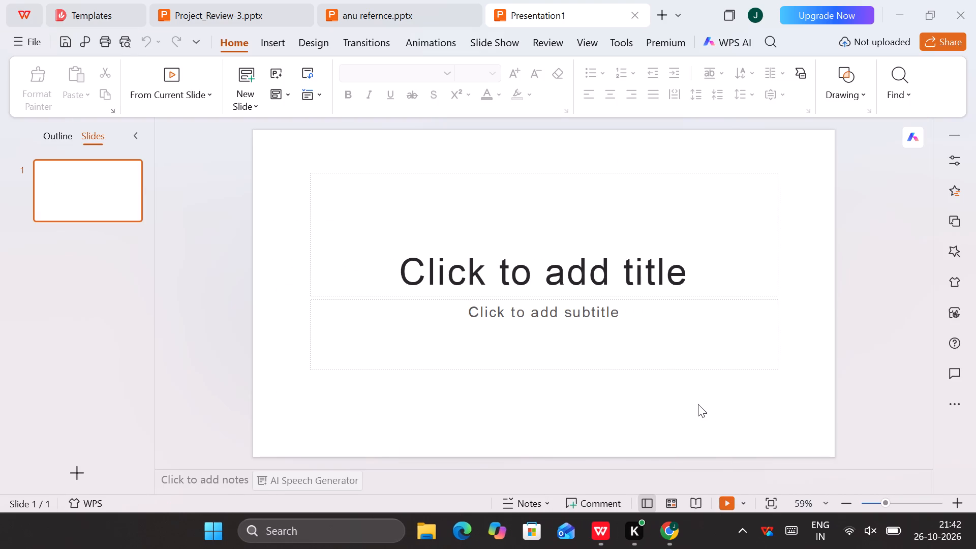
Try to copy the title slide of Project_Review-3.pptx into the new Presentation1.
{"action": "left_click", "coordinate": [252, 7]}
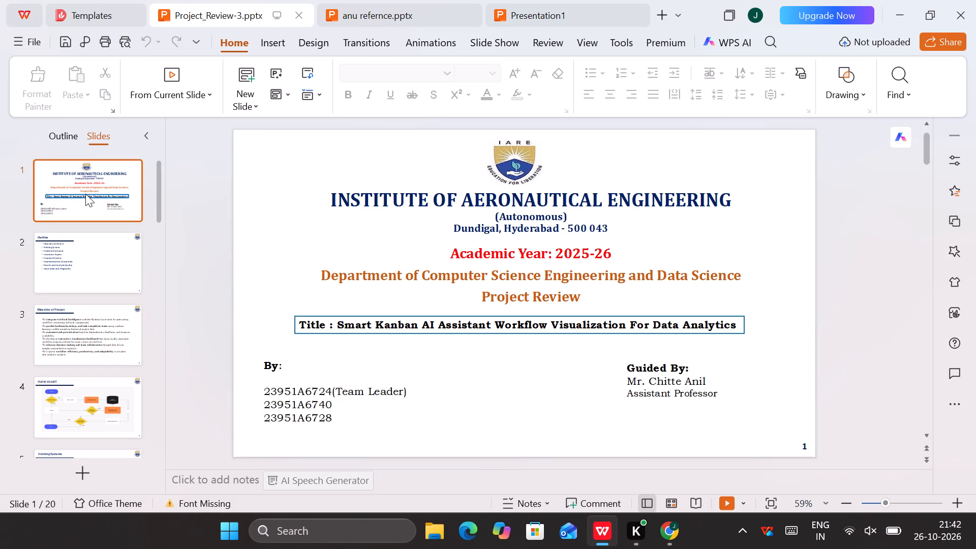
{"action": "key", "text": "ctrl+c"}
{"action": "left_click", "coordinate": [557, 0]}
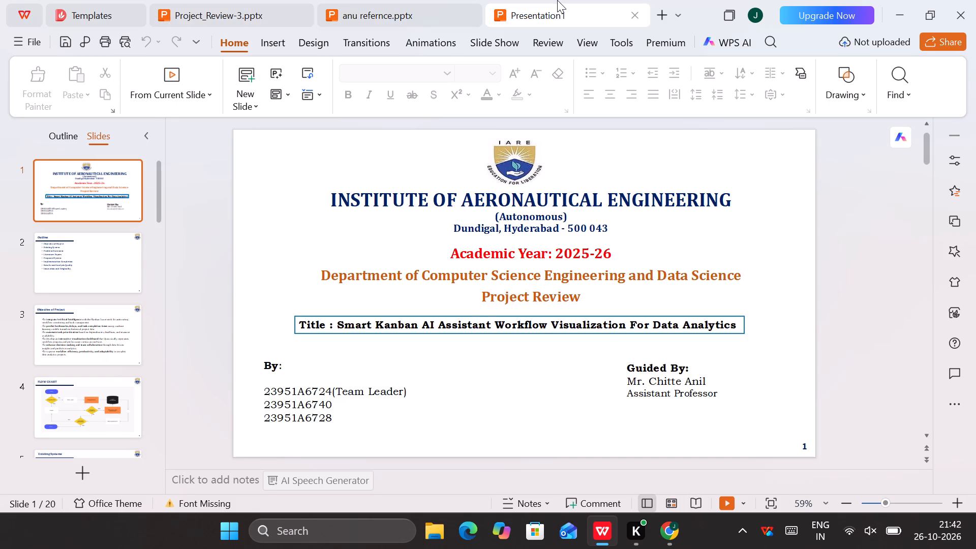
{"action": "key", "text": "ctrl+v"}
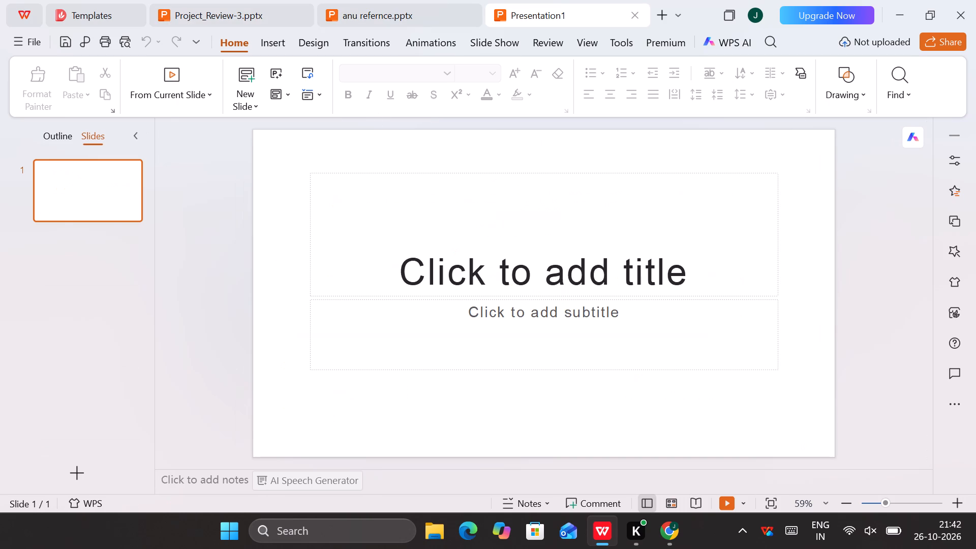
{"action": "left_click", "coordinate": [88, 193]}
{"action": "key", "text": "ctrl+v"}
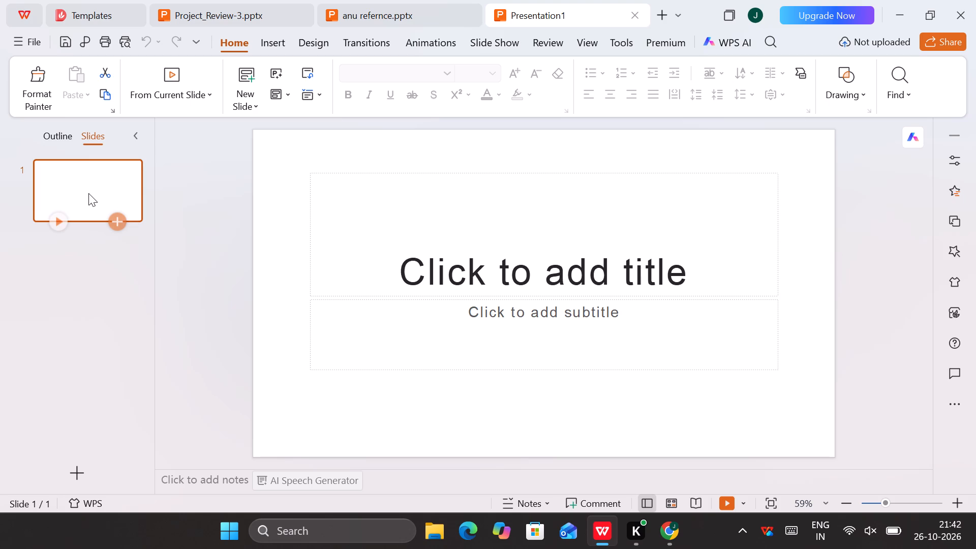
Copy the title slide of Project_Review-3.pptx into Presentation1 and place it before the blank slide.
{"action": "left_click", "coordinate": [213, 0]}
{"action": "left_click", "coordinate": [82, 196]}
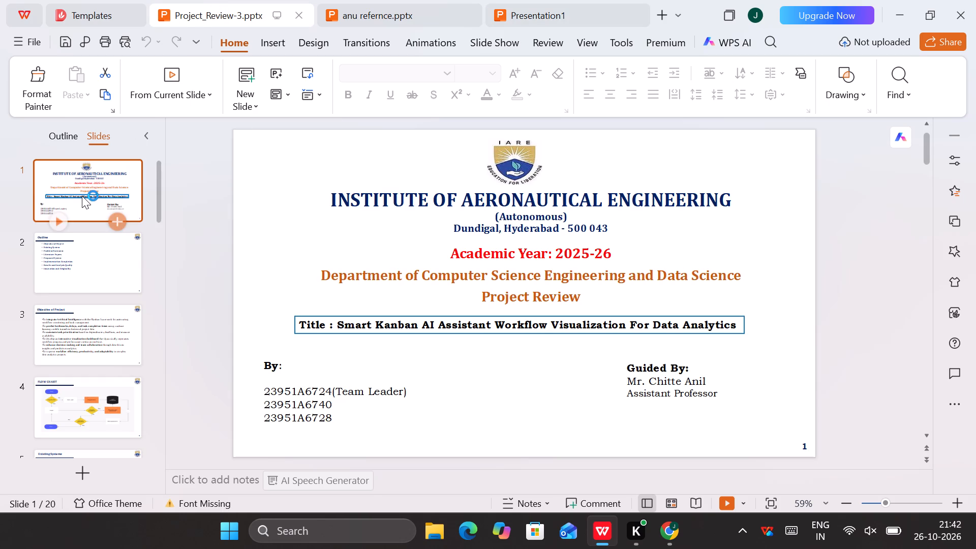
{"action": "key", "text": "ctrl+c"}
{"action": "left_click", "coordinate": [534, 0]}
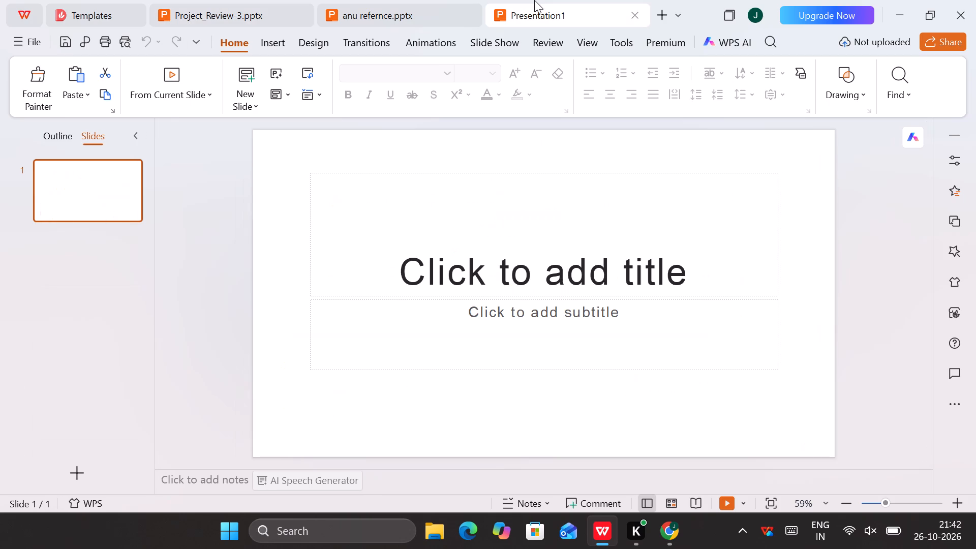
{"action": "left_click", "coordinate": [71, 179]}
{"action": "key", "text": "ctrl+v"}
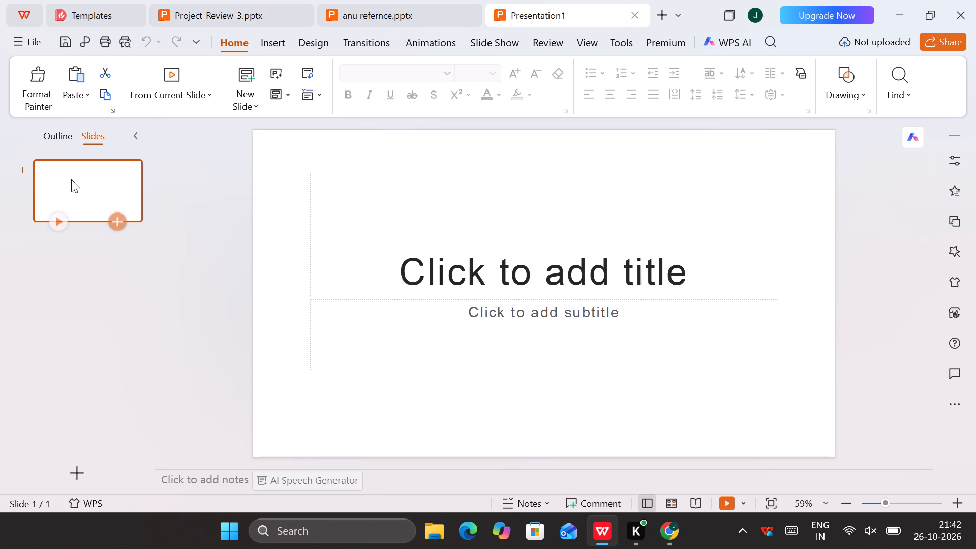
{"action": "left_click_drag", "start_coordinate": [80, 263], "coordinate": [92, 171]}
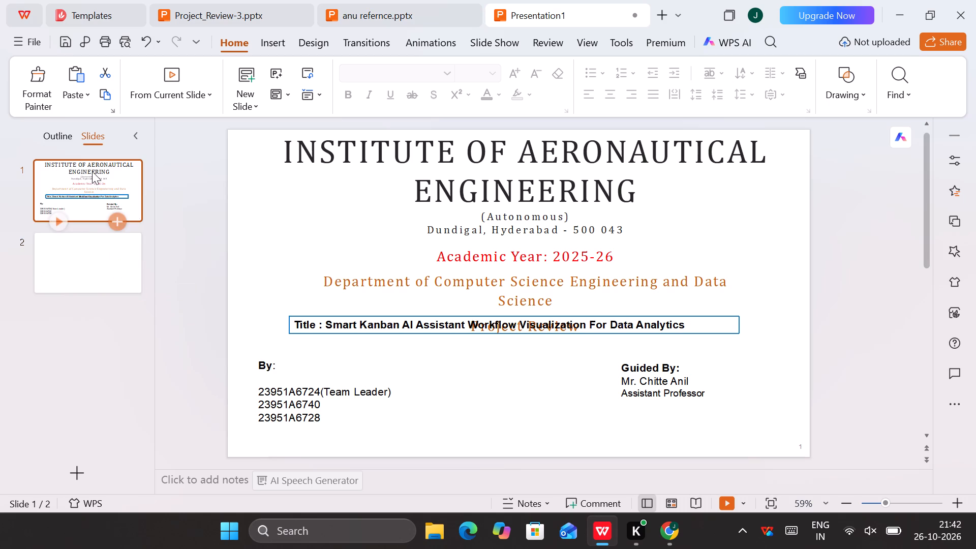
Delete the blank slide 2 from Presentation1, keeping only the pasted title slide.
{"action": "left_click", "coordinate": [103, 259]}
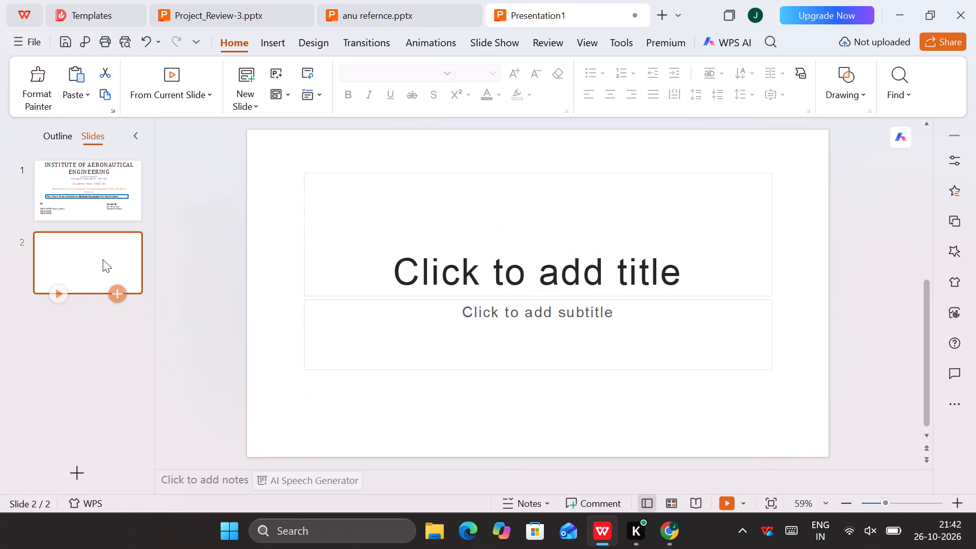
{"action": "key", "text": "Delete"}
{"action": "key", "text": "Insert"}
{"action": "left_click", "coordinate": [508, 330]}
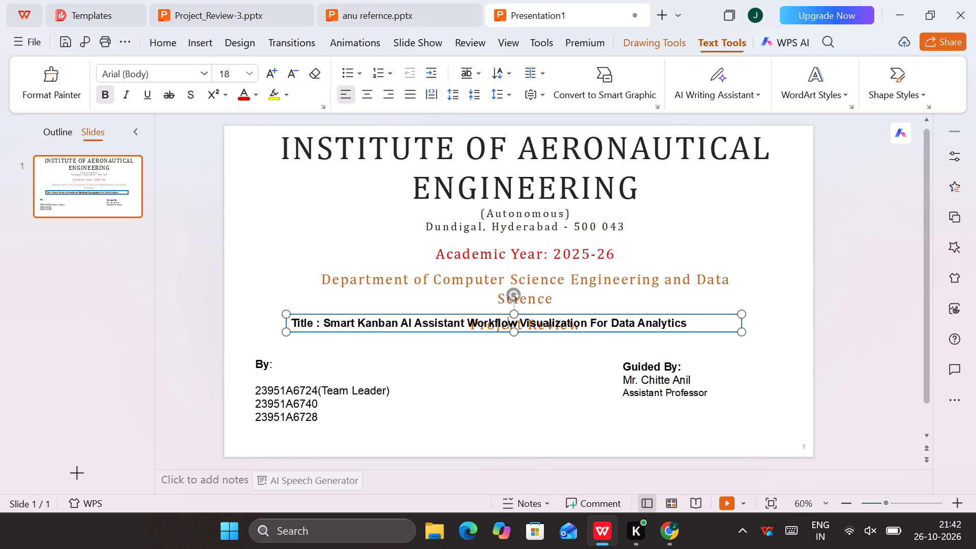
{"action": "left_click", "coordinate": [528, 362]}
Paste another copy of the title slide after slide 1 in Presentation1.
{"action": "left_click", "coordinate": [105, 276]}
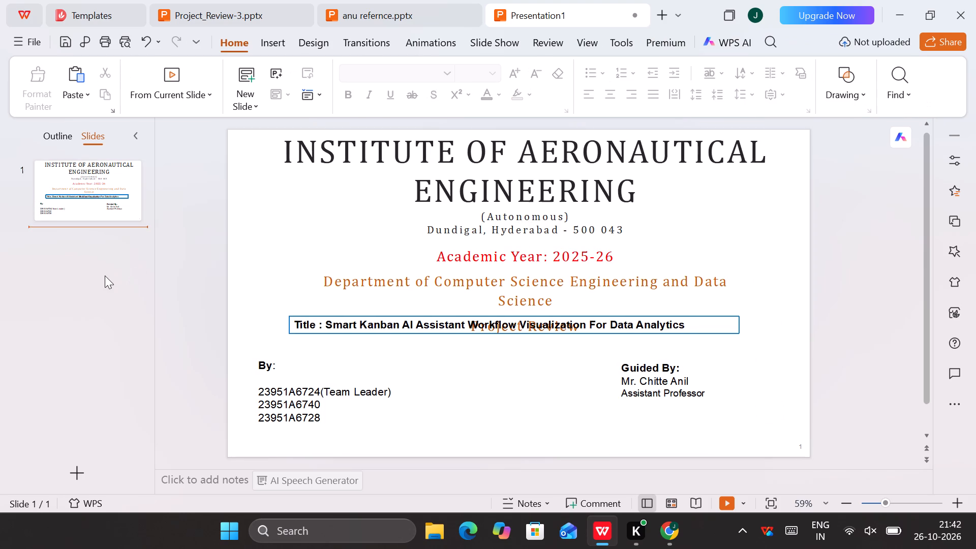
{"action": "key", "text": "ctrl+v"}
{"action": "double_click", "coordinate": [112, 264]}
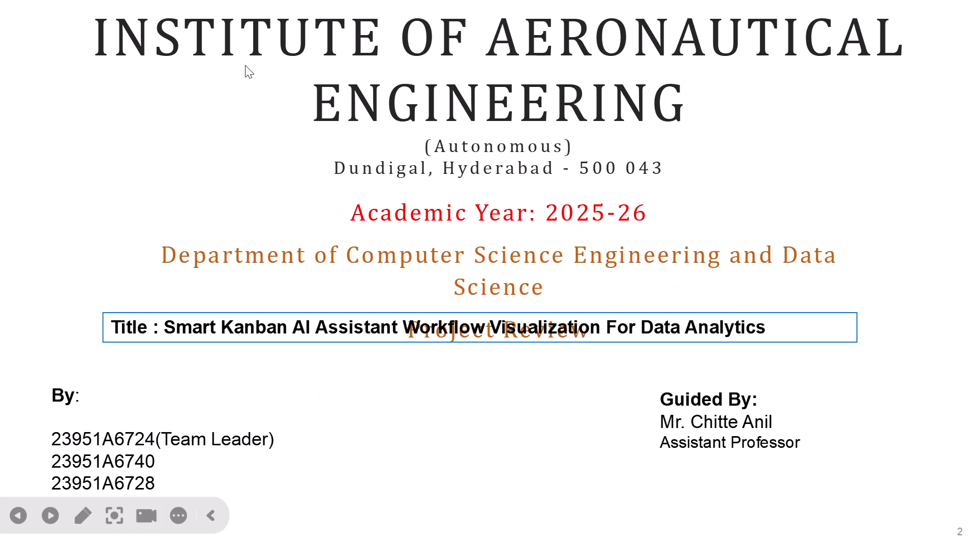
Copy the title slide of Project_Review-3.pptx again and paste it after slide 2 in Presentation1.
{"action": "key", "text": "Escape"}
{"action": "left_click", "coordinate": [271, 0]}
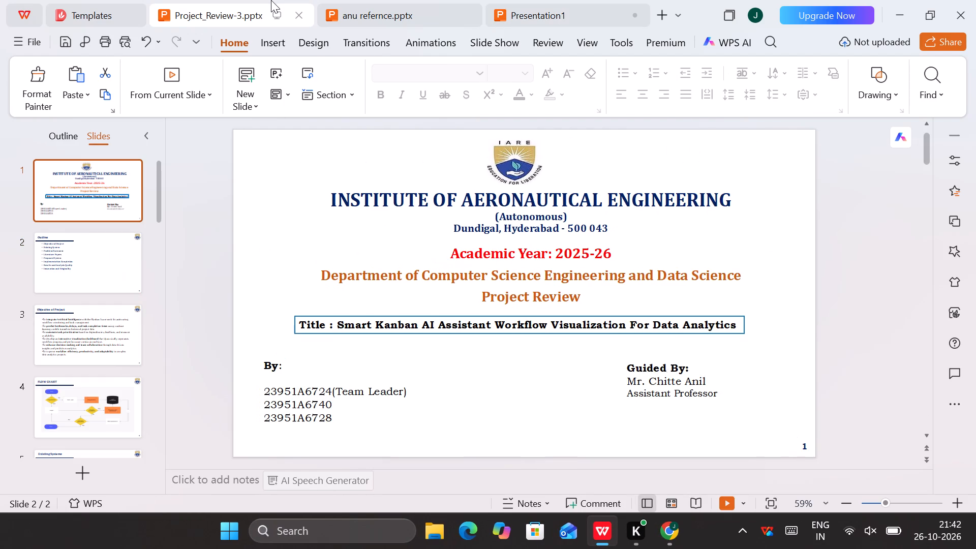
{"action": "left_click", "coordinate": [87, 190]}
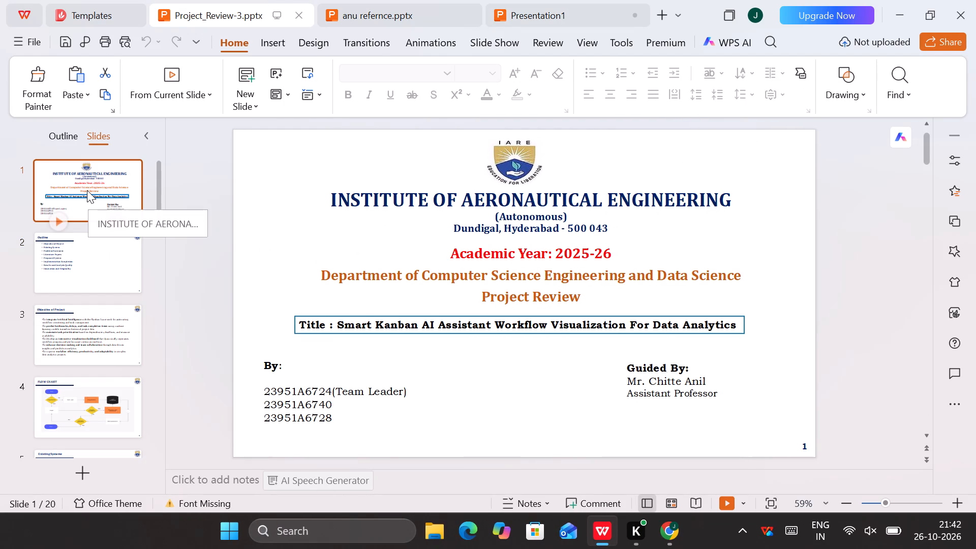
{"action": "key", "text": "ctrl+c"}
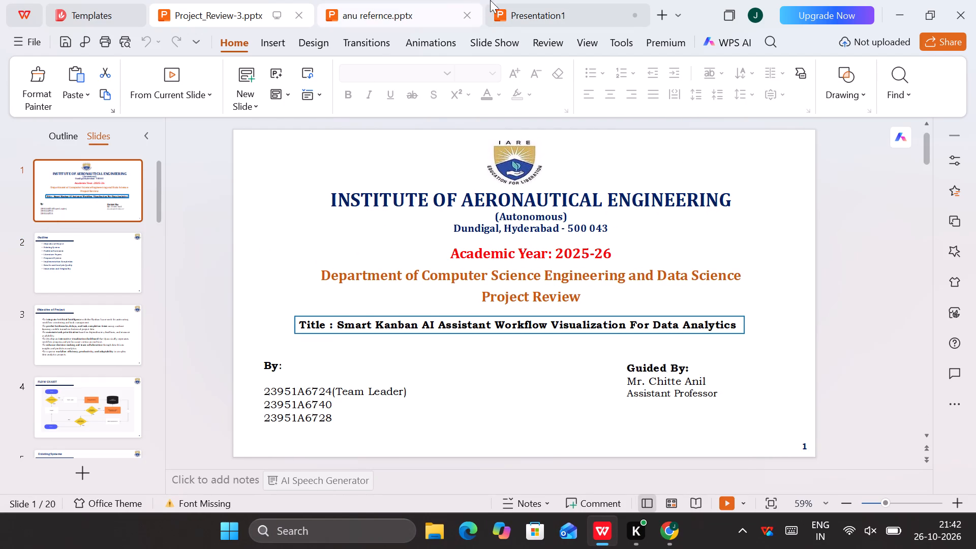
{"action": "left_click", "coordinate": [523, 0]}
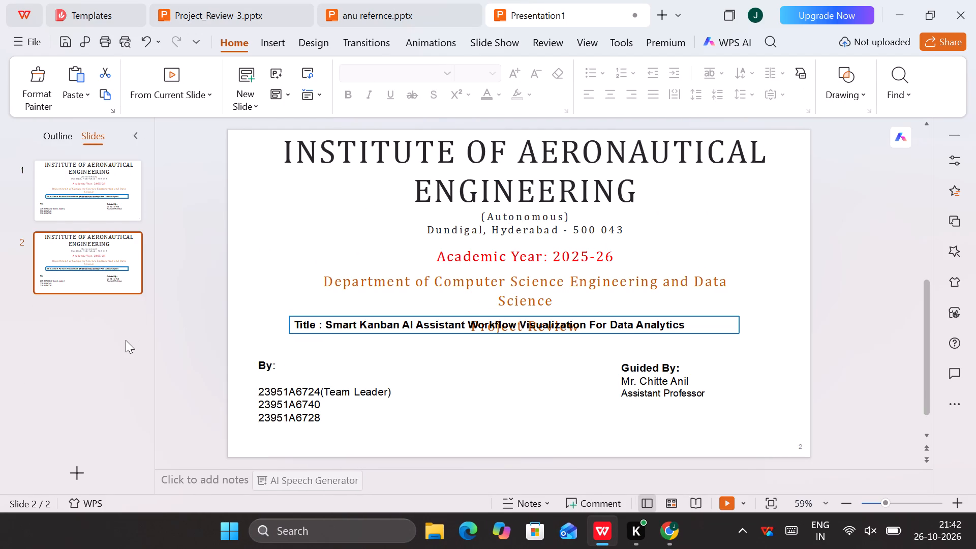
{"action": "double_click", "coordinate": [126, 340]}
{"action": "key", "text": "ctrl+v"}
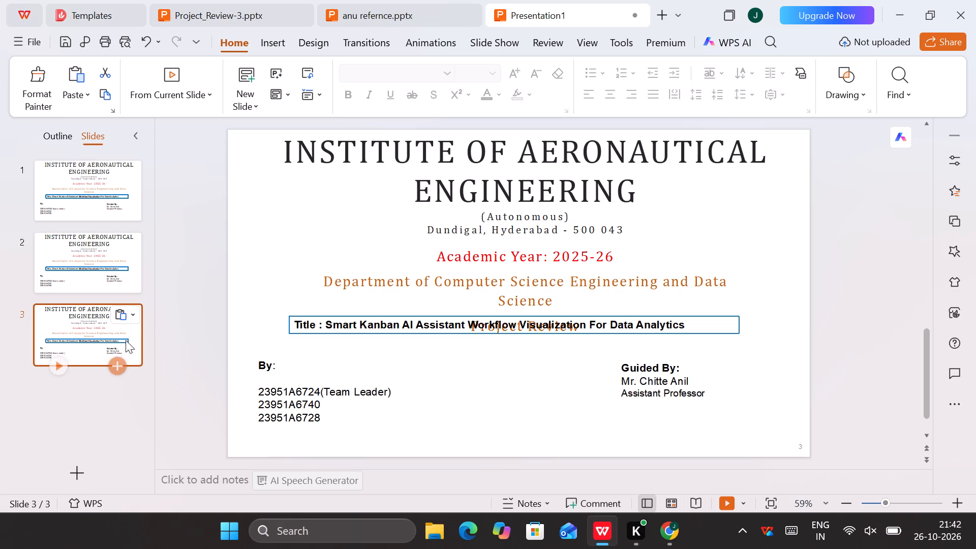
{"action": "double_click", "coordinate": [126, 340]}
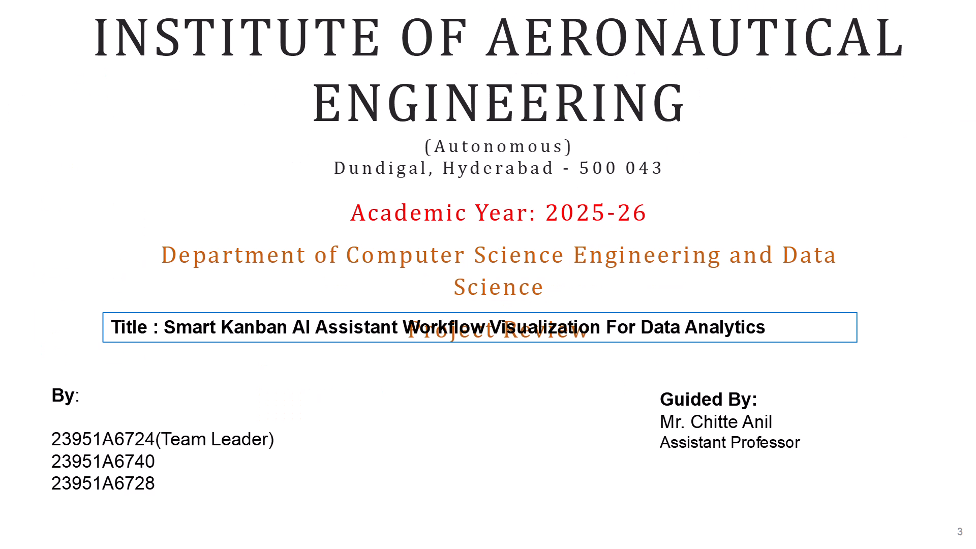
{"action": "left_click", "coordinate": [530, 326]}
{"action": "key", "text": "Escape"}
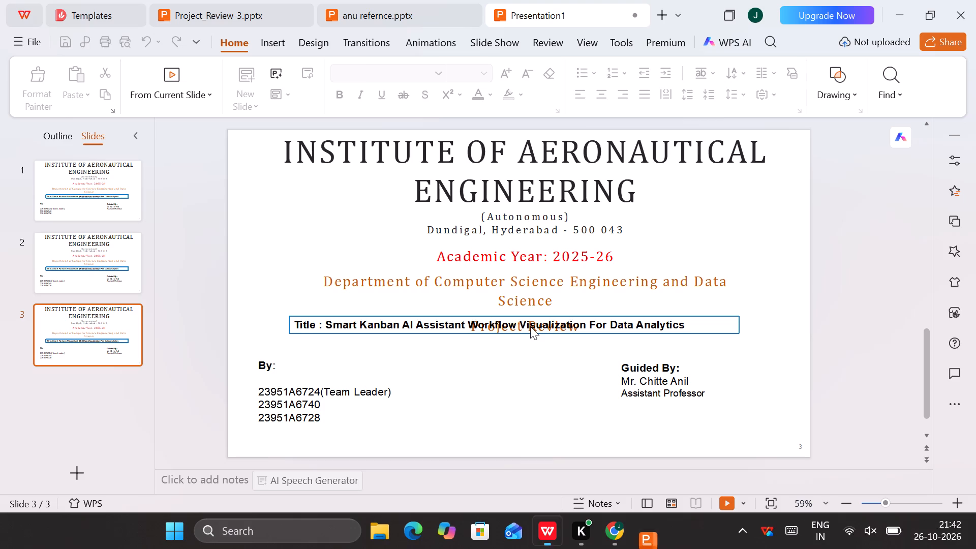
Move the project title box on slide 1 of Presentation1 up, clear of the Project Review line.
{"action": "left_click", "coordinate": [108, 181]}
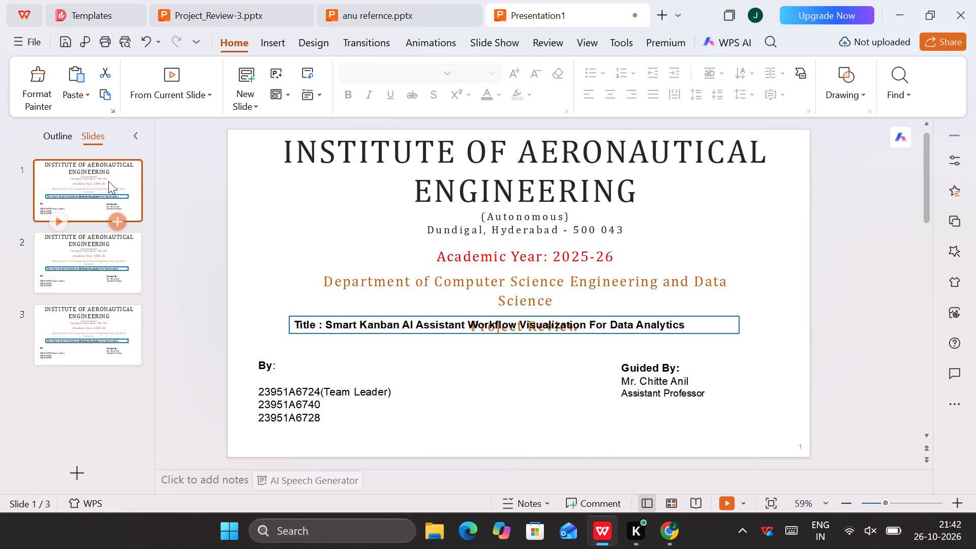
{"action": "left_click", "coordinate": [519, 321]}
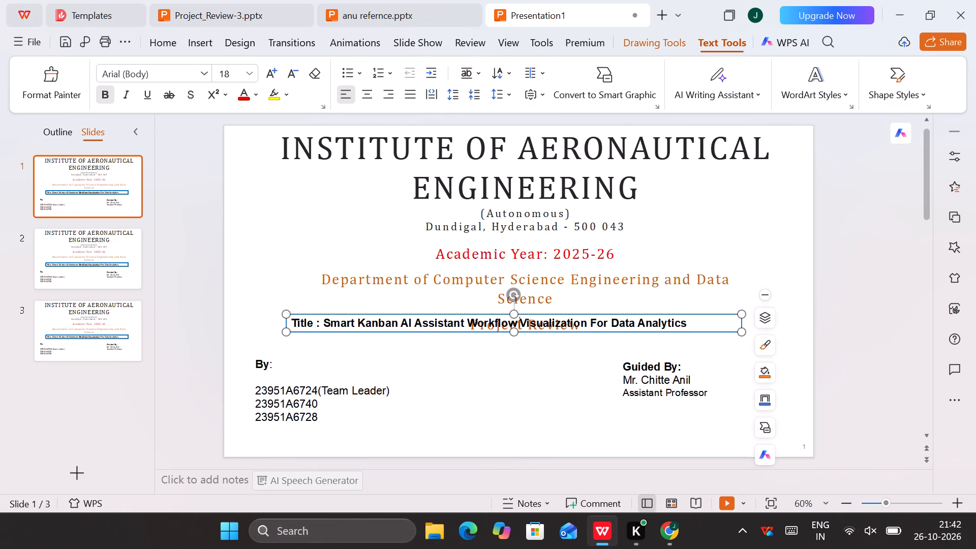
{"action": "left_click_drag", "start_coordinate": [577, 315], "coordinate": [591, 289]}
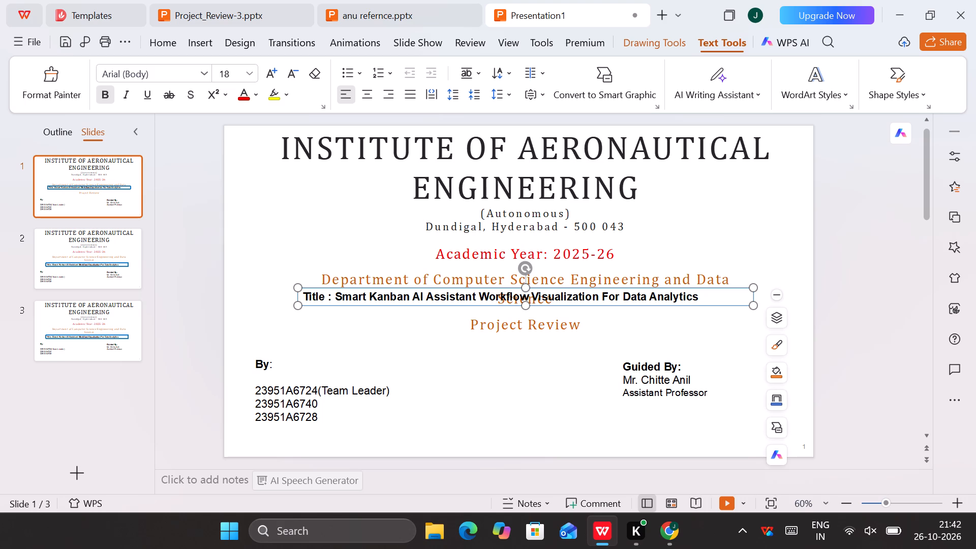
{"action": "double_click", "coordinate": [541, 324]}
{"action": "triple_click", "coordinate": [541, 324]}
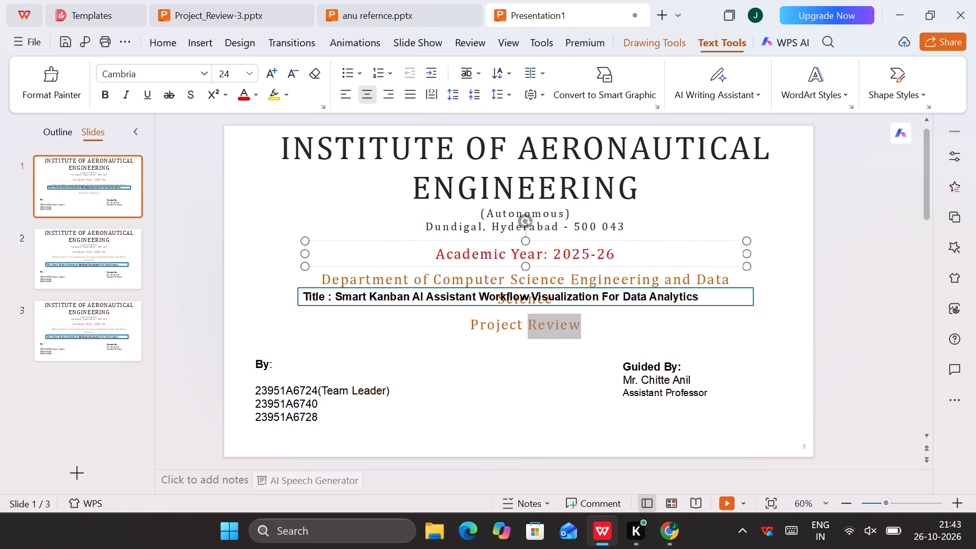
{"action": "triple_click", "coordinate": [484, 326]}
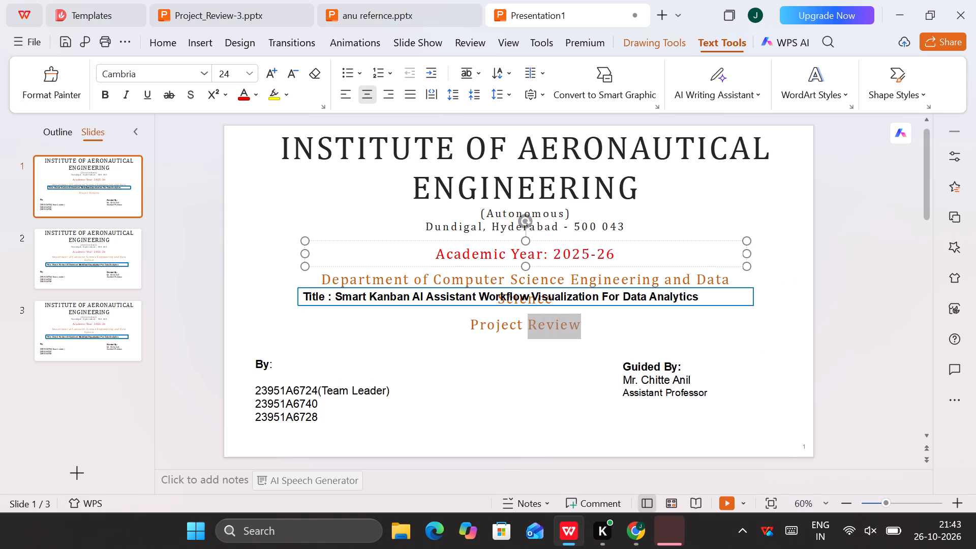
Close the Opera browser window and quit Opera with all its tabs.
{"action": "left_click", "coordinate": [218, 0]}
{"action": "left_click", "coordinate": [272, 13]}
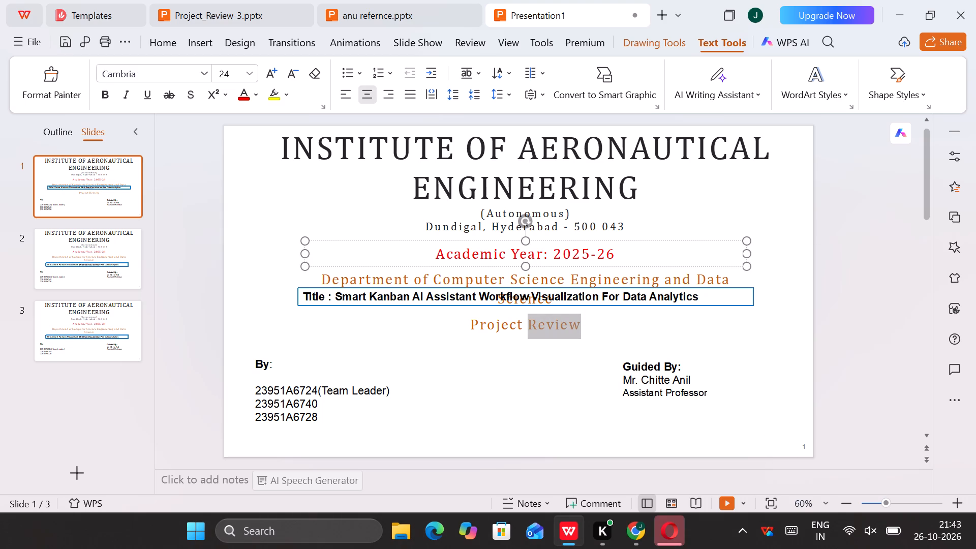
{"action": "left_click", "coordinate": [376, 6]}
{"action": "left_click", "coordinate": [851, 396]}
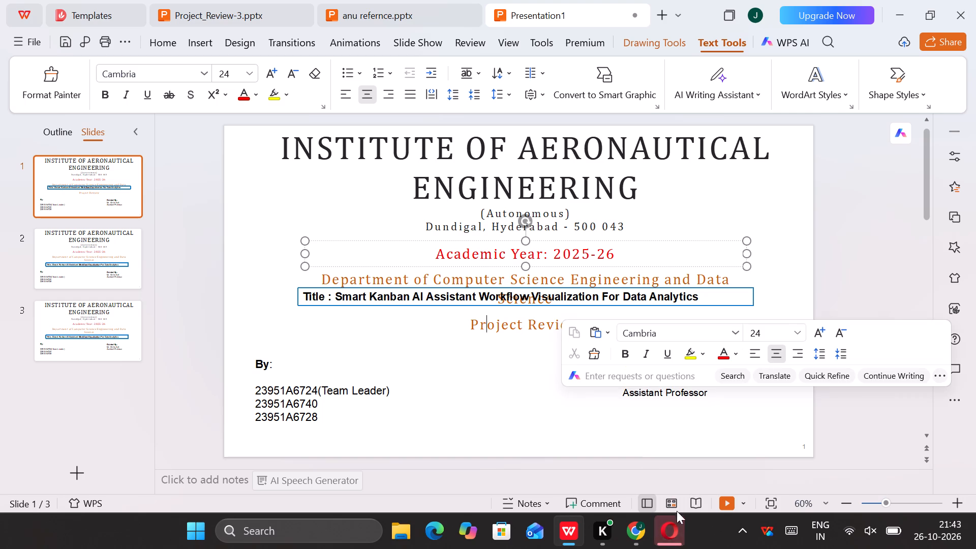
{"action": "left_click", "coordinate": [739, 410]}
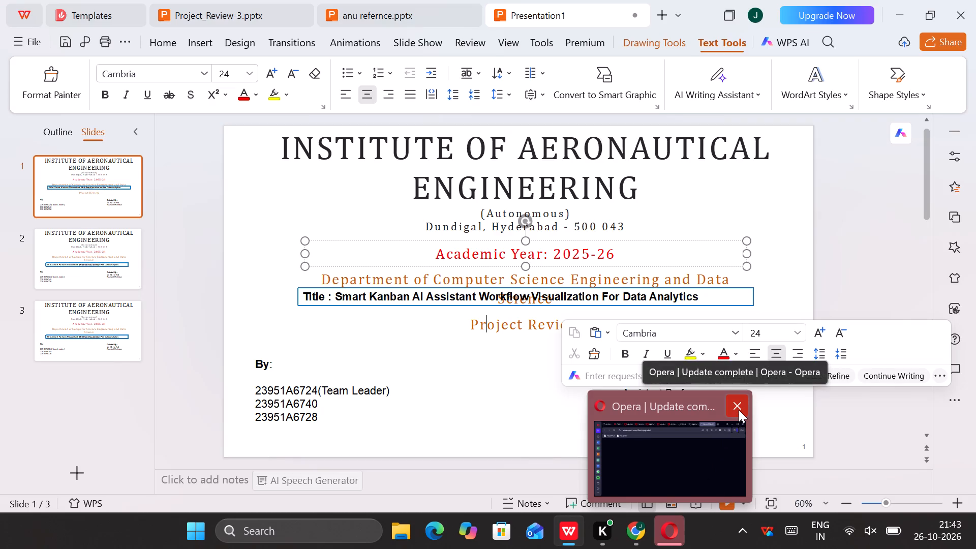
{"action": "left_click", "coordinate": [530, 344]}
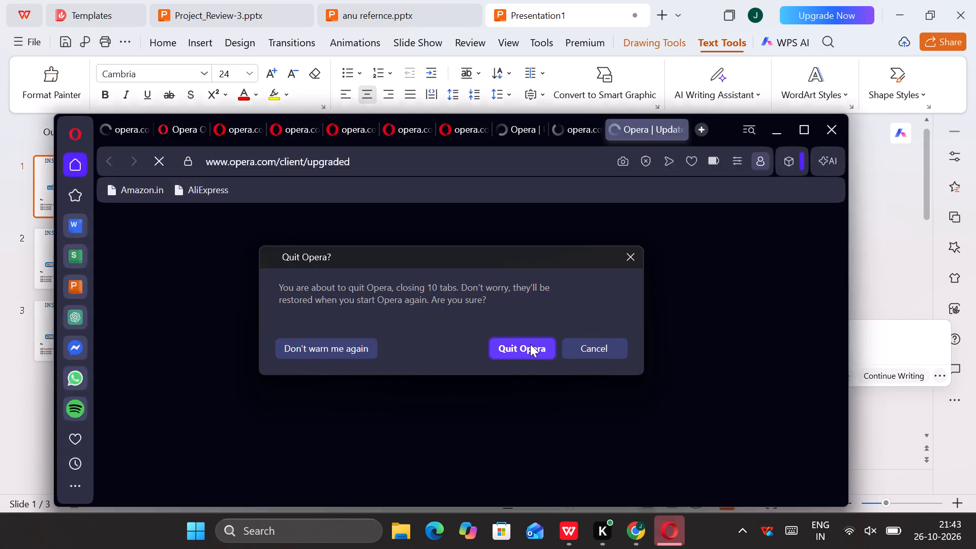
Delete slides 3 and 1 from Presentation1, keeping only the title slide whose title box was not moved.
{"action": "left_click", "coordinate": [240, 0]}
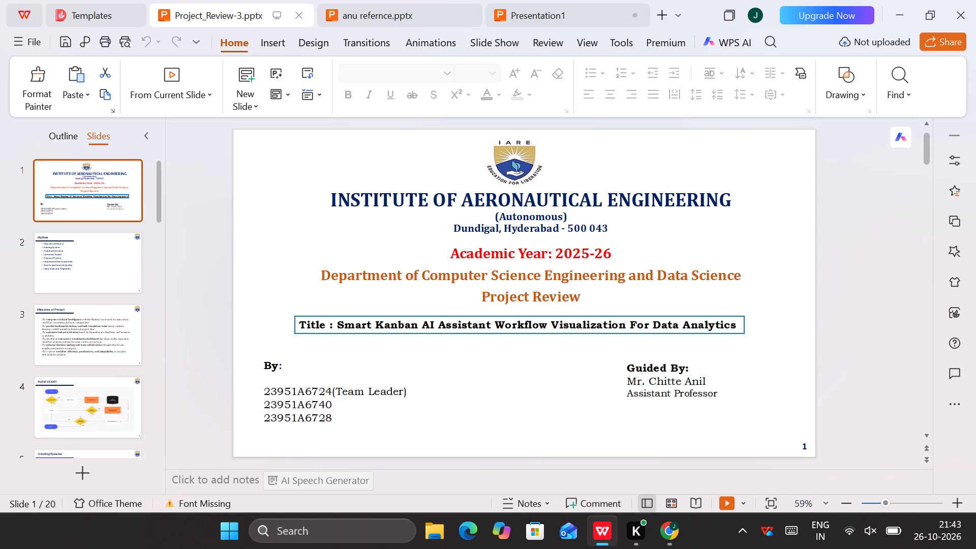
{"action": "left_click", "coordinate": [553, 17]}
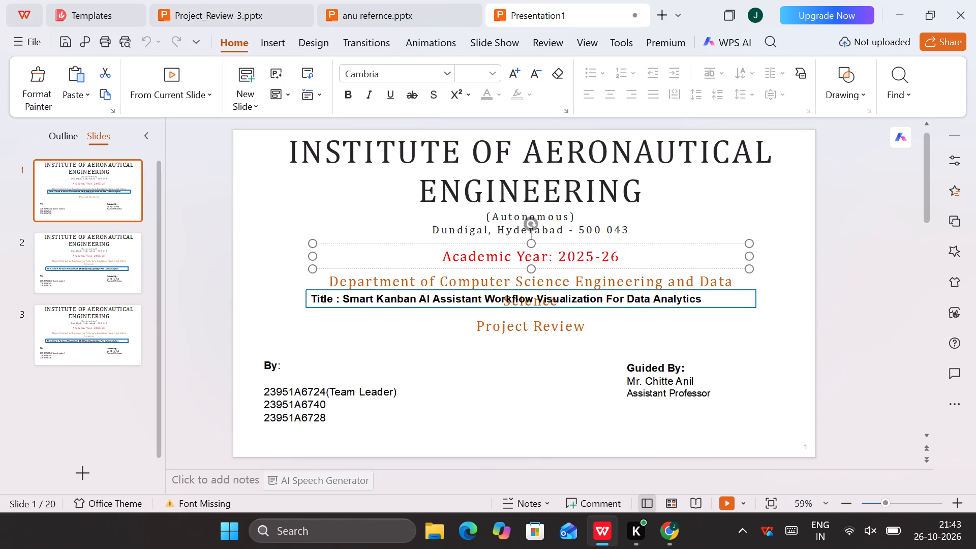
{"action": "key", "text": "Delete"}
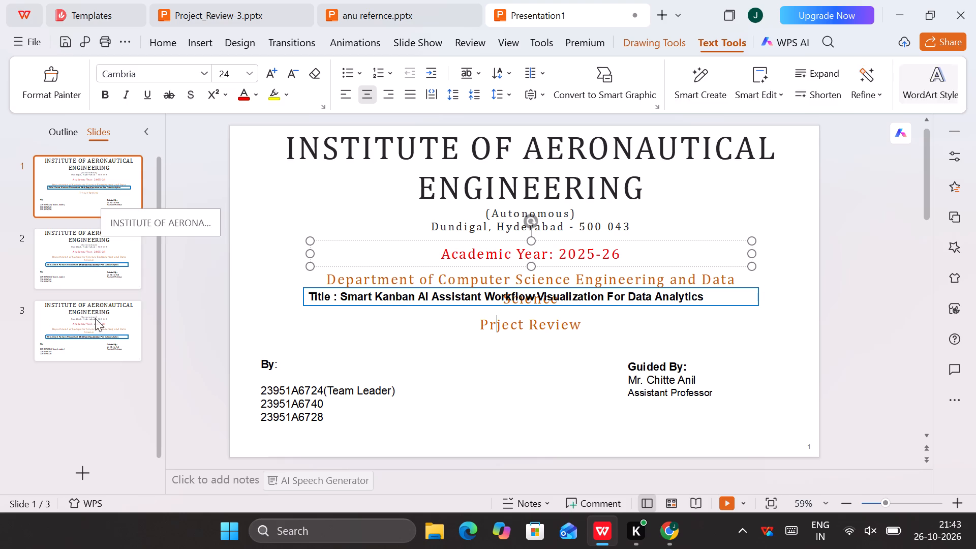
{"action": "left_click", "coordinate": [95, 327]}
{"action": "key", "text": "Delete"}
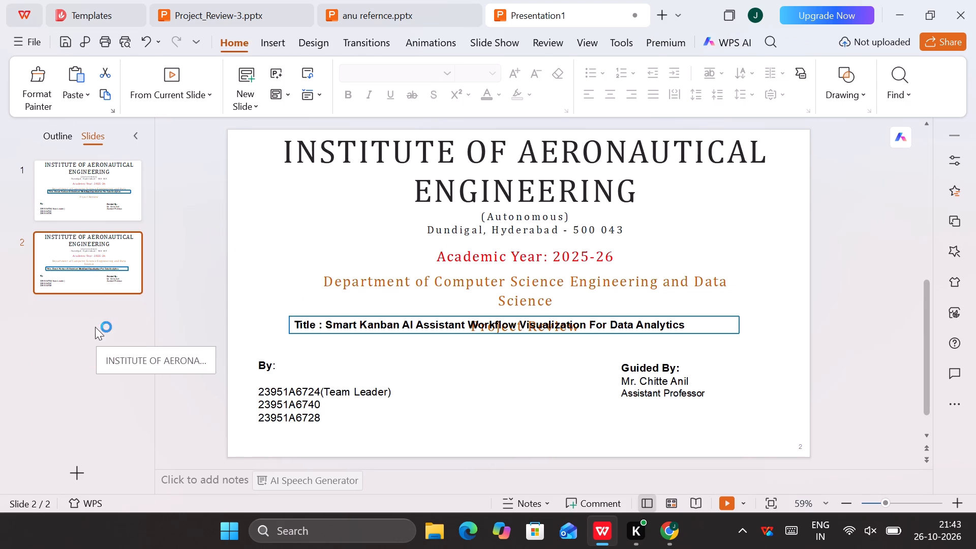
{"action": "left_click", "coordinate": [78, 196]}
{"action": "key", "text": "Delete"}
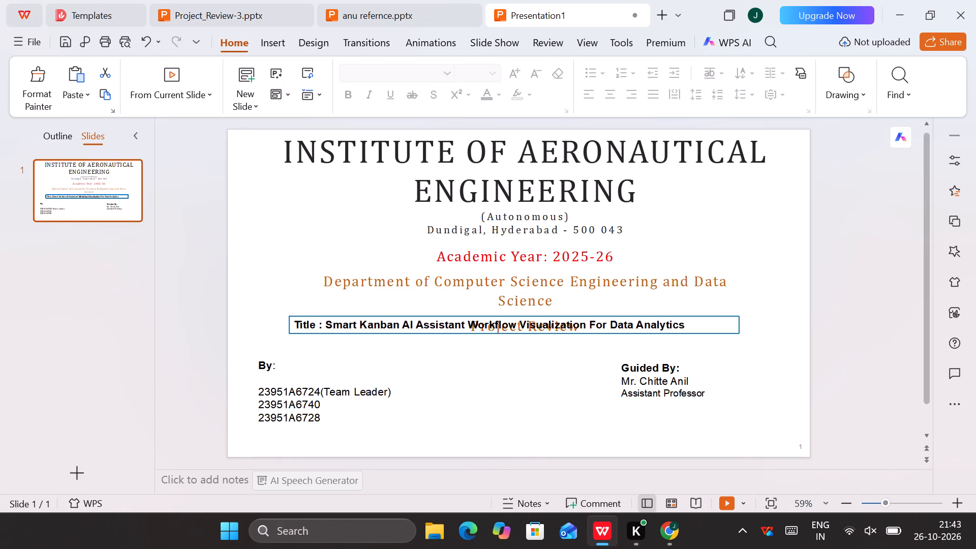
Close the anu refernce.pptx presentation.
{"action": "left_click", "coordinate": [219, 0]}
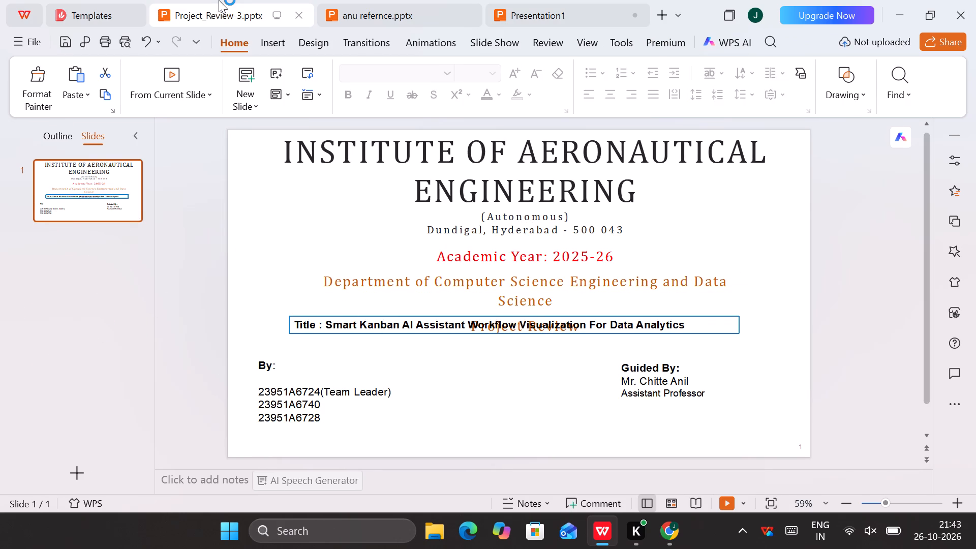
{"action": "left_click", "coordinate": [406, 0]}
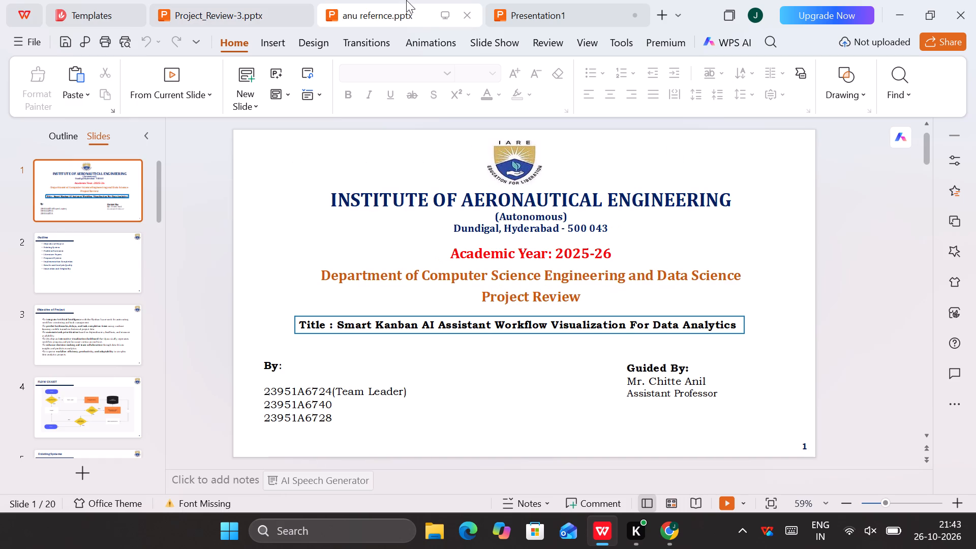
{"action": "left_click", "coordinate": [406, 0]}
{"action": "left_click", "coordinate": [222, 1]}
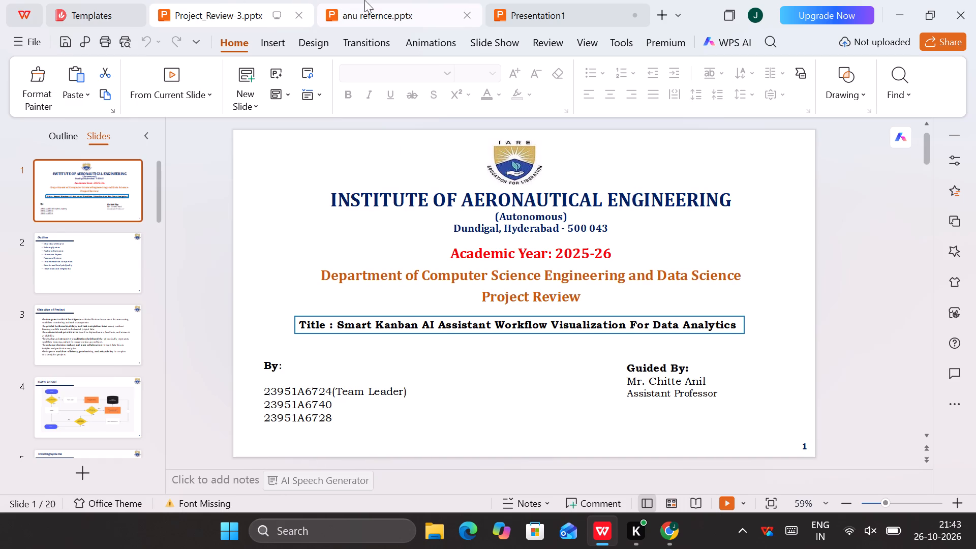
{"action": "left_click", "coordinate": [470, 18]}
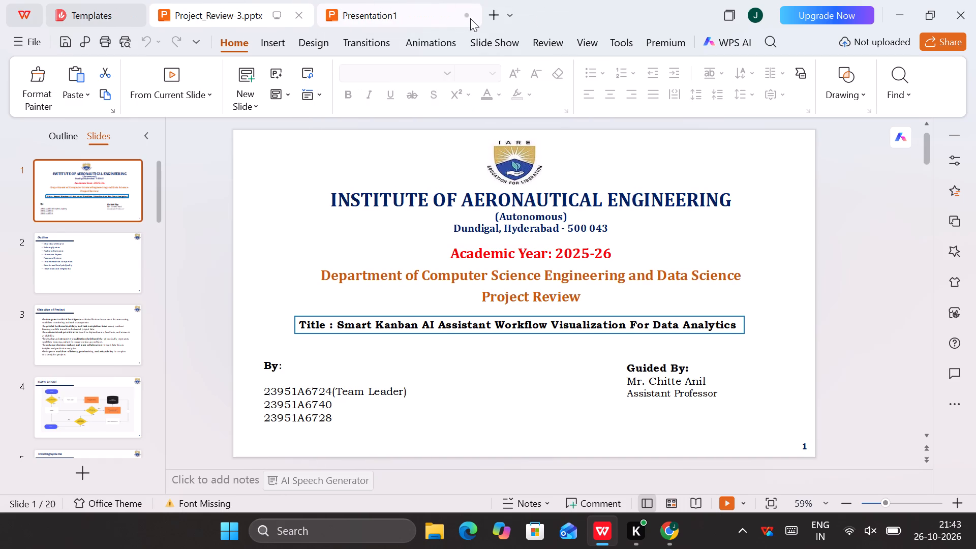
Compare the original slides in Project_Review-3.pptx with the title slide copied into Presentation1.
{"action": "left_click", "coordinate": [404, 18]}
{"action": "left_click", "coordinate": [216, 0]}
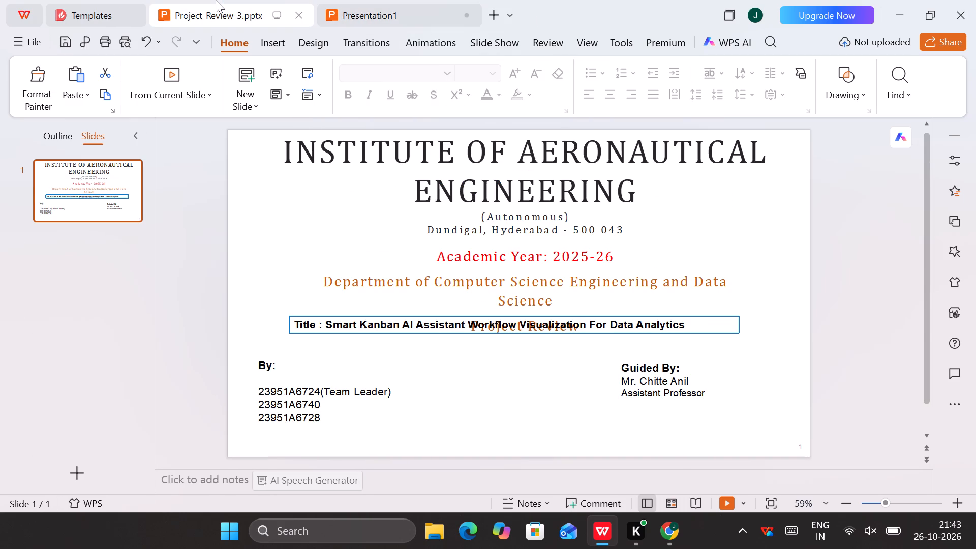
{"action": "left_click", "coordinate": [73, 252]}
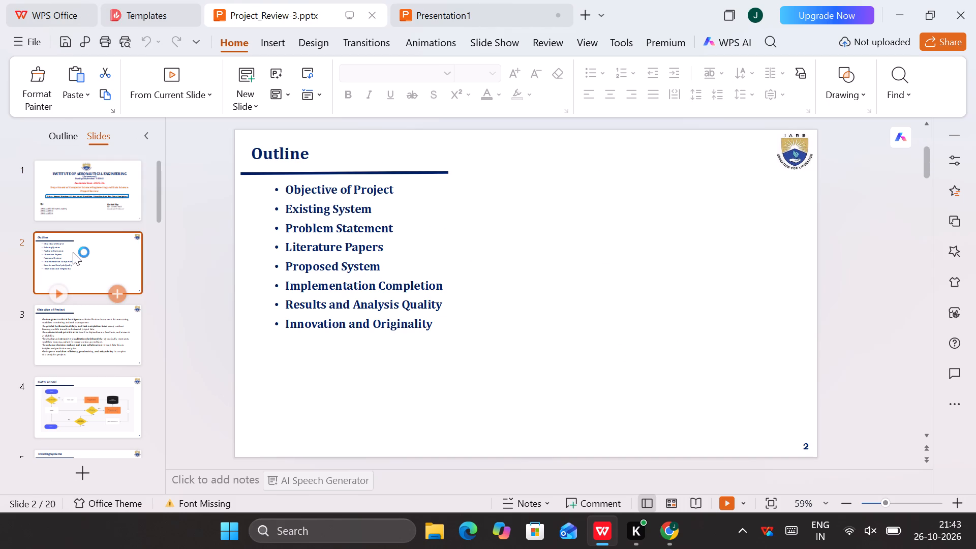
{"action": "left_click", "coordinate": [428, 0]}
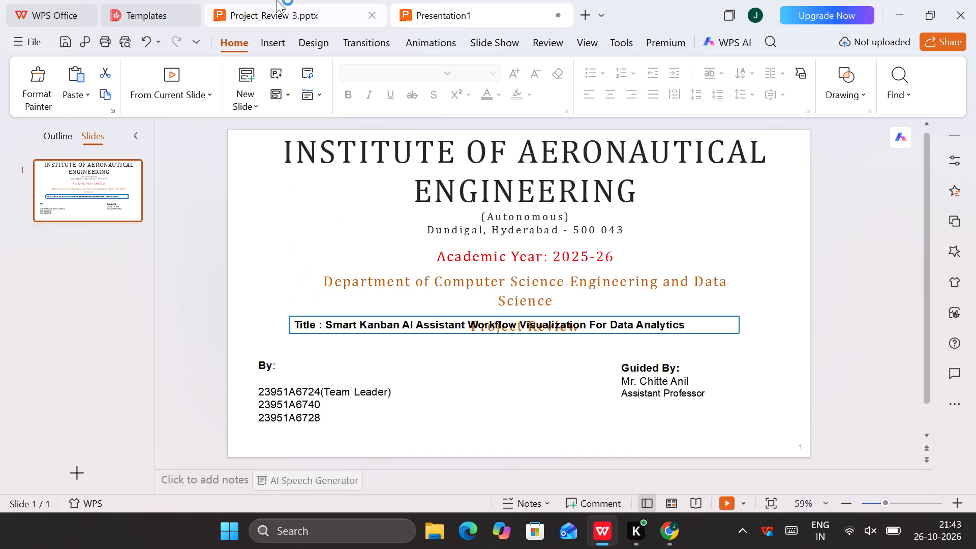
{"action": "left_click", "coordinate": [271, 0]}
{"action": "left_click", "coordinate": [87, 190]}
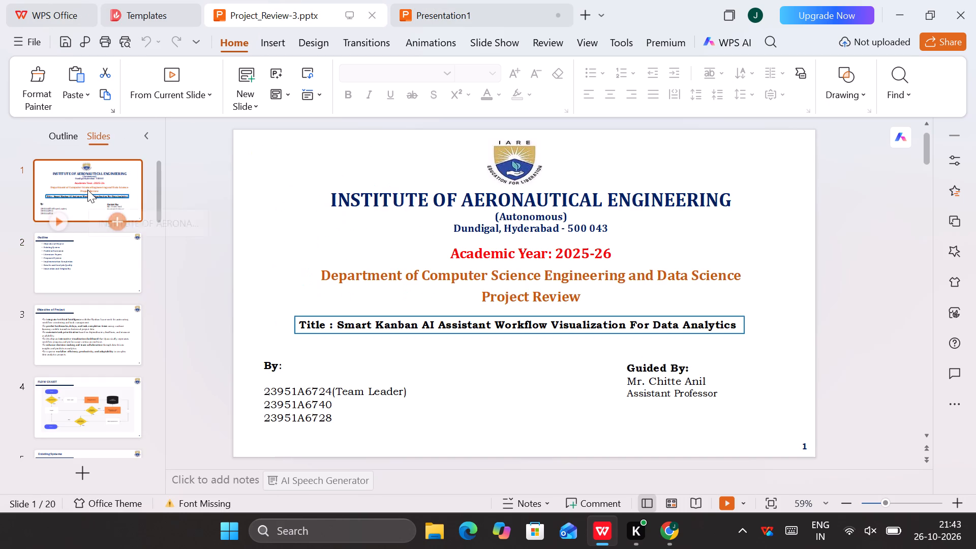
{"action": "double_click", "coordinate": [324, 154]}
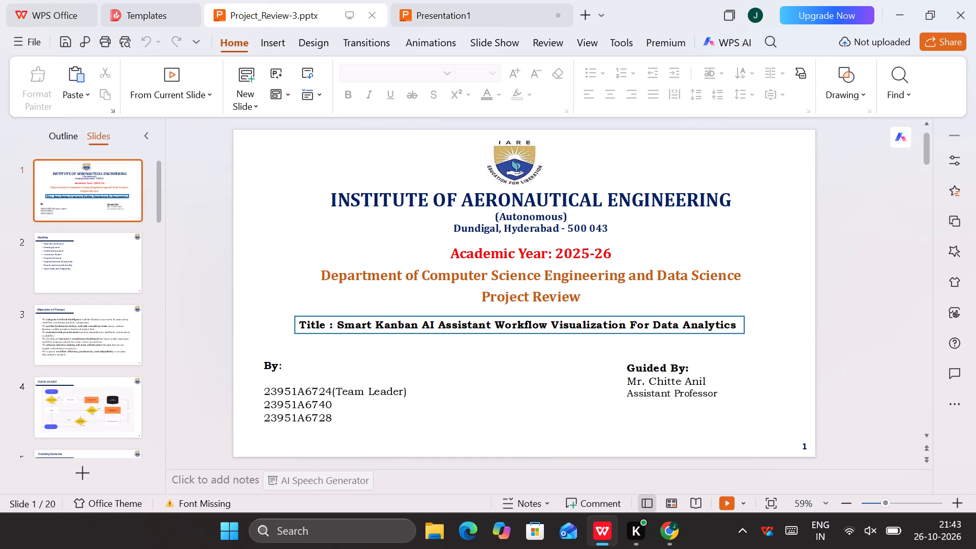
{"action": "left_click", "coordinate": [628, 172]}
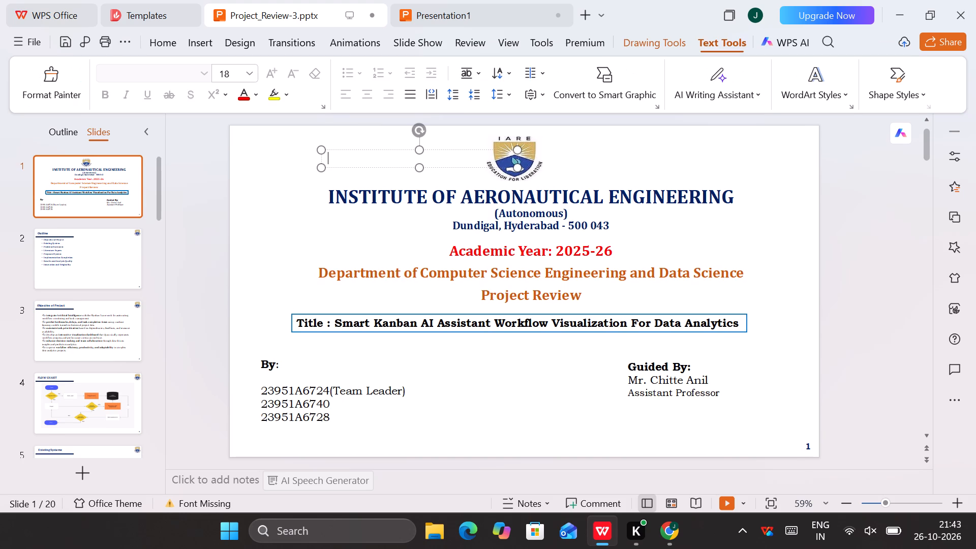
{"action": "left_click", "coordinate": [491, 0]}
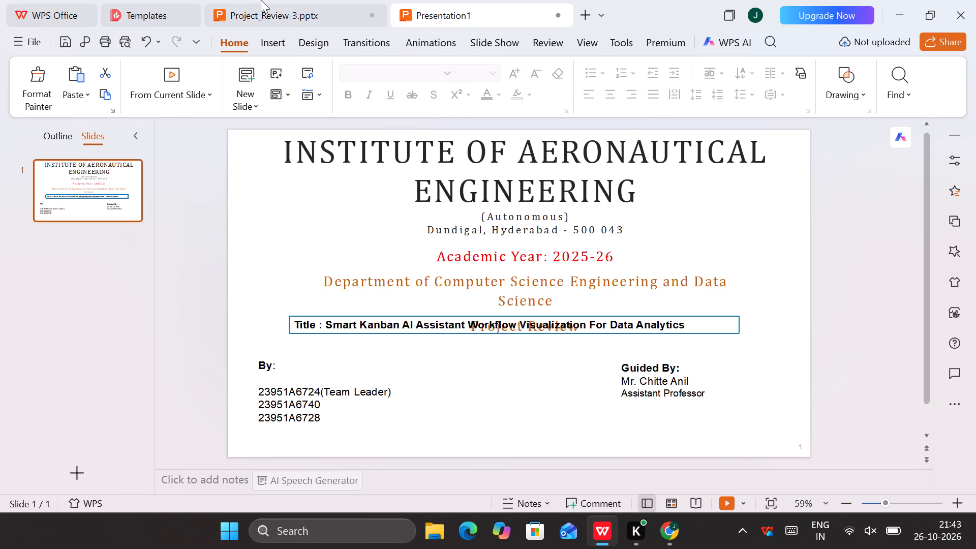
Close the Templates page, keeping Project_Review-3.pptx and Presentation1 open.
{"action": "left_click", "coordinate": [179, 0]}
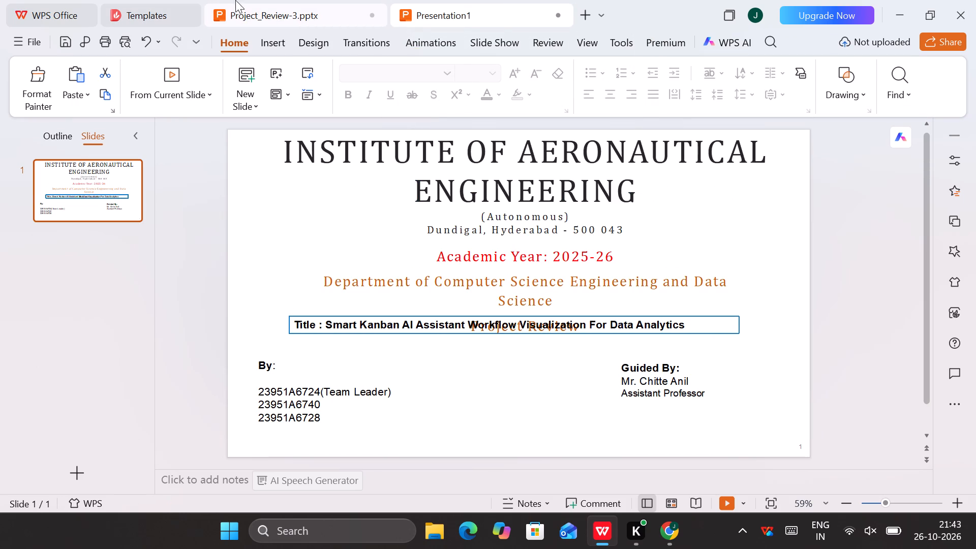
{"action": "left_click", "coordinate": [143, 1]}
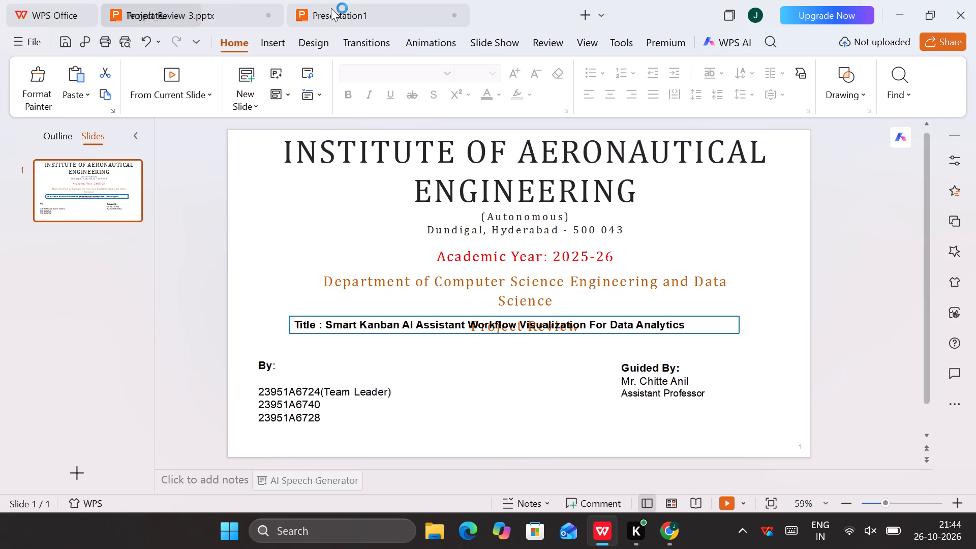
Close the Templates page, leaving Project_Review-3.pptx and Presentation1 open.
{"action": "left_click", "coordinate": [196, 22]}
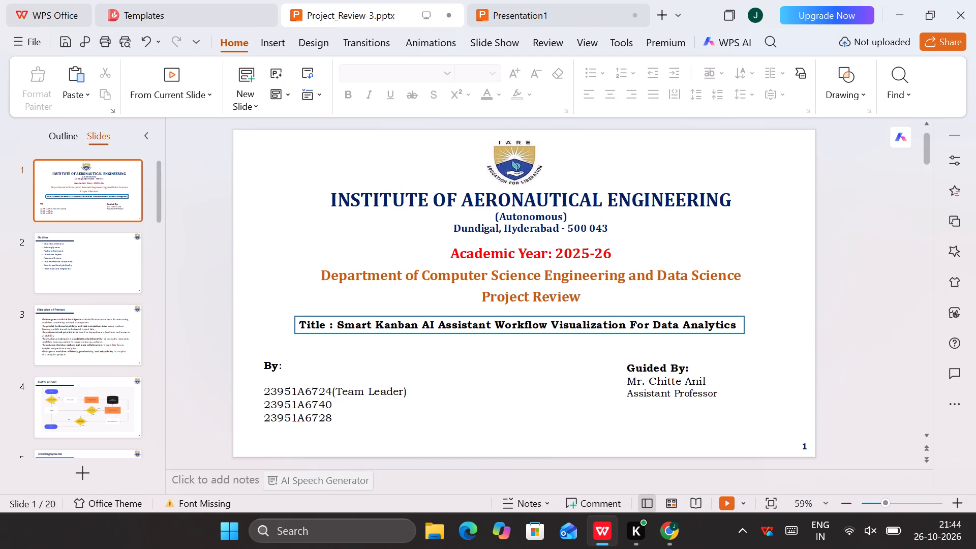
{"action": "left_click", "coordinate": [524, 3]}
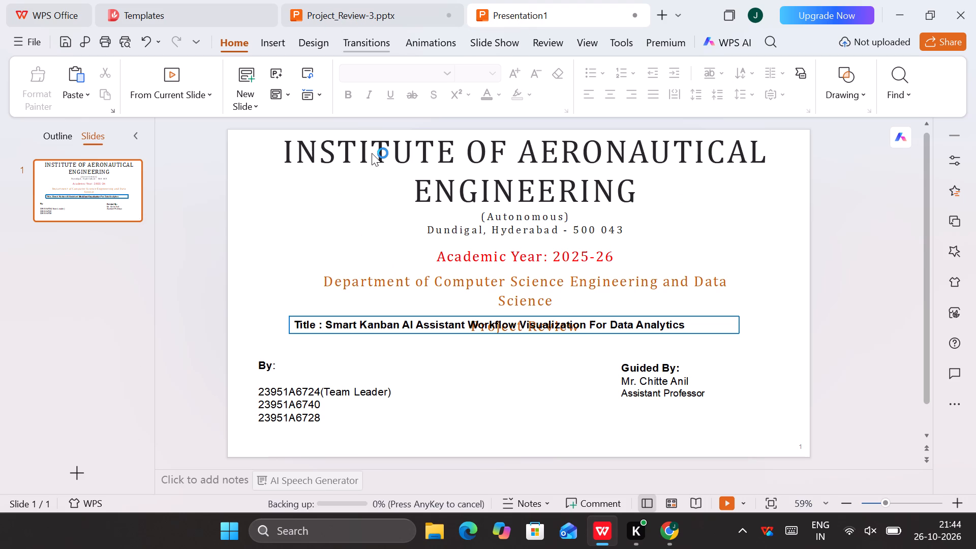
{"action": "left_click", "coordinate": [197, 18]}
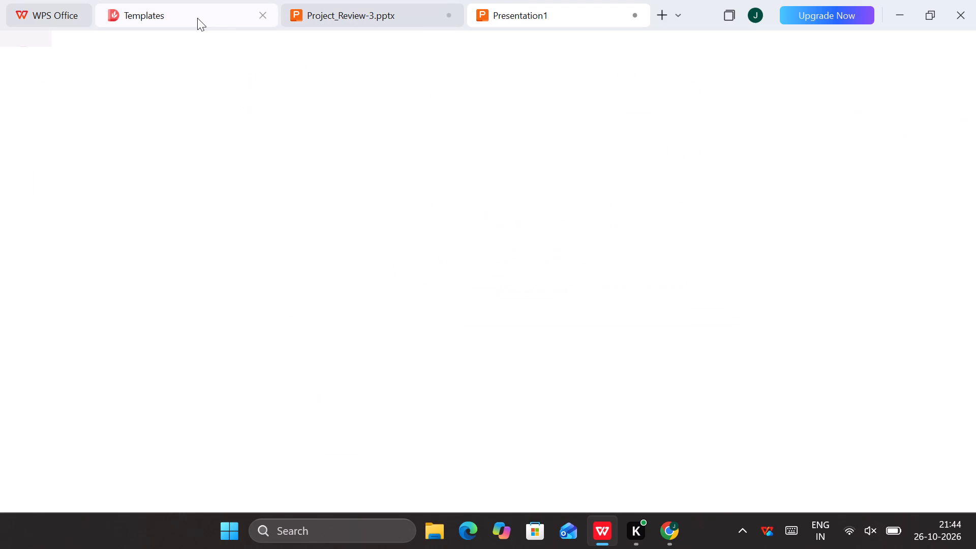
{"action": "left_click", "coordinate": [261, 16]}
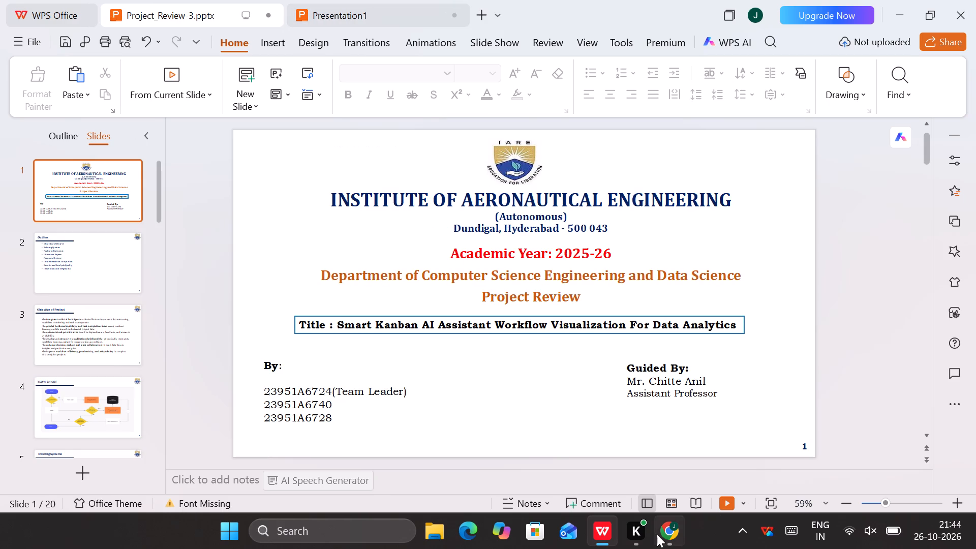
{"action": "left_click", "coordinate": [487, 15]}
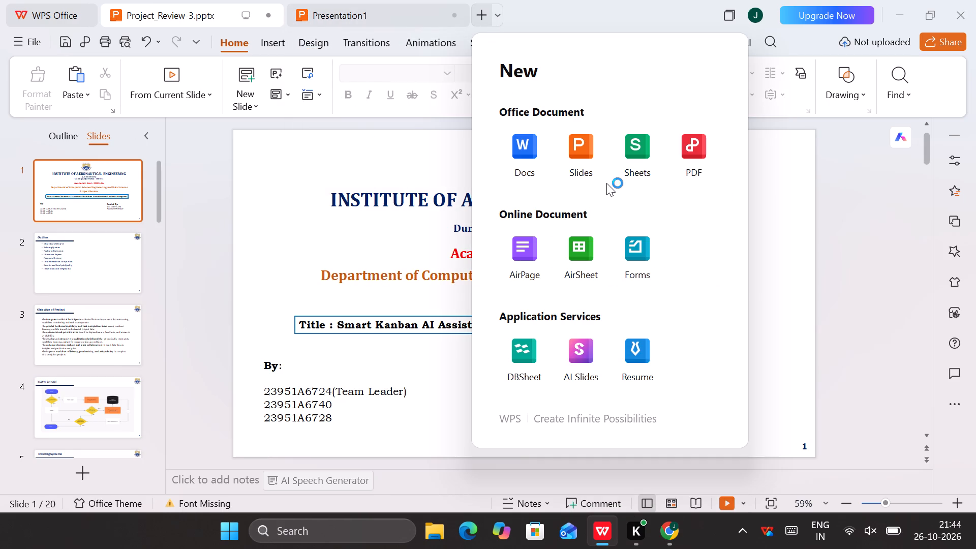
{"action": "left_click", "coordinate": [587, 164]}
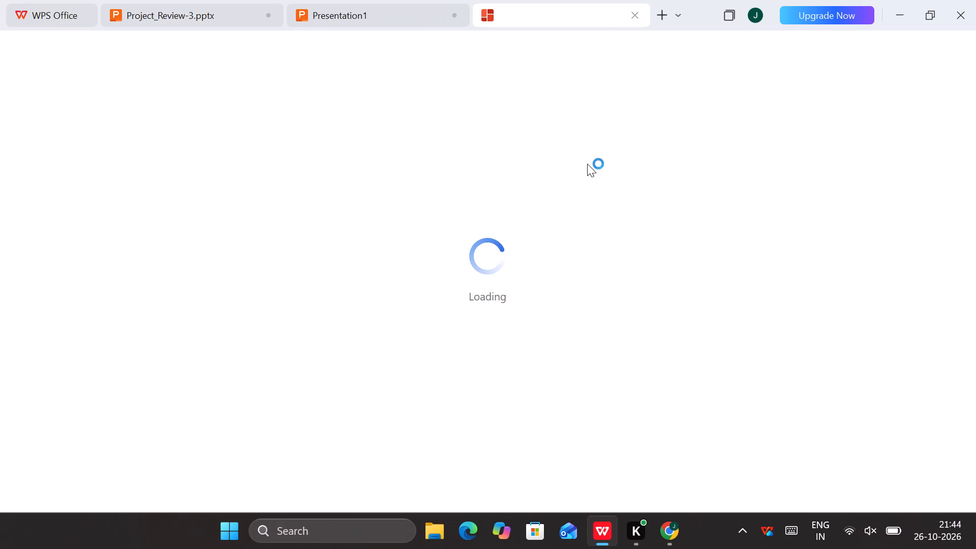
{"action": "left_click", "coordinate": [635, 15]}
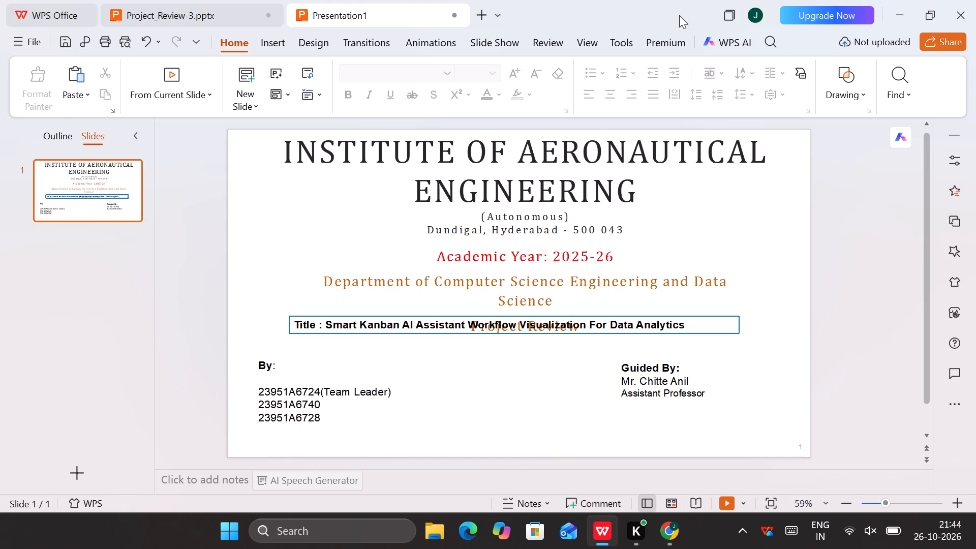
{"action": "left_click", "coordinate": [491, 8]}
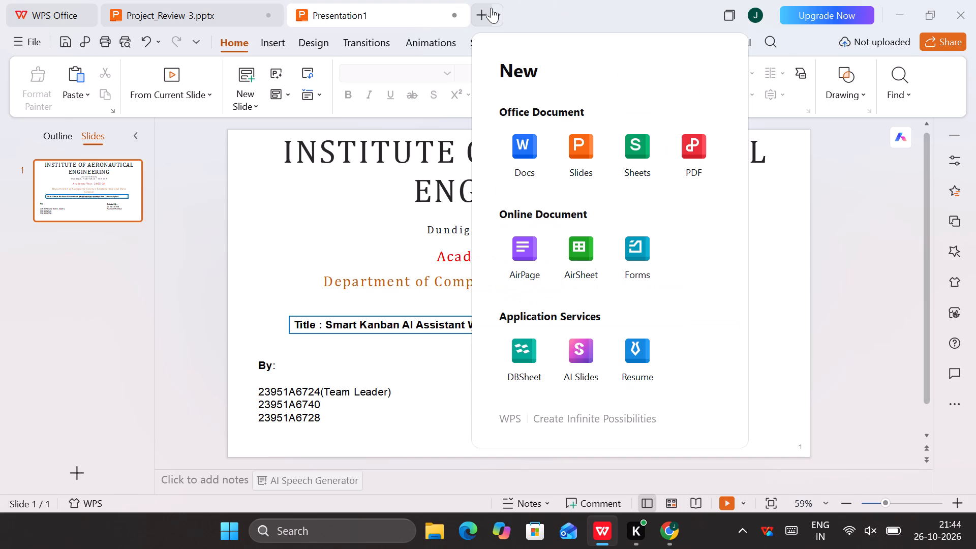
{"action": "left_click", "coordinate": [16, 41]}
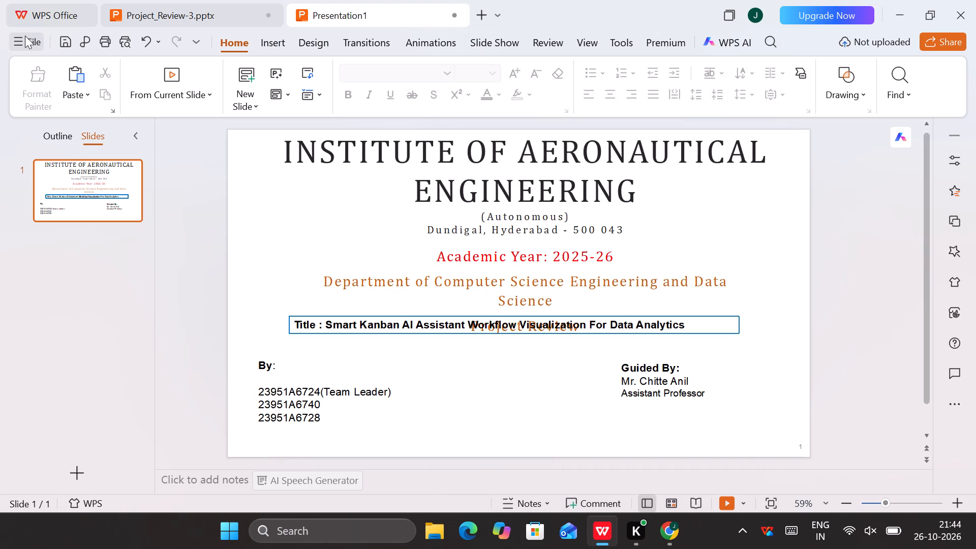
Open anu refernce.pptx from the recent files.
{"action": "left_click", "coordinate": [25, 36]}
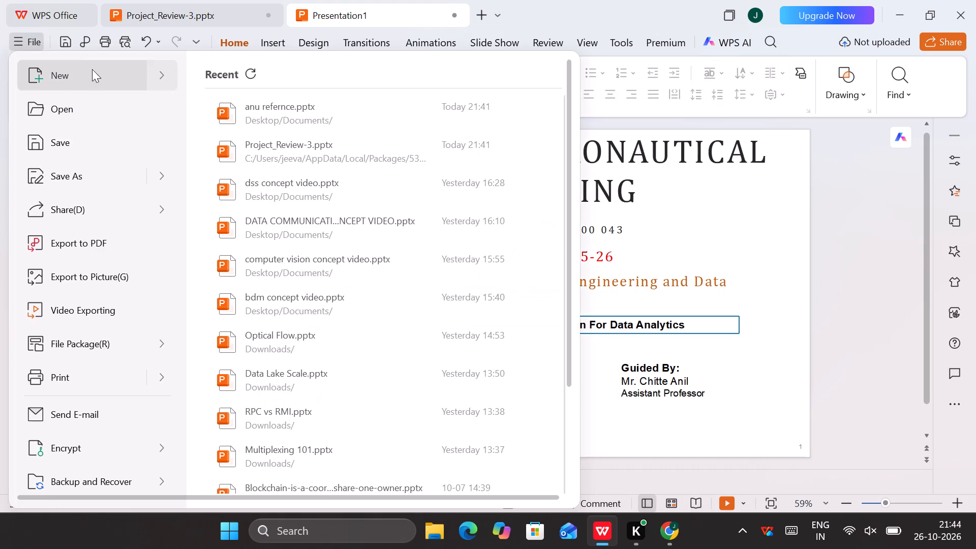
{"action": "left_click", "coordinate": [280, 130]}
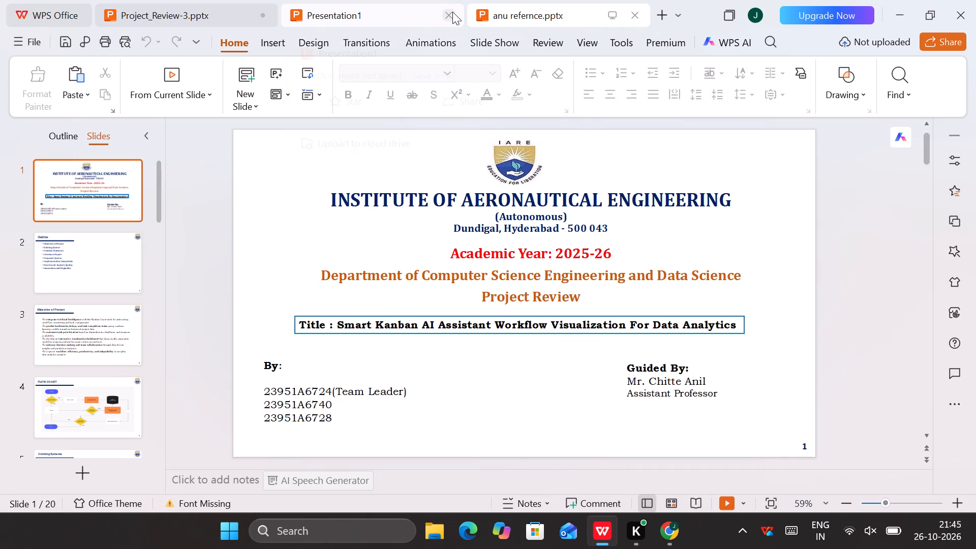
Close Presentation1 without saving its changes.
{"action": "left_click", "coordinate": [452, 12]}
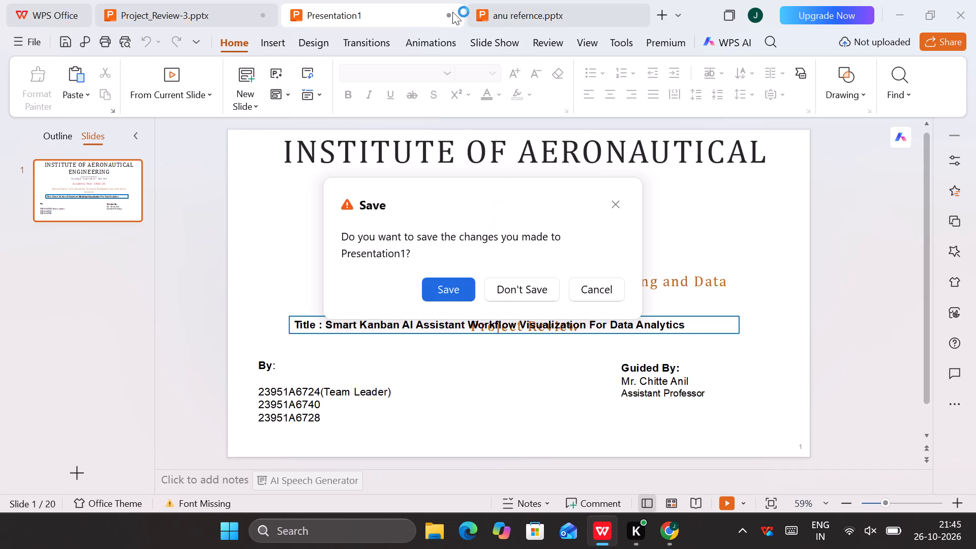
{"action": "left_click", "coordinate": [518, 292]}
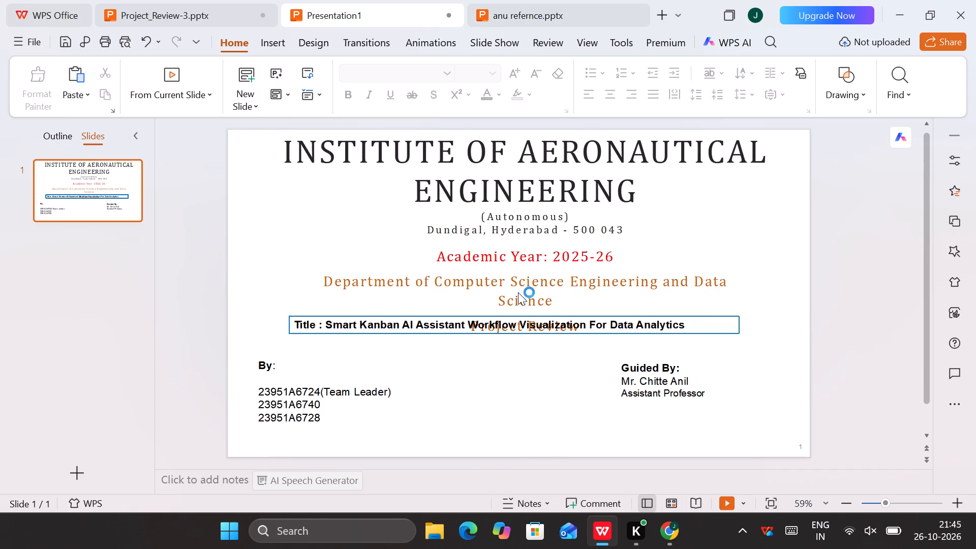
In Project_Review-3.pptx, replace the project name after "Title :" on slide 1 with new text beginning "Fair Recommendation S".
{"action": "left_click", "coordinate": [220, 0]}
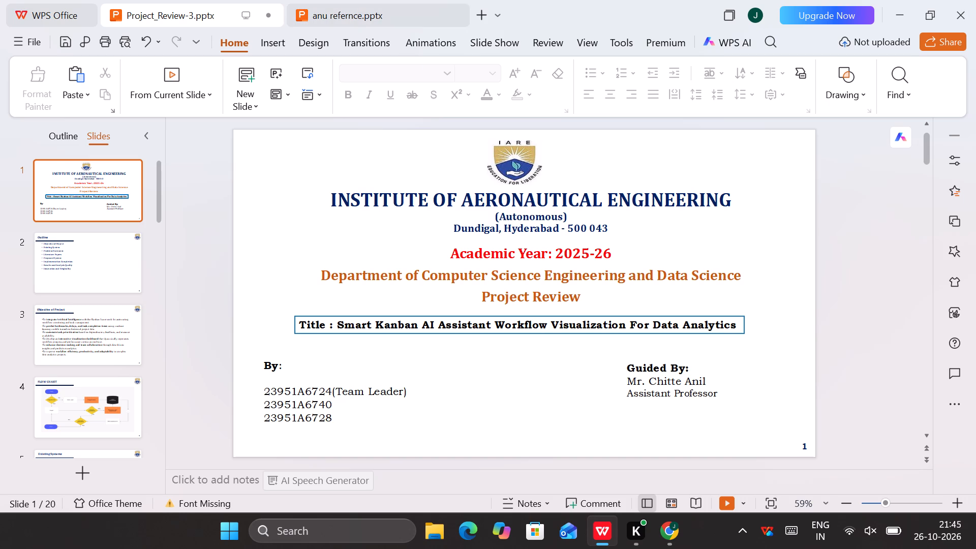
{"action": "left_click", "coordinate": [735, 326]}
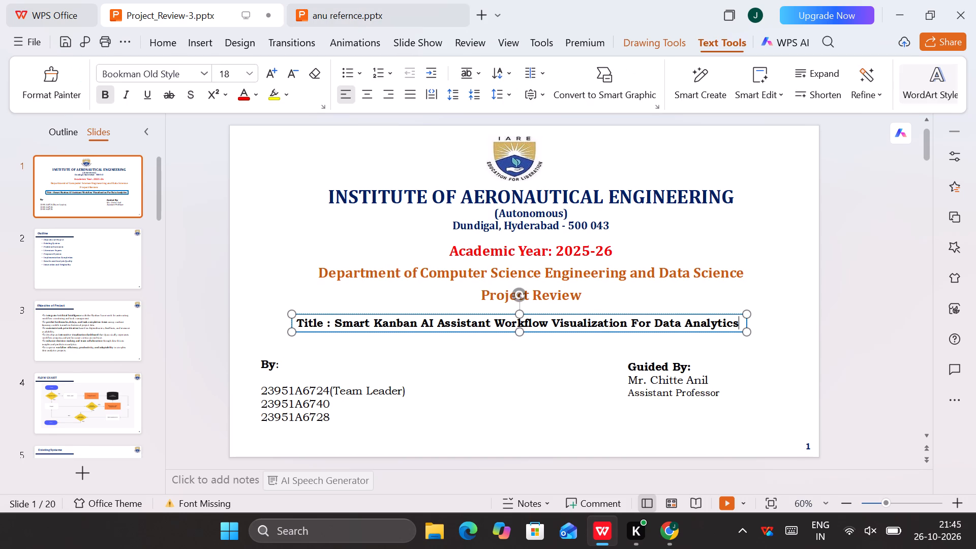
{"action": "key", "text": "BackSpace"}
{"action": "key", "text": "BackSpace"}
{"action": "key", "text": "BackSpace"}
{"action": "key", "text": "BackSpace"}
{"action": "key", "text": "BackSpace"}
{"action": "key", "text": "BackSpace"}
{"action": "key", "text": "BackSpace"}
{"action": "key", "text": "BackSpace"}
{"action": "key", "text": "BackSpace"}
{"action": "key", "text": "BackSpace"}
{"action": "key", "text": "BackSpace"}
{"action": "key", "text": "BackSpace"}
{"action": "key", "text": "BackSpace"}
{"action": "key", "text": "BackSpace"}
{"action": "key", "text": "BackSpace"}
{"action": "key", "text": "BackSpace"}
{"action": "key", "text": "BackSpace"}
{"action": "key", "text": "BackSpace"}
{"action": "key", "text": "BackSpace"}
{"action": "key", "text": "BackSpace"}
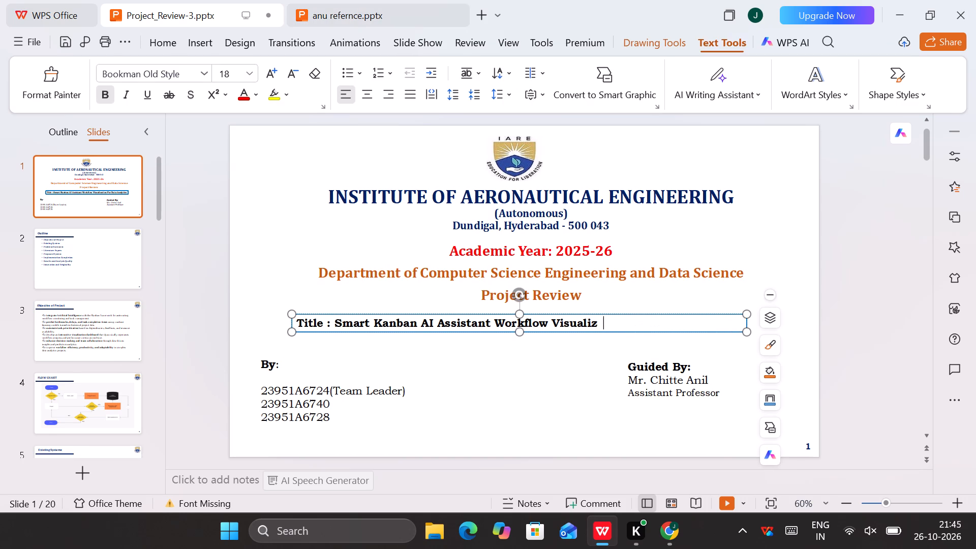
{"action": "key", "text": "BackSpace"}
{"action": "key", "text": "BackSpace"}
{"action": "key", "text": "BackSpace"}
{"action": "key", "text": "BackSpace"}
{"action": "key", "text": "BackSpace"}
{"action": "key", "text": "BackSpace"}
{"action": "key", "text": "BackSpace"}
{"action": "key", "text": "BackSpace"}
{"action": "key", "text": "BackSpace"}
{"action": "key", "text": "BackSpace"}
{"action": "key", "text": "BackSpace"}
{"action": "key", "text": "BackSpace"}
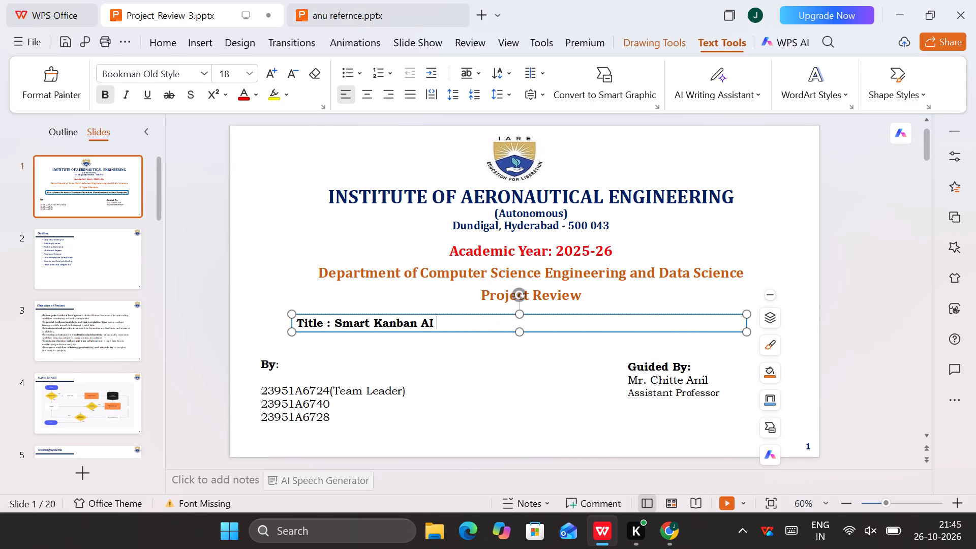
{"action": "key", "text": "BackSpace"}
{"action": "key", "text": "BackSpace"}
{"action": "key", "text": "BackSpace"}
{"action": "key", "text": "BackSpace"}
{"action": "key", "text": "BackSpace"}
{"action": "key", "text": "BackSpace"}
{"action": "key", "text": "BackSpace"}
{"action": "key", "text": "BackSpace"}
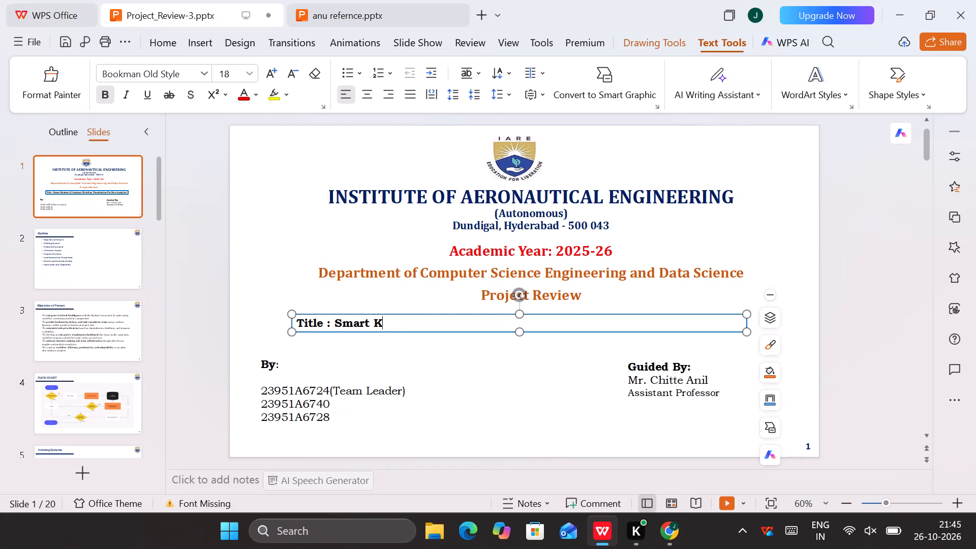
{"action": "key", "text": "BackSpace"}
{"action": "key", "text": "BackSpace"}
{"action": "key", "text": "BackSpace"}
{"action": "key", "text": "BackSpace"}
{"action": "key", "text": "BackSpace"}
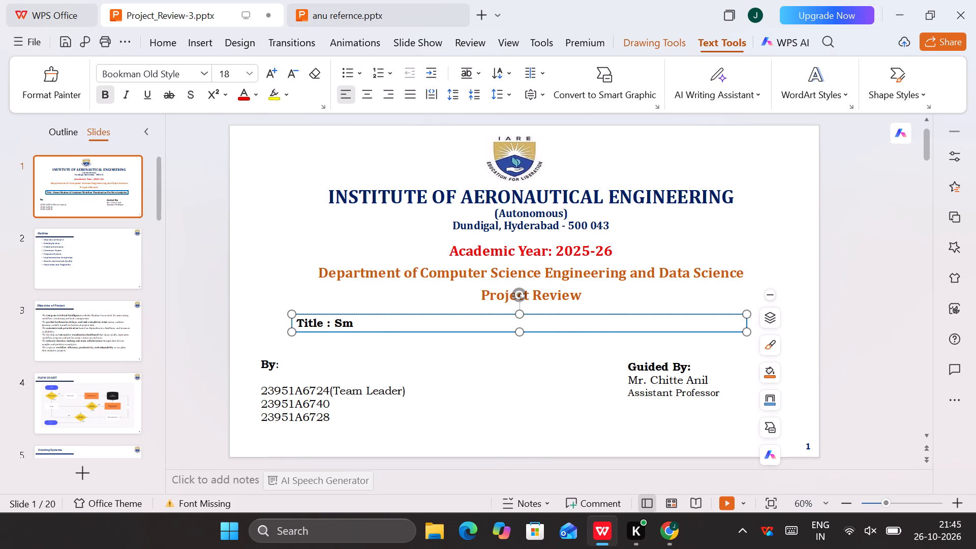
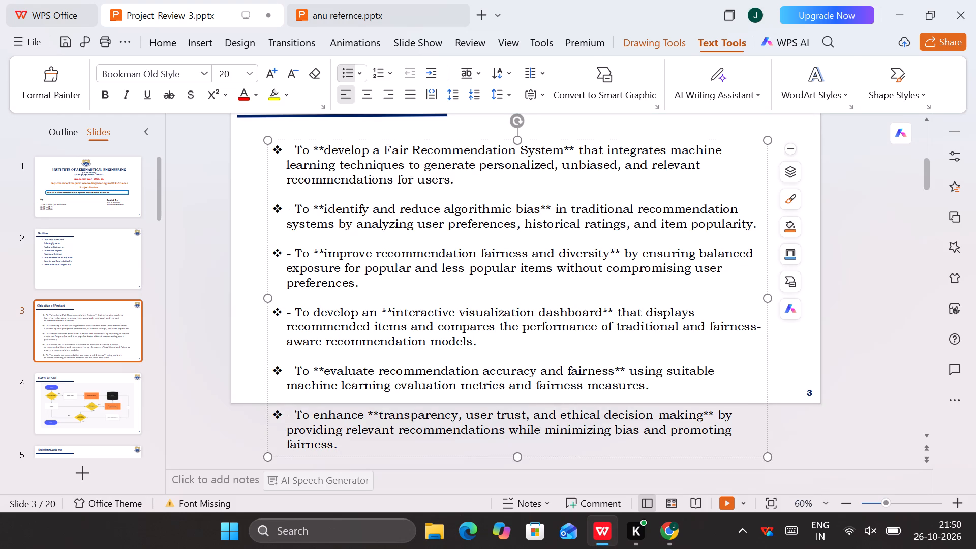
Set the font of all the pasted objectives text on slide 3 to Times New Roman.
{"action": "scroll", "coordinate": [560, 344], "scroll_direction": "up", "scroll_amount": 1}
{"action": "left_click", "coordinate": [468, 276]}
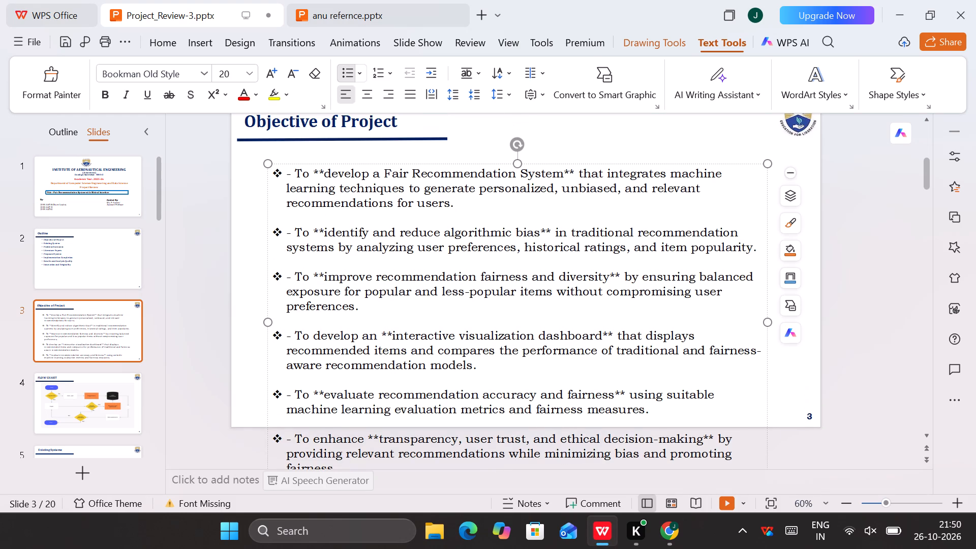
{"action": "key", "text": "ctrl+a"}
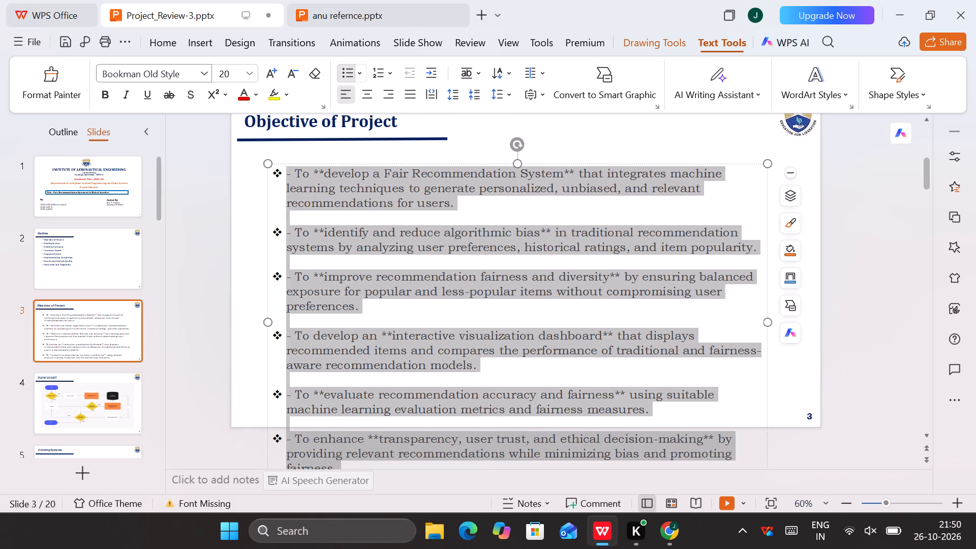
{"action": "left_click", "coordinate": [203, 77]}
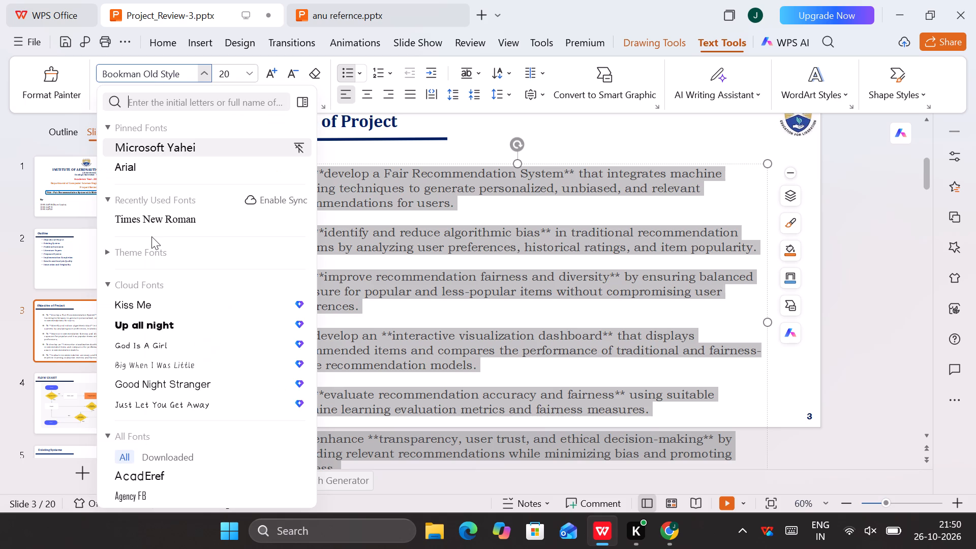
{"action": "left_click", "coordinate": [162, 224]}
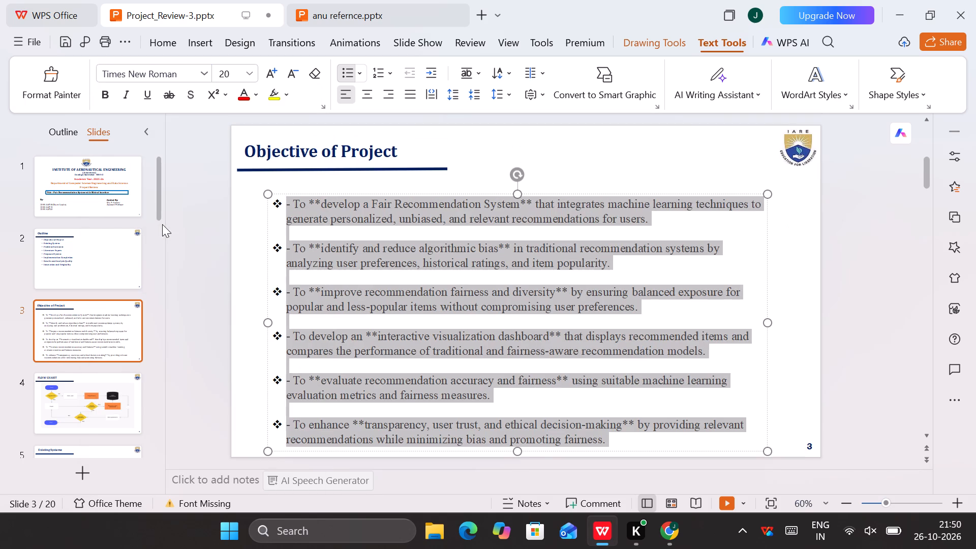
Compare the Objective of Project slide in anu refernce.pptx with the same slide in Project_Review-3.pptx.
{"action": "left_click", "coordinate": [351, 4]}
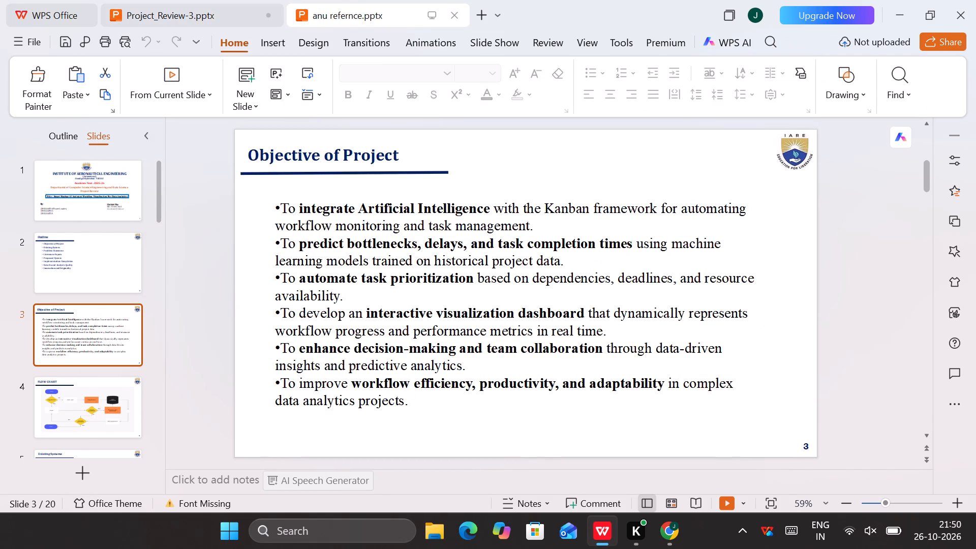
{"action": "double_click", "coordinate": [340, 207]}
{"action": "left_click", "coordinate": [220, 0]}
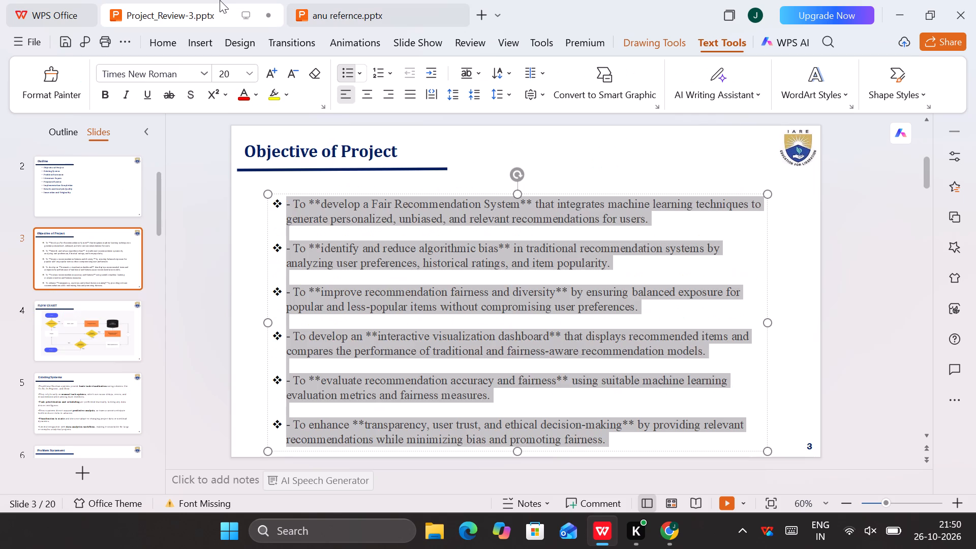
{"action": "scroll", "coordinate": [395, 237], "scroll_direction": "down", "scroll_amount": 1}
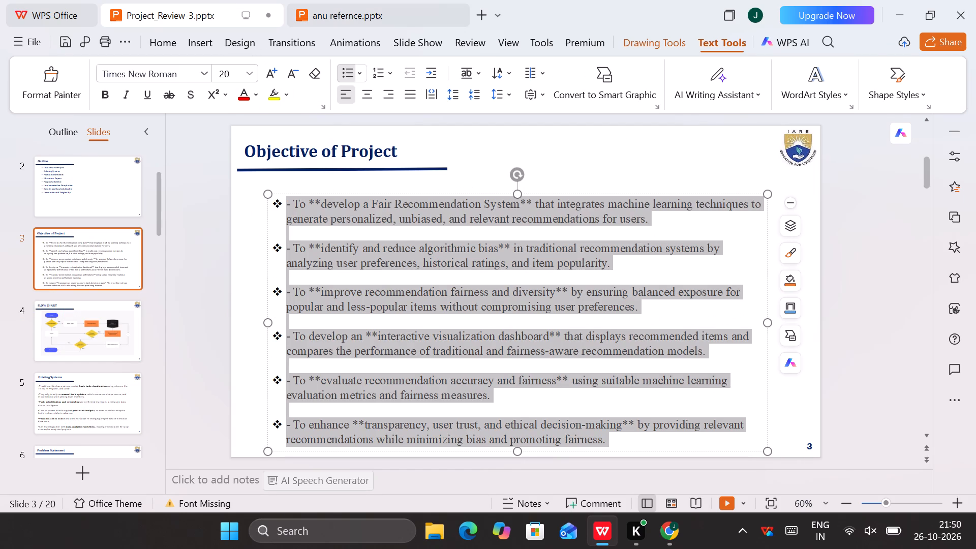
{"action": "scroll", "coordinate": [109, 251], "scroll_direction": "up", "scroll_amount": 1}
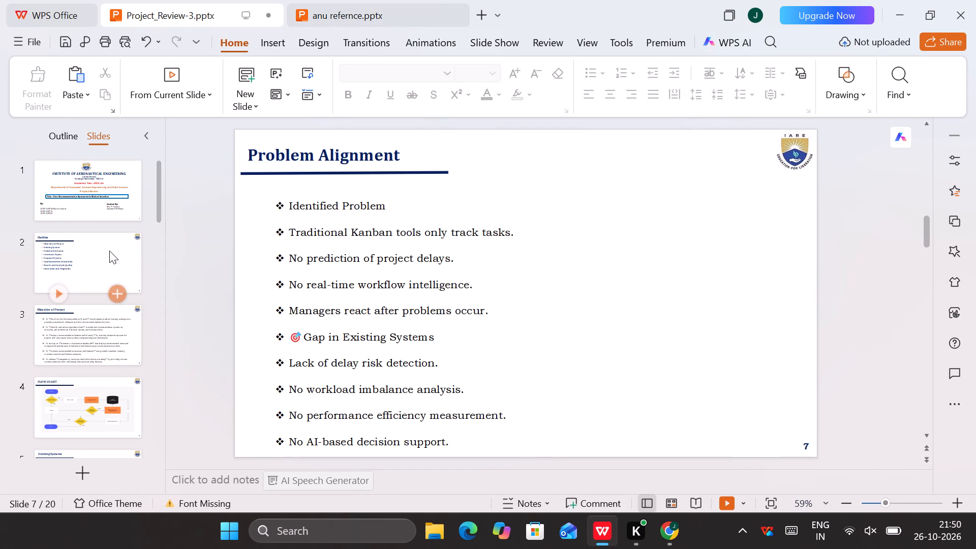
{"action": "left_click", "coordinate": [92, 349]}
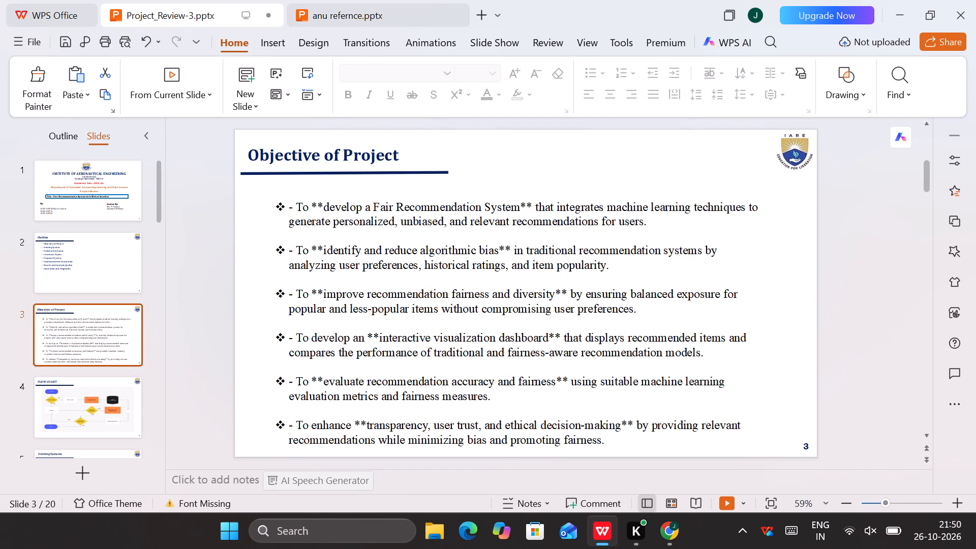
{"action": "double_click", "coordinate": [369, 313]}
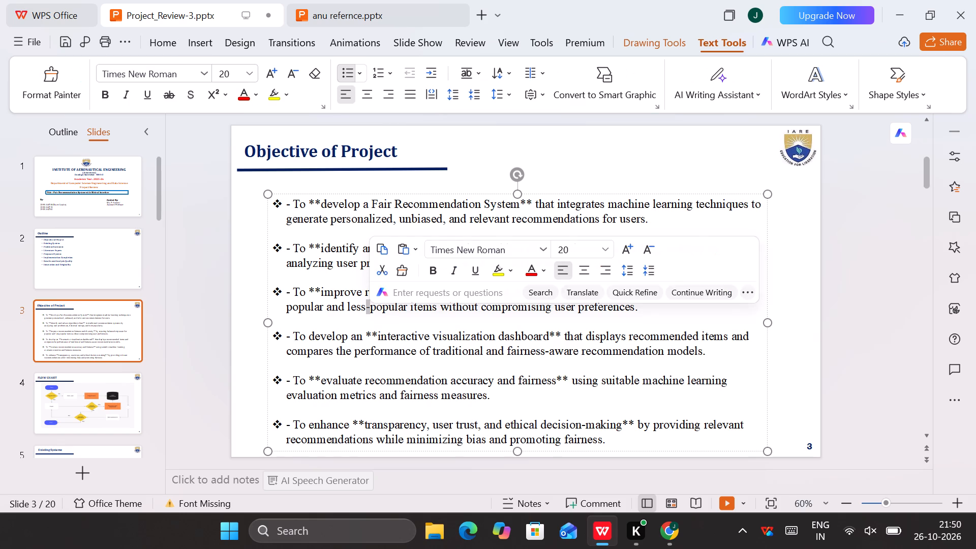
{"action": "left_click", "coordinate": [381, 9]}
{"action": "left_click", "coordinate": [193, 0]}
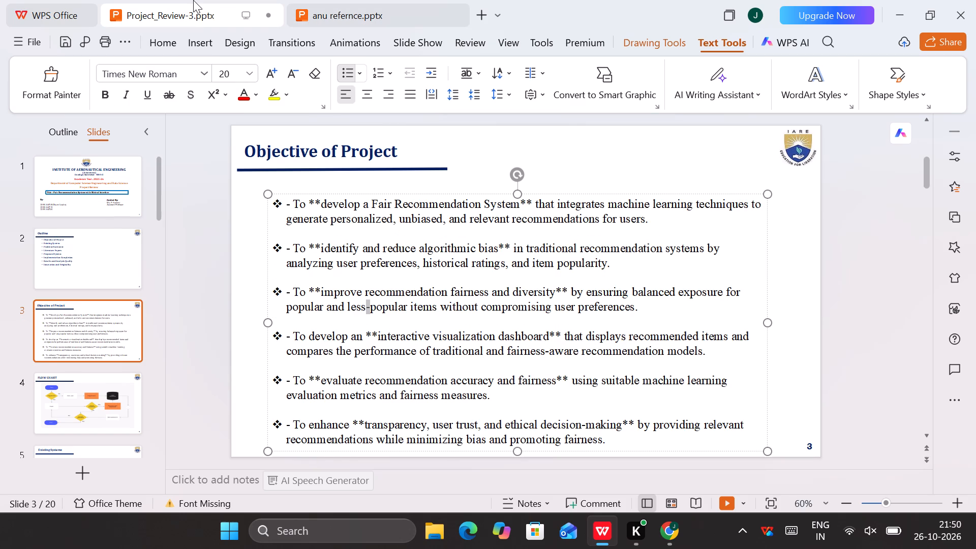
Move the objectives text box slightly upward, closer to the slide's title line.
{"action": "left_click", "coordinate": [291, 209]}
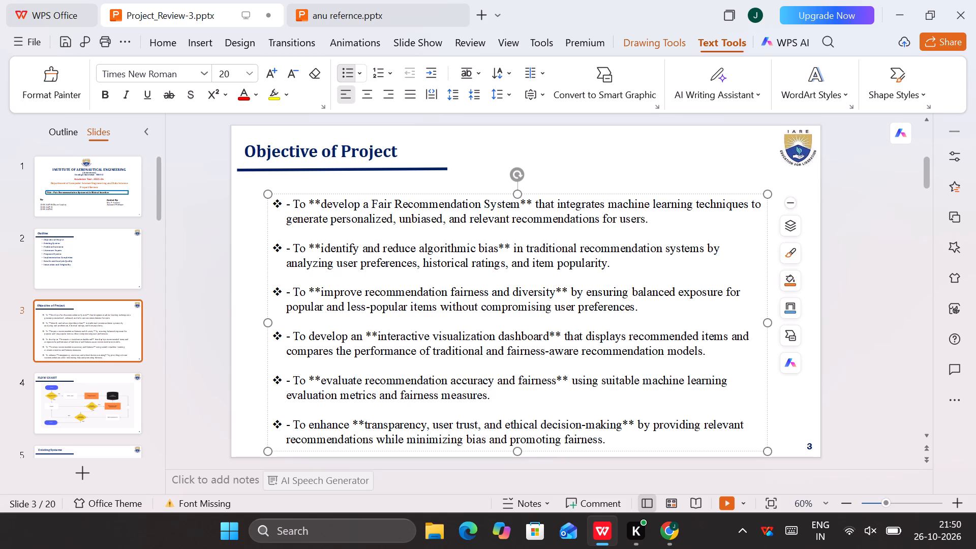
{"action": "right_click_drag", "start_coordinate": [541, 194], "coordinate": [540, 185]}
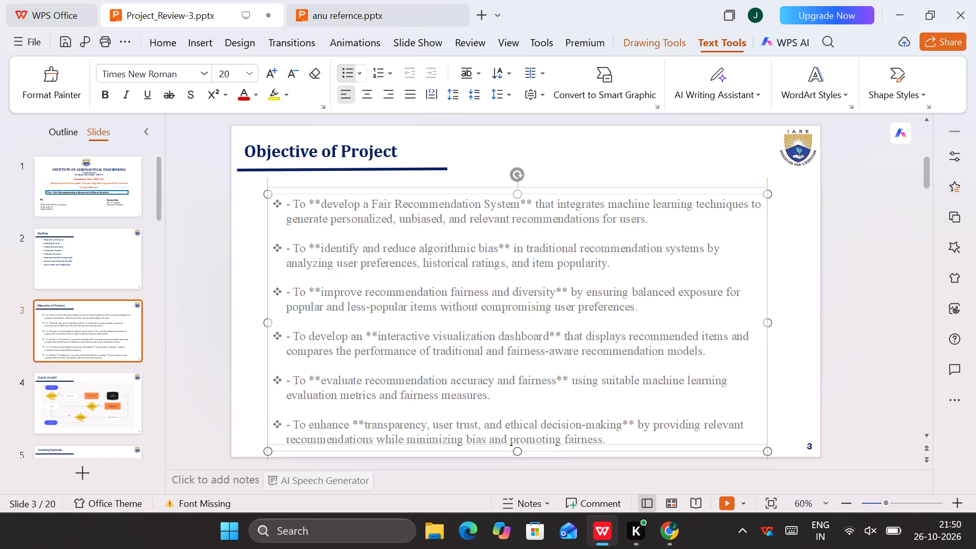
{"action": "right_click_drag", "start_coordinate": [540, 185], "coordinate": [540, 180]}
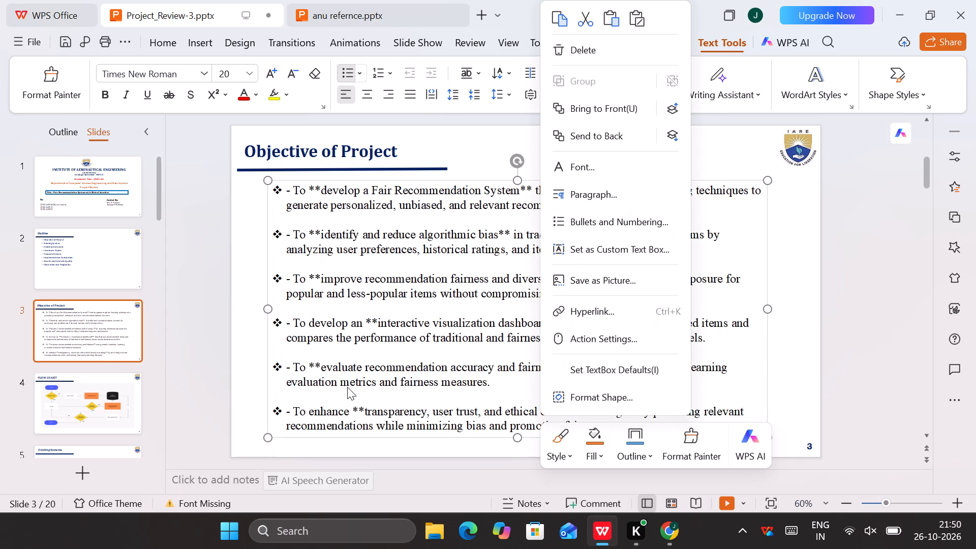
Remove the diamond bullets and leading dashes from the first three objectives.
{"action": "left_click", "coordinate": [289, 189]}
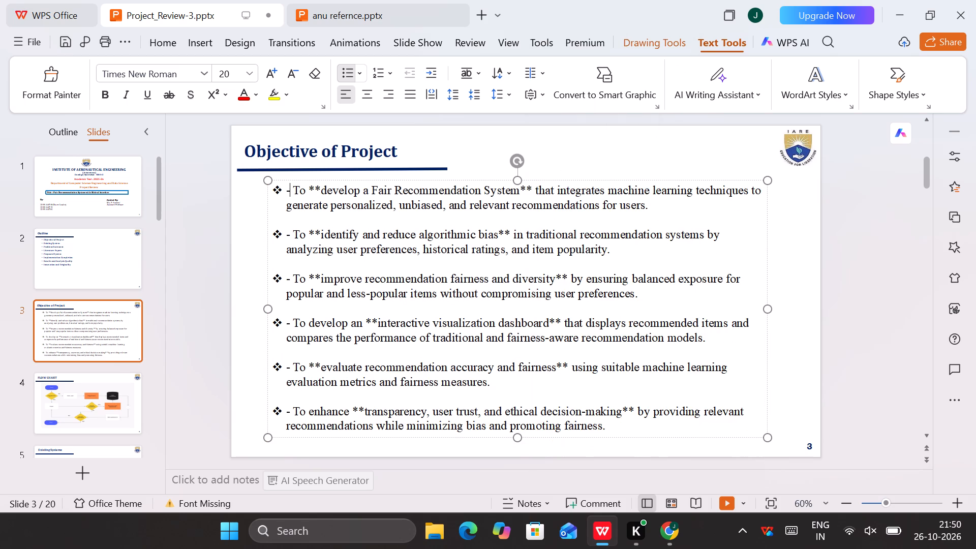
{"action": "key", "text": "Right"}
{"action": "key", "text": "BackSpace"}
{"action": "key", "text": "BackSpace"}
{"action": "key", "text": "BackSpace"}
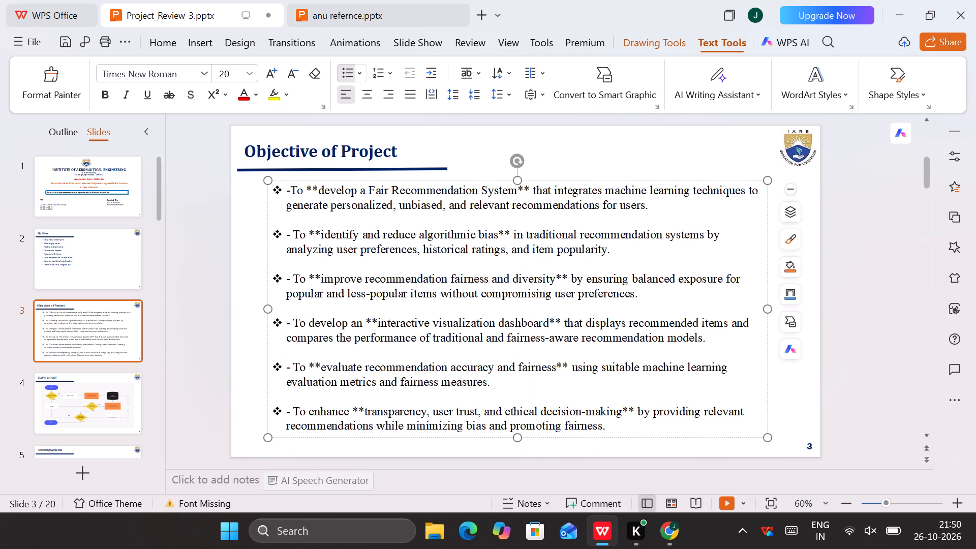
{"action": "left_click", "coordinate": [291, 234]}
{"action": "key", "text": "BackSpace"}
{"action": "key", "text": "BackSpace"}
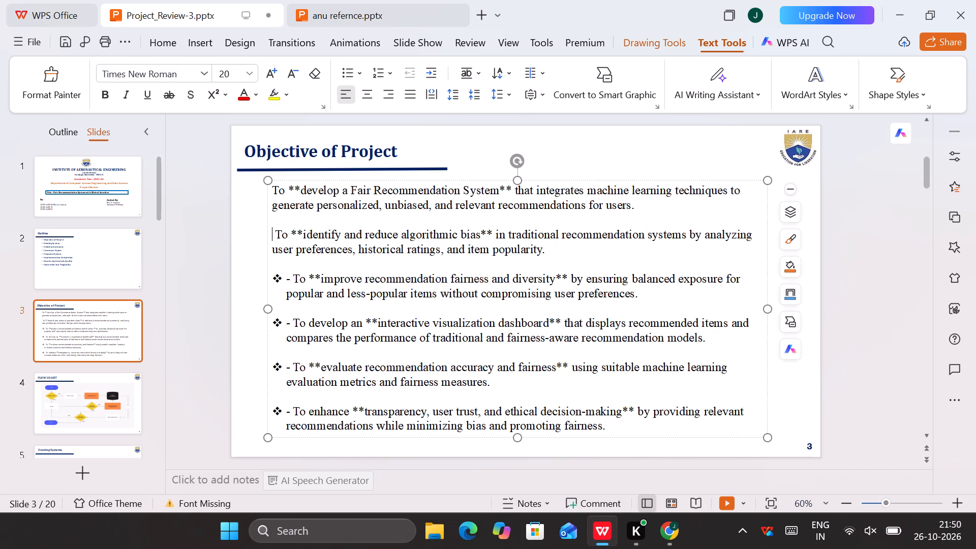
{"action": "left_click", "coordinate": [296, 278]}
{"action": "key", "text": "BackSpace"}
{"action": "key", "text": "BackSpace"}
{"action": "key", "text": "BackSpace"}
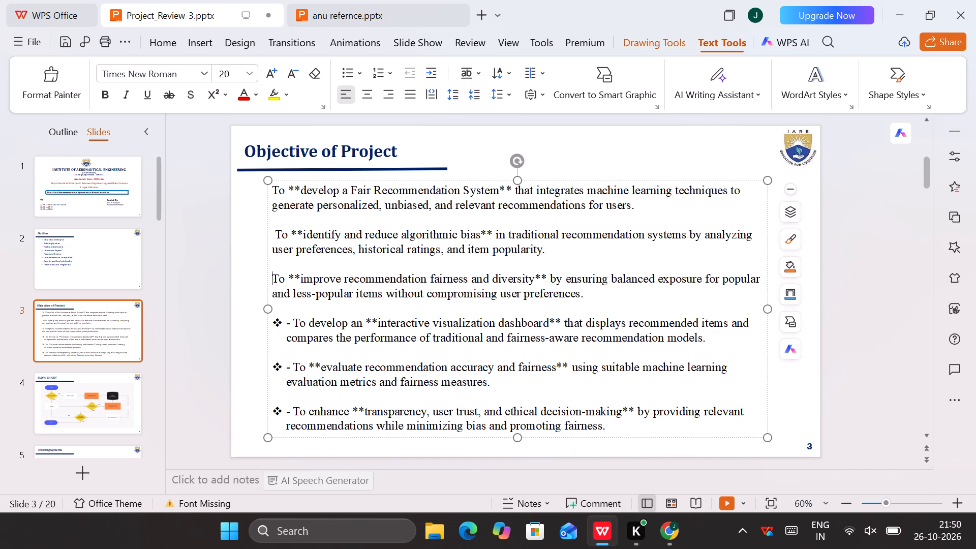
Remove the diamond bullets and leading dashes from the last three objectives.
{"action": "left_click", "coordinate": [293, 322]}
{"action": "key", "text": "BackSpace"}
{"action": "key", "text": "BackSpace"}
{"action": "key", "text": "BackSpace"}
{"action": "key", "text": "BackSpace"}
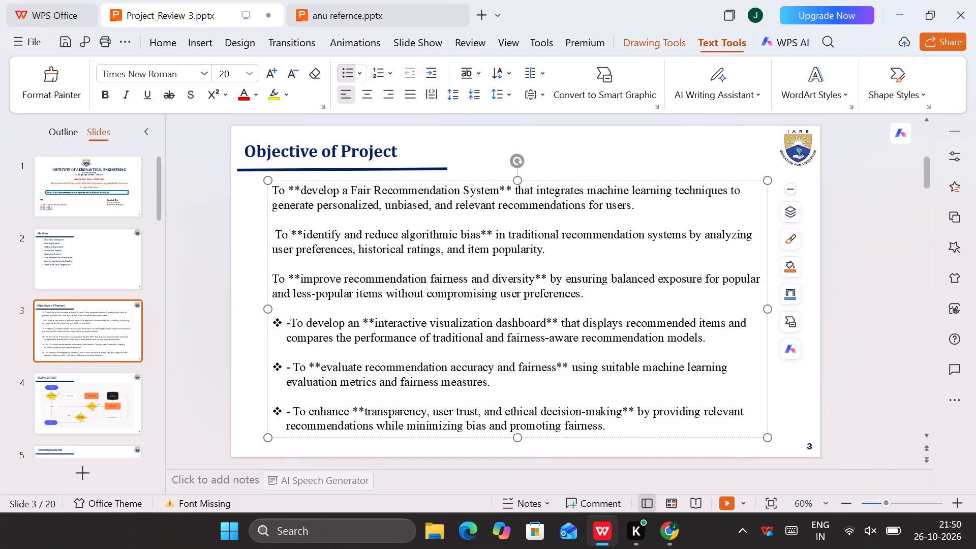
{"action": "left_click", "coordinate": [293, 366]}
{"action": "key", "text": "BackSpace"}
{"action": "key", "text": "BackSpace"}
{"action": "key", "text": "BackSpace"}
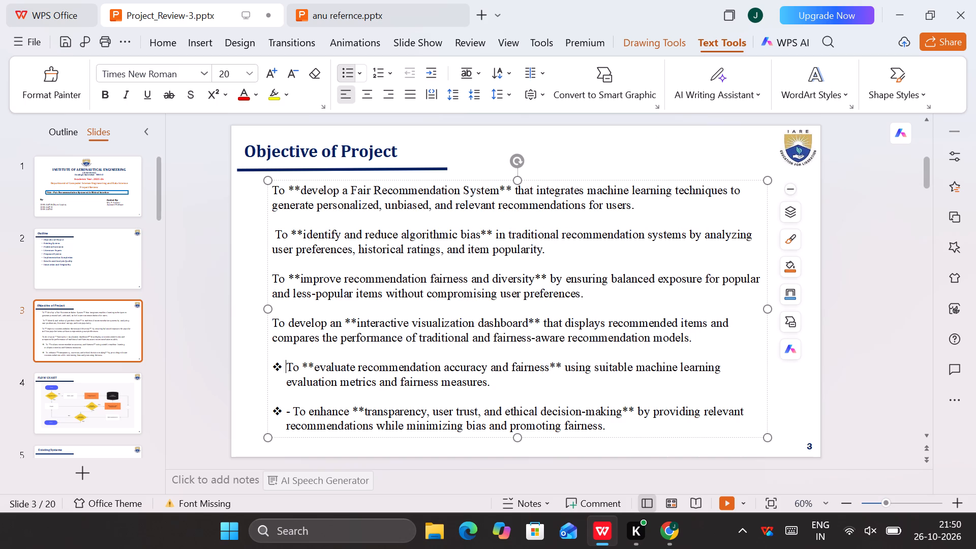
{"action": "left_click", "coordinate": [289, 412]}
{"action": "key", "text": "BackSpace"}
{"action": "key", "text": "BackSpace"}
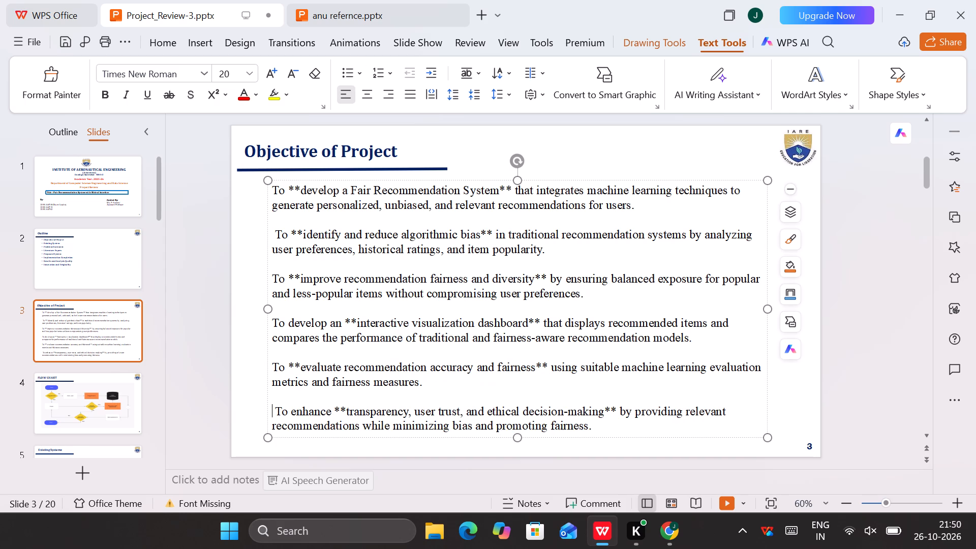
Delete the double asterisks before "evaluate" in the fifth objective and before "improve" in the third.
{"action": "key", "text": "Up"}
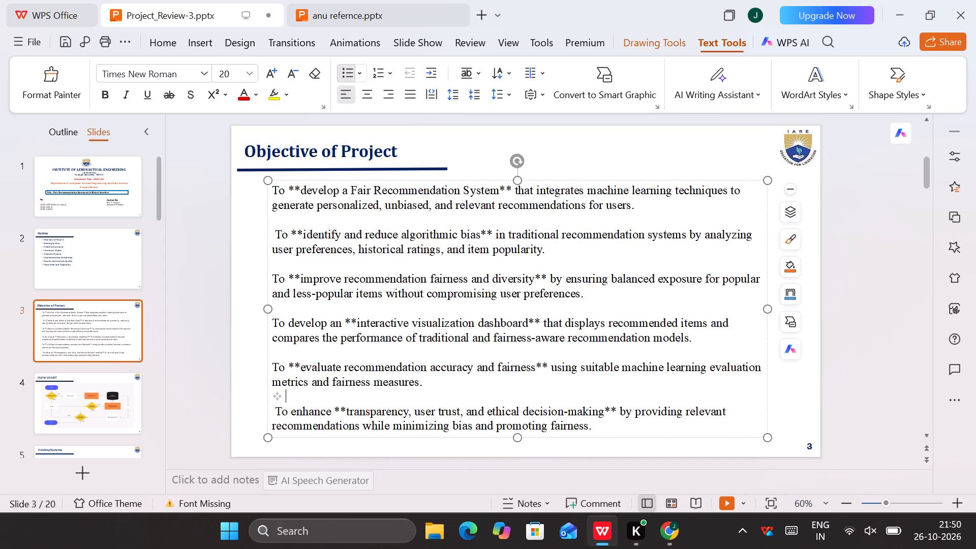
{"action": "left_click", "coordinate": [299, 370]}
{"action": "key", "text": "BackSpace"}
{"action": "key", "text": "BackSpace"}
{"action": "key", "text": "Up"}
{"action": "key", "text": "Up"}
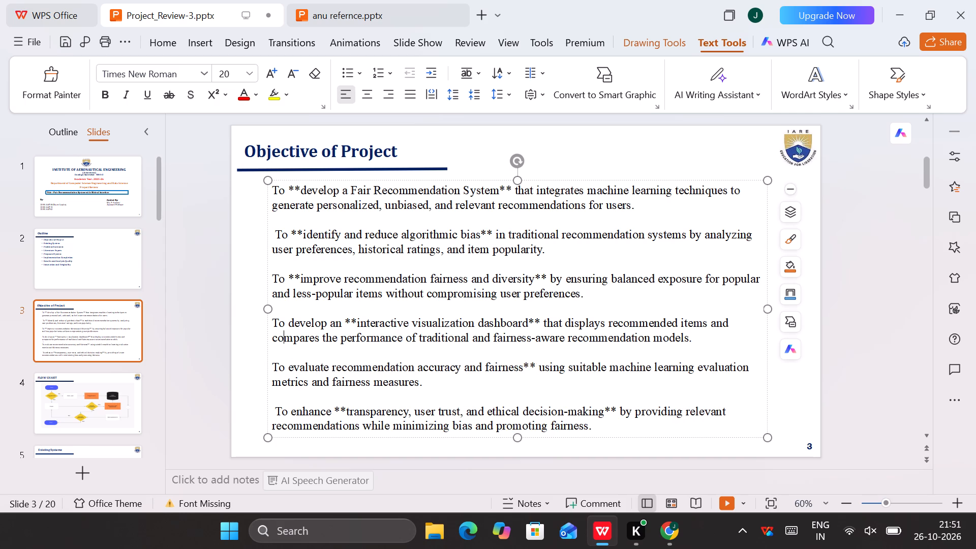
{"action": "left_click", "coordinate": [301, 281]}
{"action": "key", "text": "BackSpace"}
{"action": "key", "text": "BackSpace"}
Delete the double asterisks before "identify" in the second objective and before "develop" in the first.
{"action": "key", "text": "Up"}
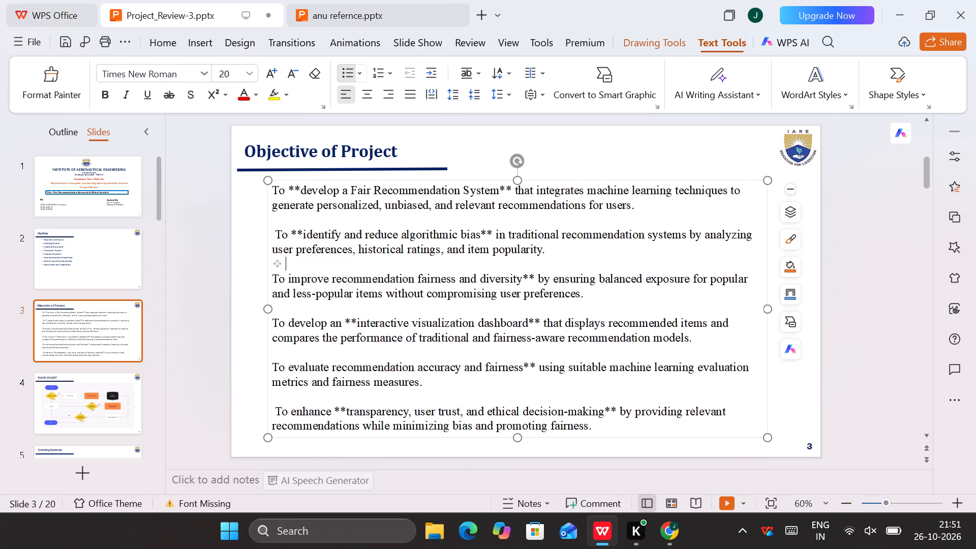
{"action": "key", "text": "Up"}
{"action": "key", "text": "Up"}
{"action": "key", "text": "Right"}
{"action": "key", "text": "Right"}
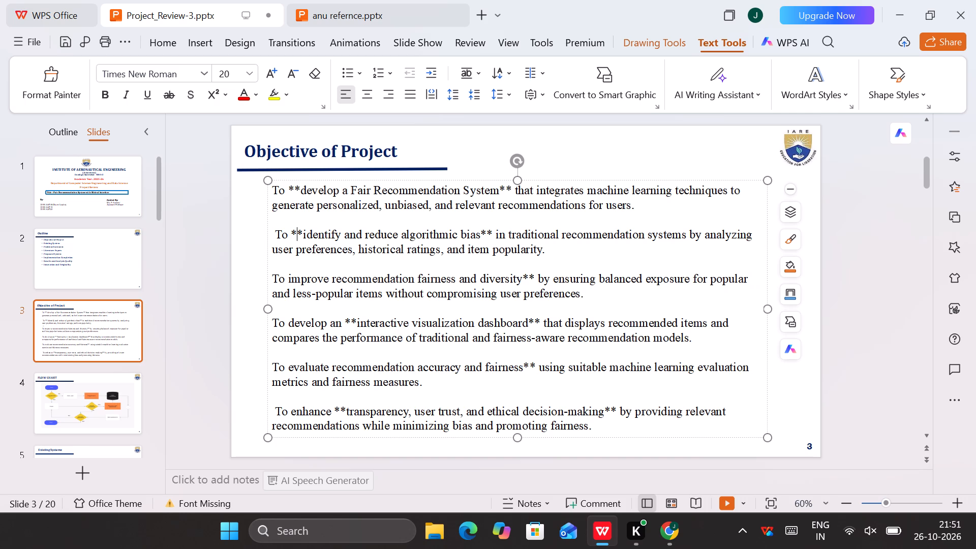
{"action": "key", "text": "Right"}
{"action": "key", "text": "BackSpace"}
{"action": "key", "text": "BackSpace"}
{"action": "key", "text": "Up"}
{"action": "key", "text": "Up"}
{"action": "key", "text": "Up"}
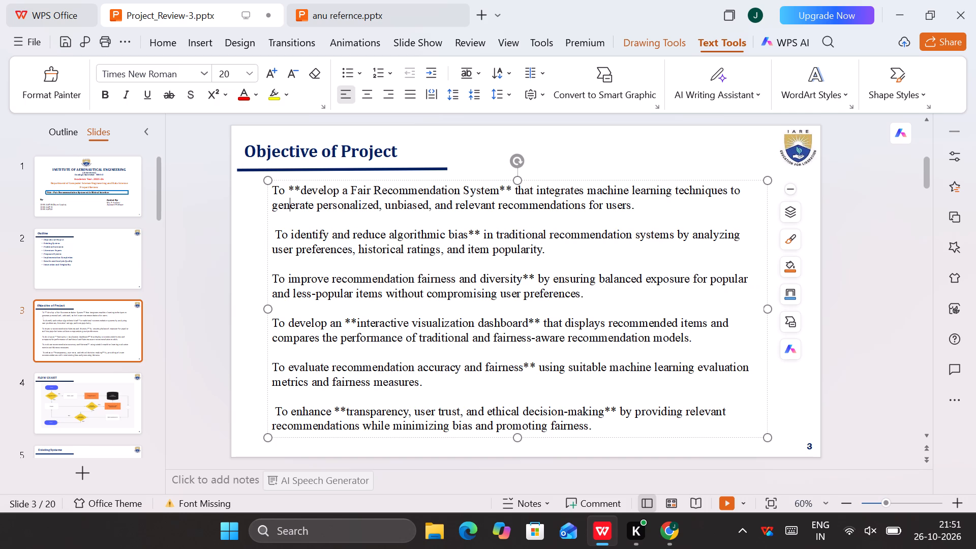
{"action": "key", "text": "Delete"}
{"action": "key", "text": "Delete"}
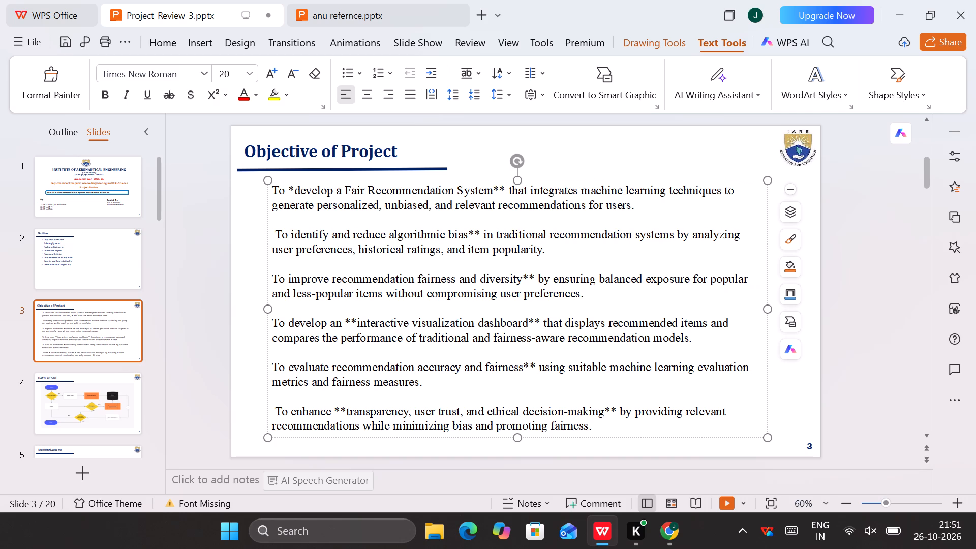
Delete the double asterisks after "Fair Recommendation System" in the first objective and after "bias" in the second.
{"action": "left_click", "coordinate": [486, 188]}
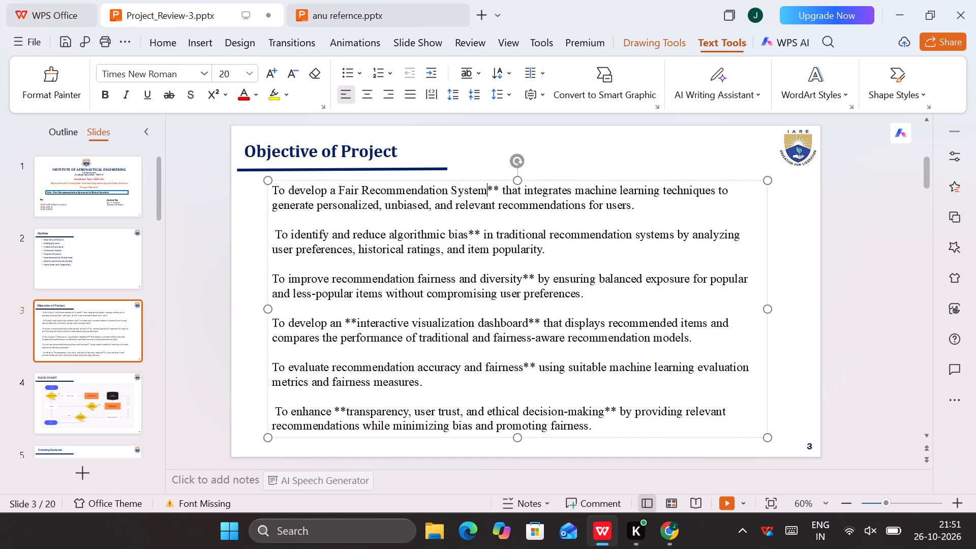
{"action": "key", "text": "Delete"}
{"action": "key", "text": "Delete"}
{"action": "key", "text": "Down"}
{"action": "key", "text": "Down"}
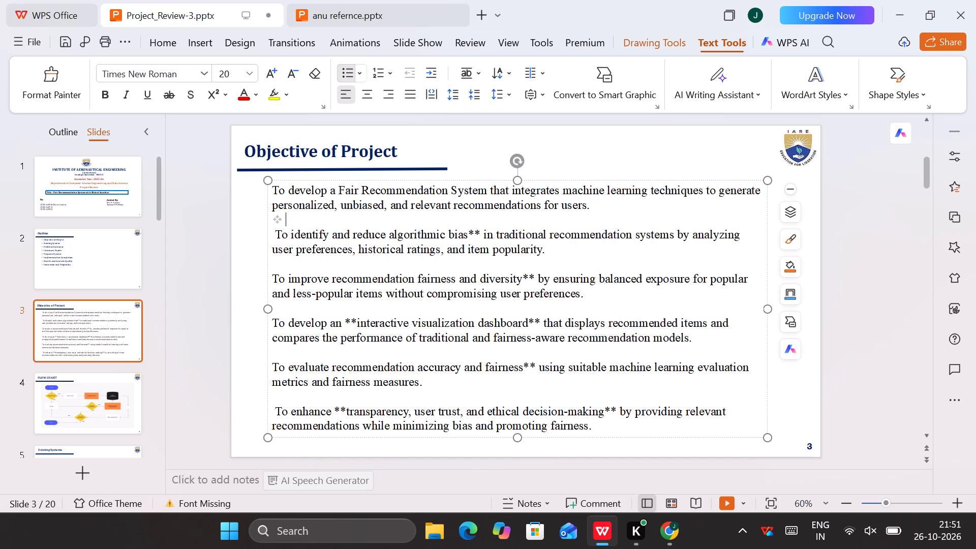
{"action": "key", "text": "Down"}
{"action": "key", "text": "Left"}
{"action": "key", "text": "Left"}
{"action": "key", "text": "Left"}
{"action": "key", "text": "Left"}
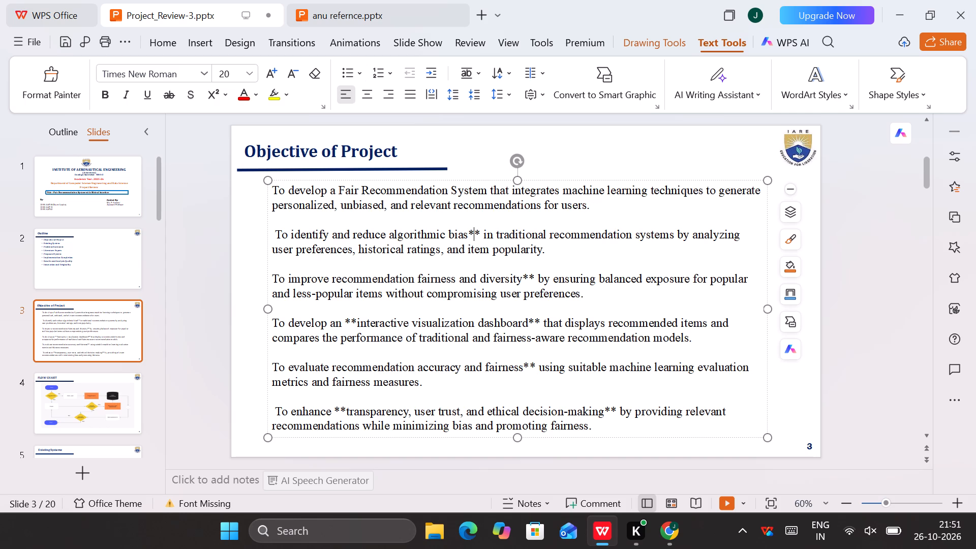
{"action": "key", "text": "Delete"}
{"action": "key", "text": "Delete"}
Delete the double asterisks after "diversity" in the third objective and after "dashboard" in the fourth.
{"action": "key", "text": "Down"}
{"action": "key", "text": "Down"}
{"action": "key", "text": "Down"}
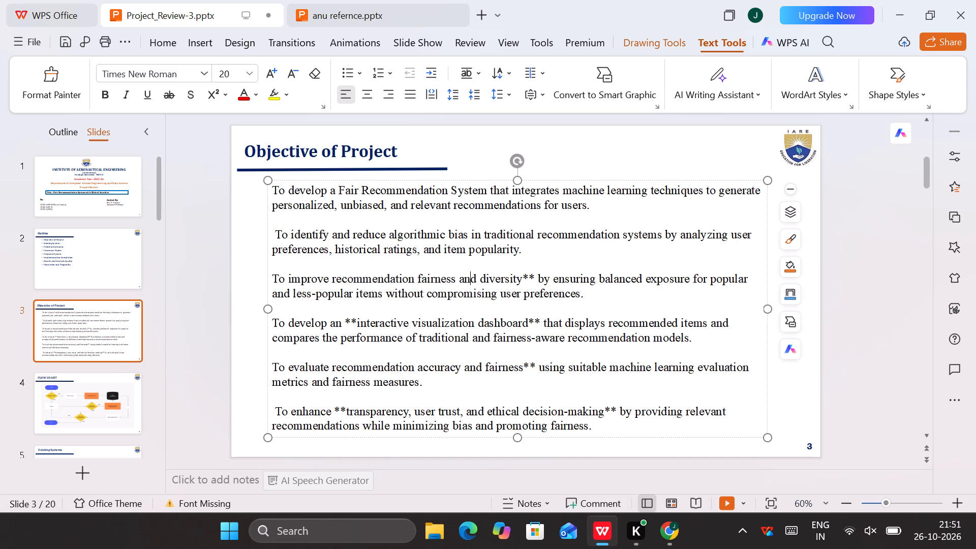
{"action": "left_click", "coordinate": [520, 278]}
{"action": "key", "text": "Right"}
{"action": "key", "text": "Delete"}
{"action": "key", "text": "Delete"}
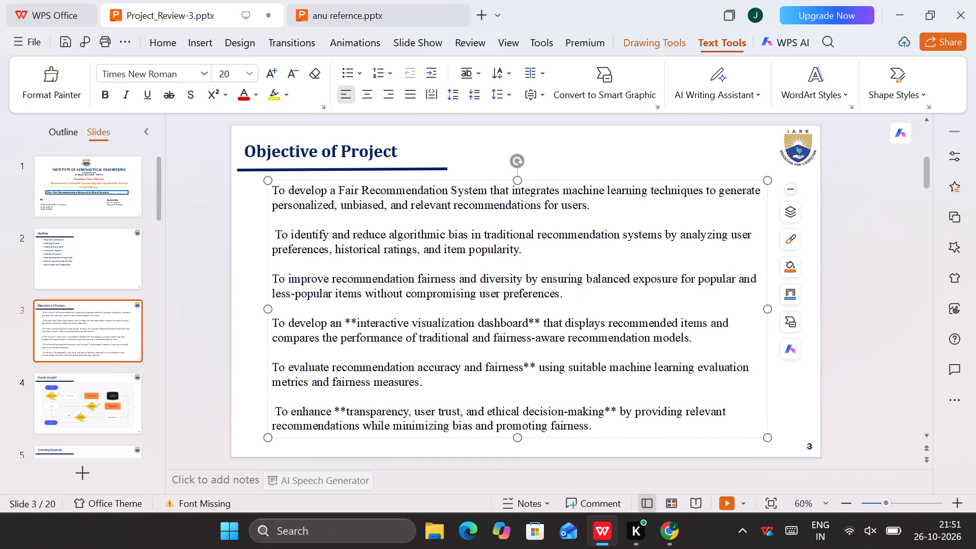
{"action": "left_click", "coordinate": [532, 323]}
{"action": "key", "text": "Delete"}
{"action": "key", "text": "Left"}
{"action": "key", "text": "Delete"}
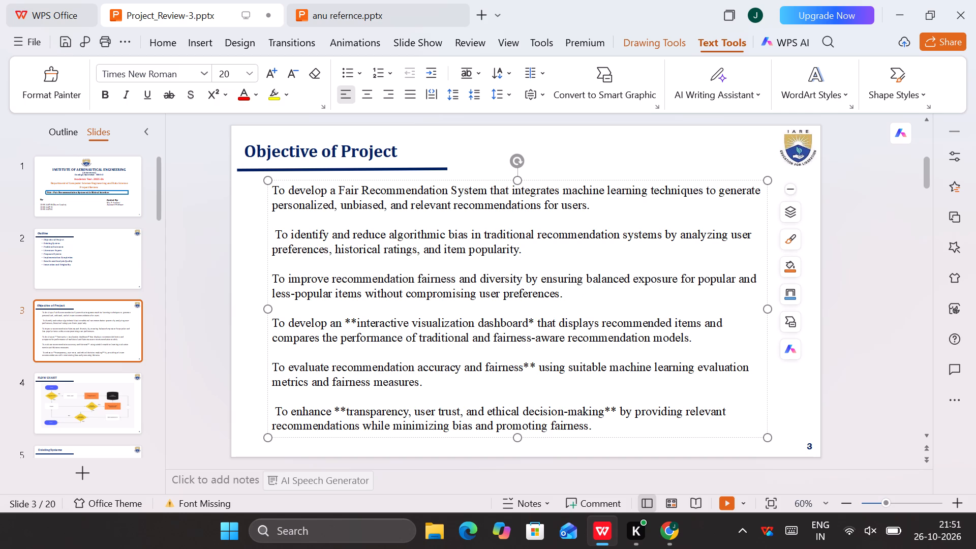
Delete the double asterisks after "fairness" in the fifth objective and after "decision-making" in the sixth.
{"action": "left_click", "coordinate": [526, 363]}
{"action": "key", "text": "Delete"}
{"action": "key", "text": "Delete"}
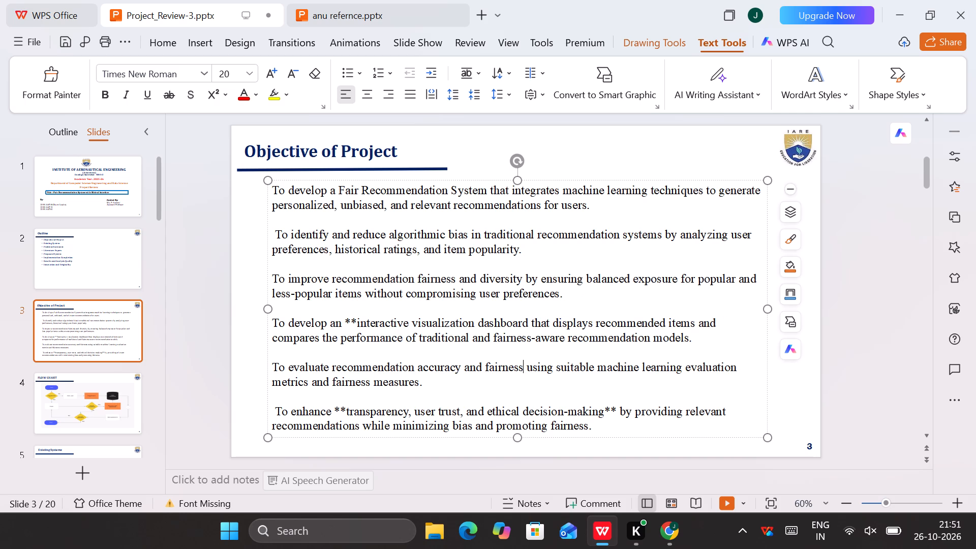
{"action": "left_click", "coordinate": [606, 416]}
{"action": "key", "text": "Delete"}
{"action": "key", "text": "Delete"}
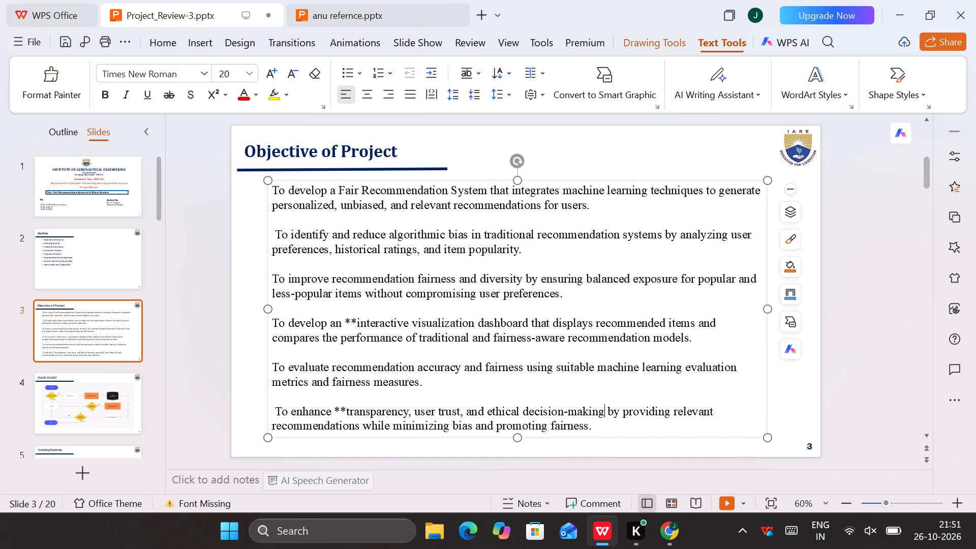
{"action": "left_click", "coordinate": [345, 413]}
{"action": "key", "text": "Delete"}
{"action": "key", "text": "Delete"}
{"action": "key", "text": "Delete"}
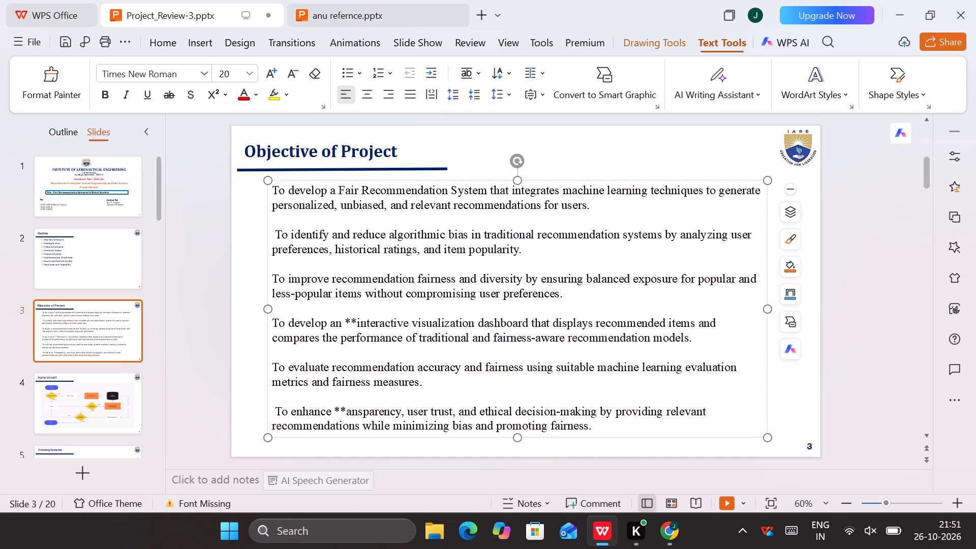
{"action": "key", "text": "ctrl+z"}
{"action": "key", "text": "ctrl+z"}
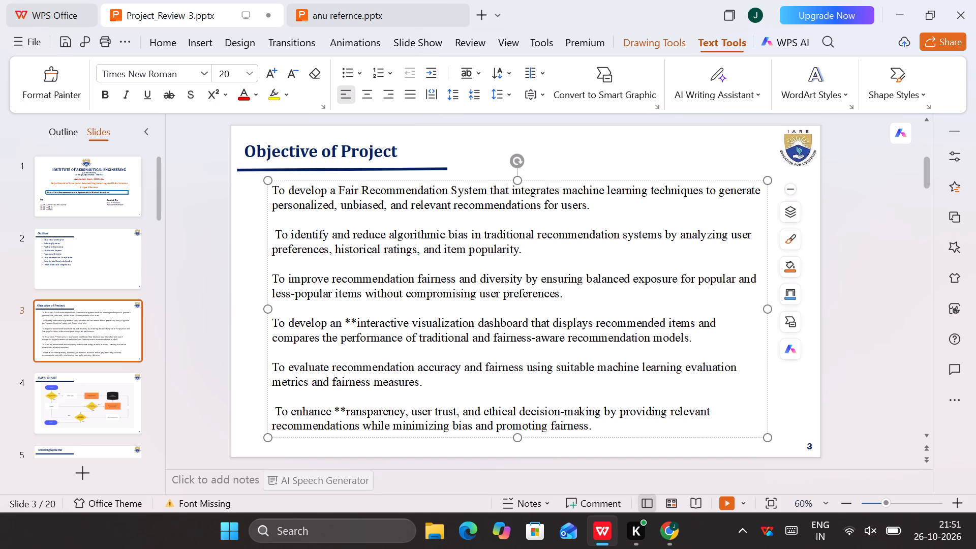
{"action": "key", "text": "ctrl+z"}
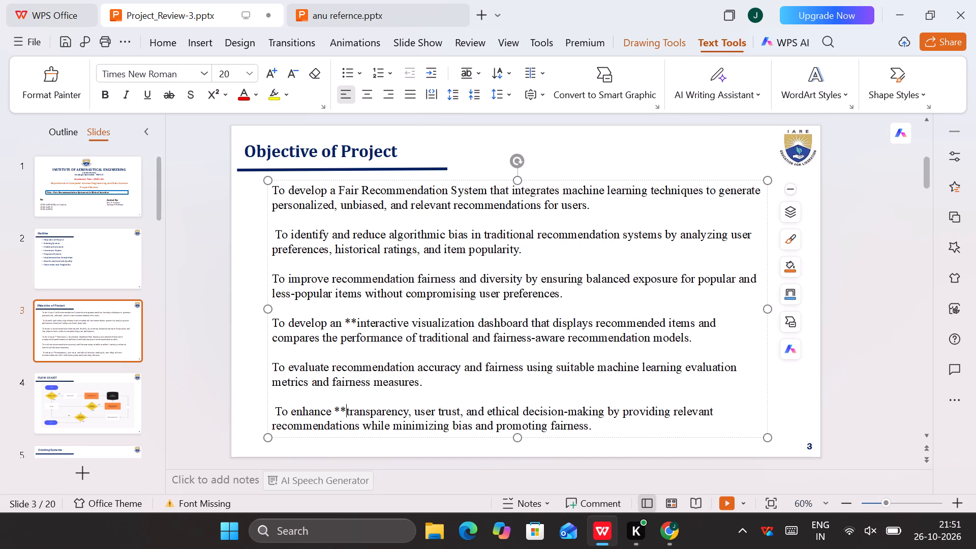
Delete the double asterisks before "transparency" in the sixth objective.
{"action": "key", "text": "BackSpace"}
{"action": "key", "text": "BackSpace"}
Compare the Objective of Project slide with the same slide in anu refernce.pptx.
{"action": "left_click", "coordinate": [410, 0]}
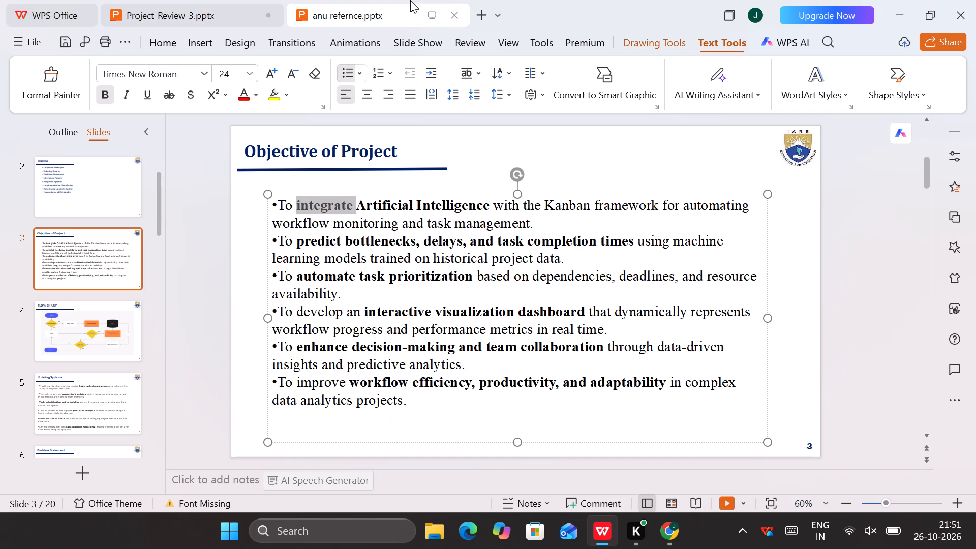
{"action": "left_click", "coordinate": [195, 0]}
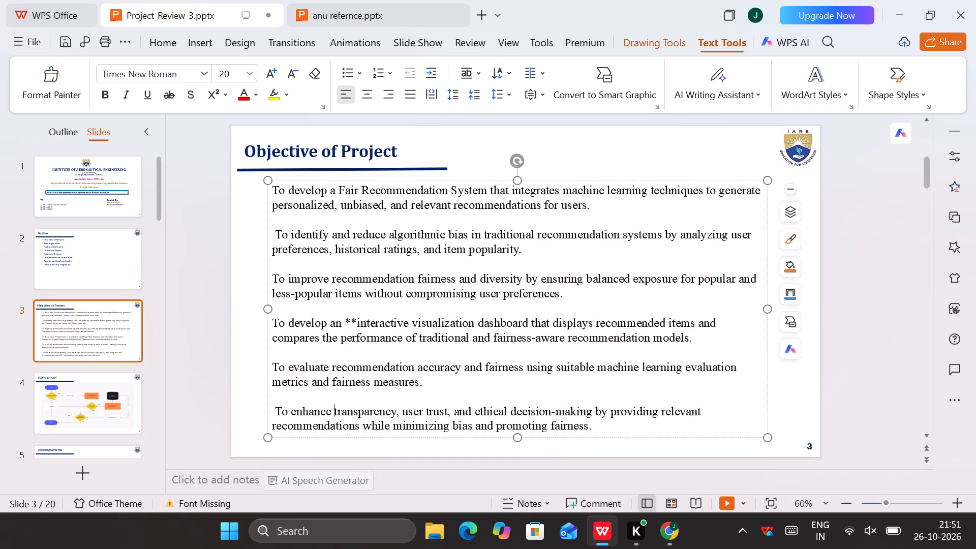
{"action": "left_click", "coordinate": [377, 0]}
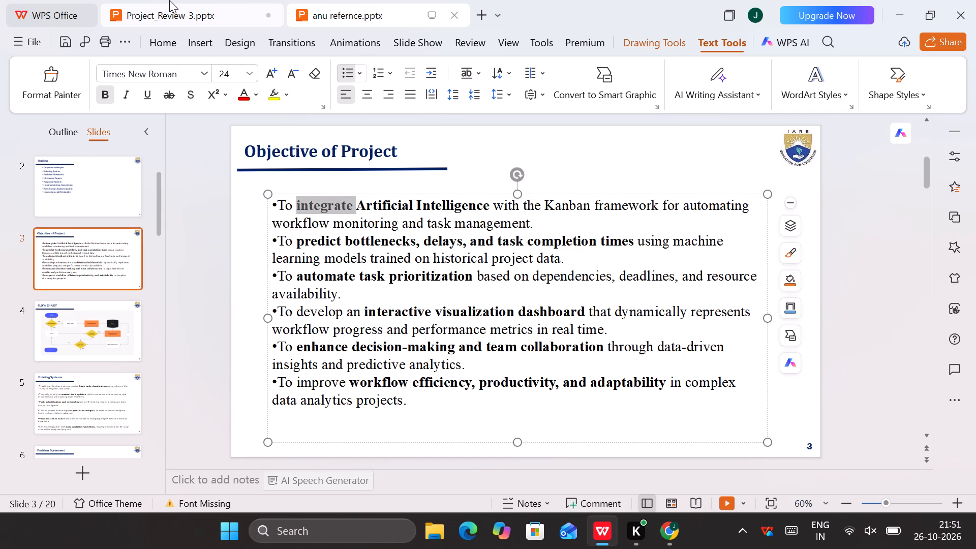
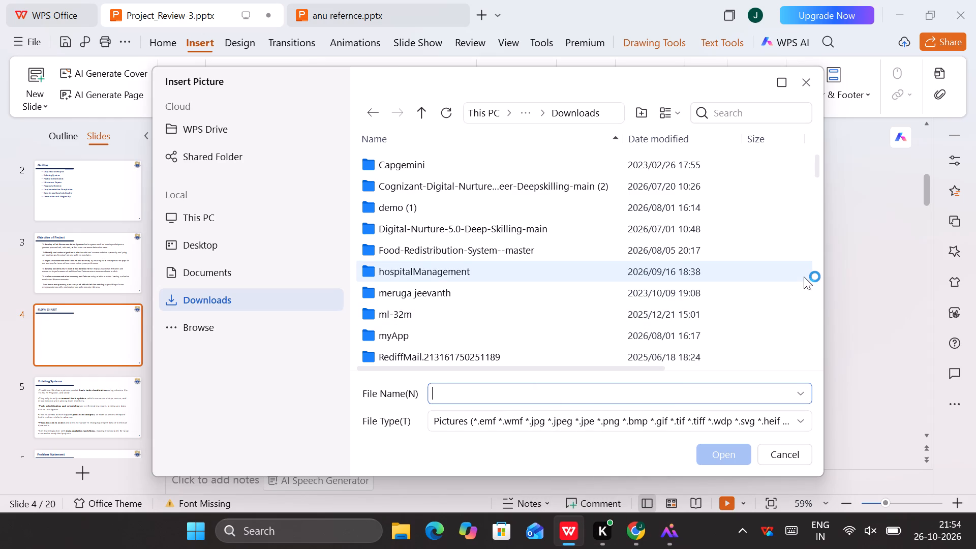
{"action": "scroll", "coordinate": [489, 234], "scroll_direction": "up", "scroll_amount": 2}
{"action": "scroll", "coordinate": [489, 234], "scroll_direction": "down", "scroll_amount": 1}
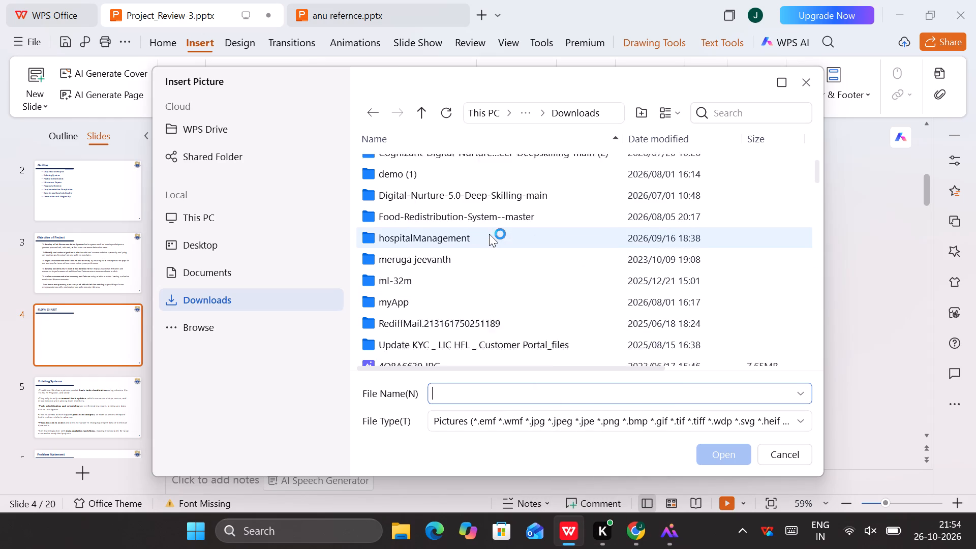
{"action": "scroll", "coordinate": [489, 234], "scroll_direction": "down", "scroll_amount": 2}
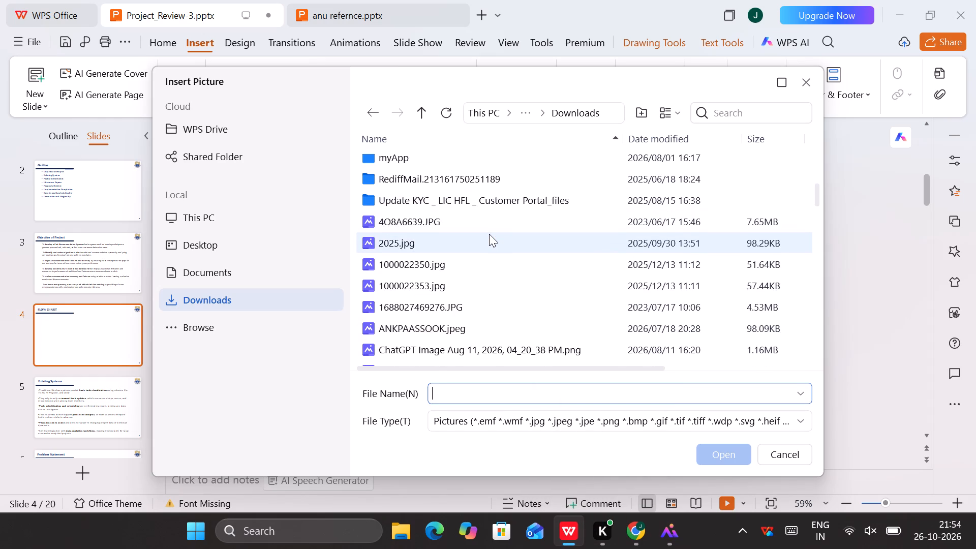
{"action": "scroll", "coordinate": [489, 234], "scroll_direction": "down", "scroll_amount": 2}
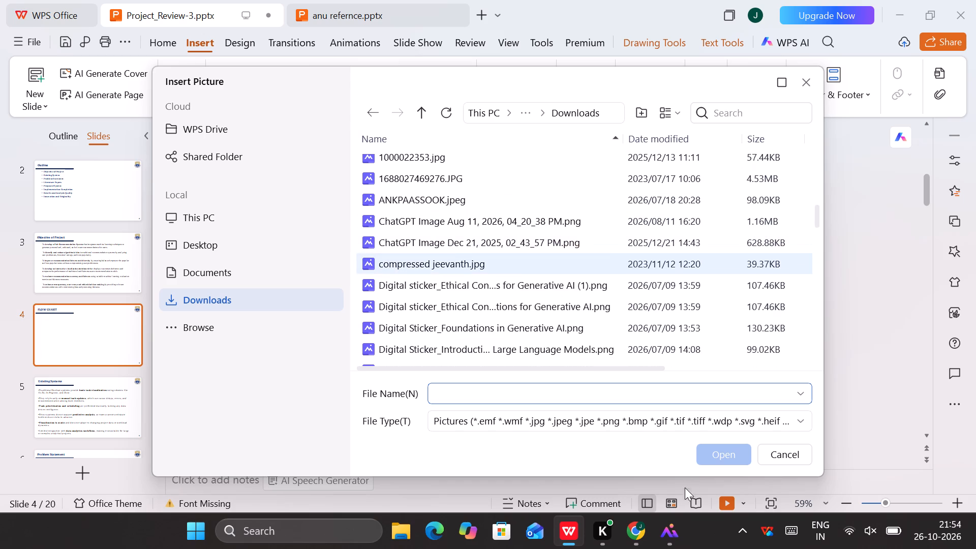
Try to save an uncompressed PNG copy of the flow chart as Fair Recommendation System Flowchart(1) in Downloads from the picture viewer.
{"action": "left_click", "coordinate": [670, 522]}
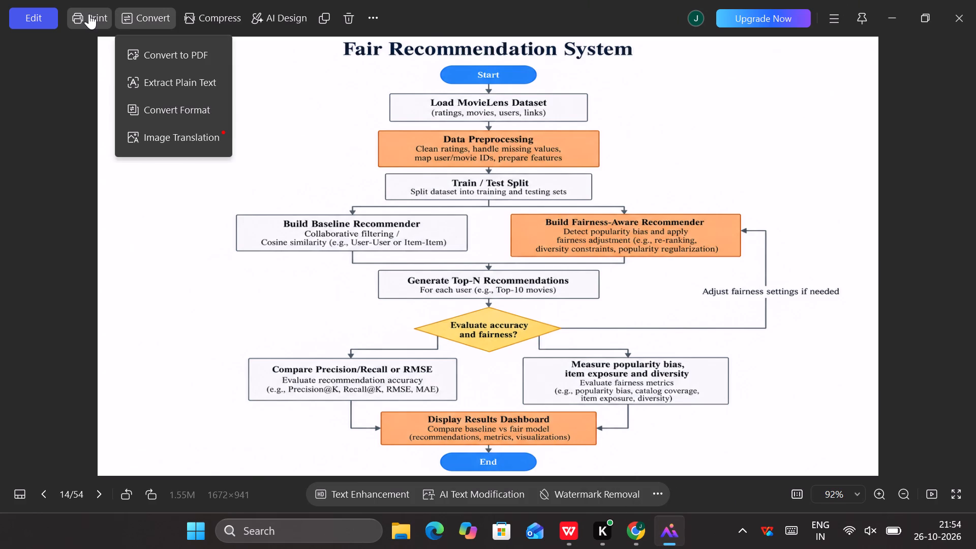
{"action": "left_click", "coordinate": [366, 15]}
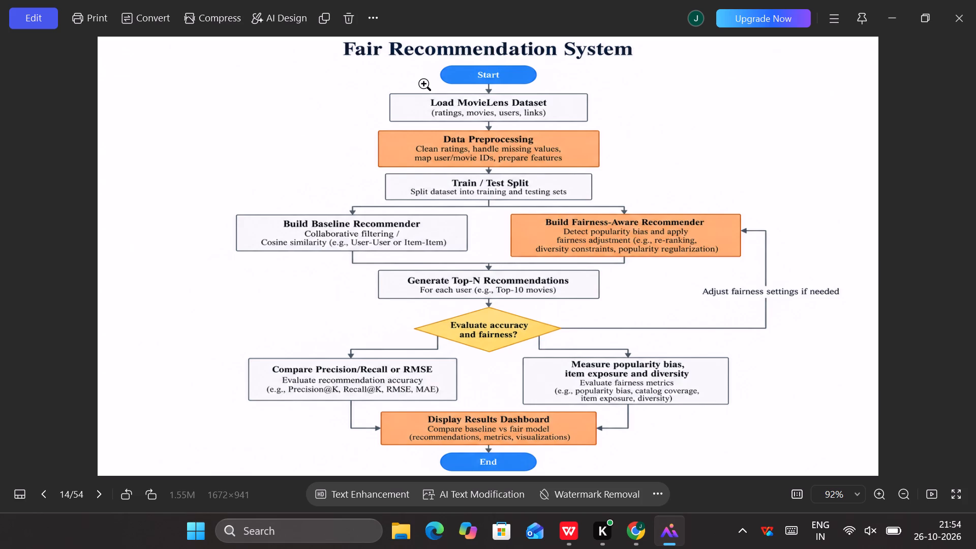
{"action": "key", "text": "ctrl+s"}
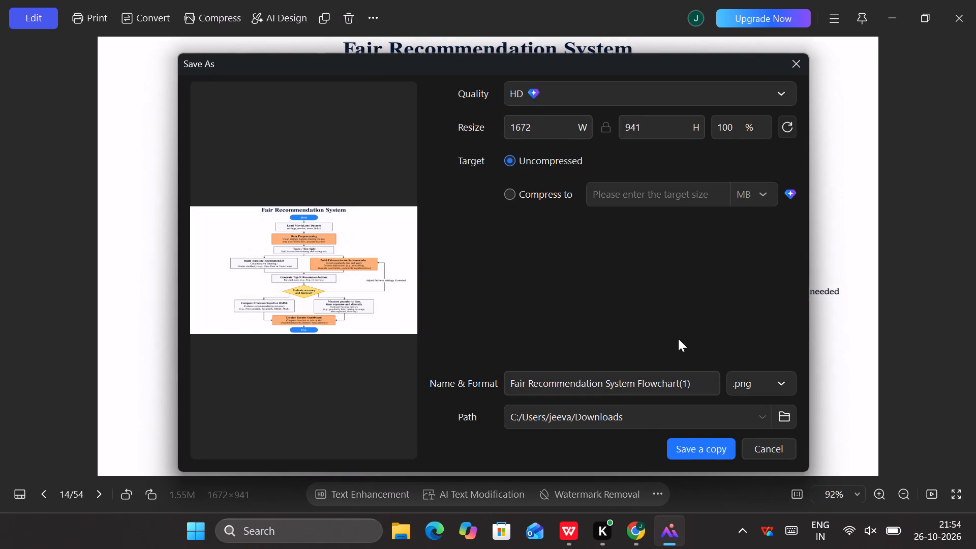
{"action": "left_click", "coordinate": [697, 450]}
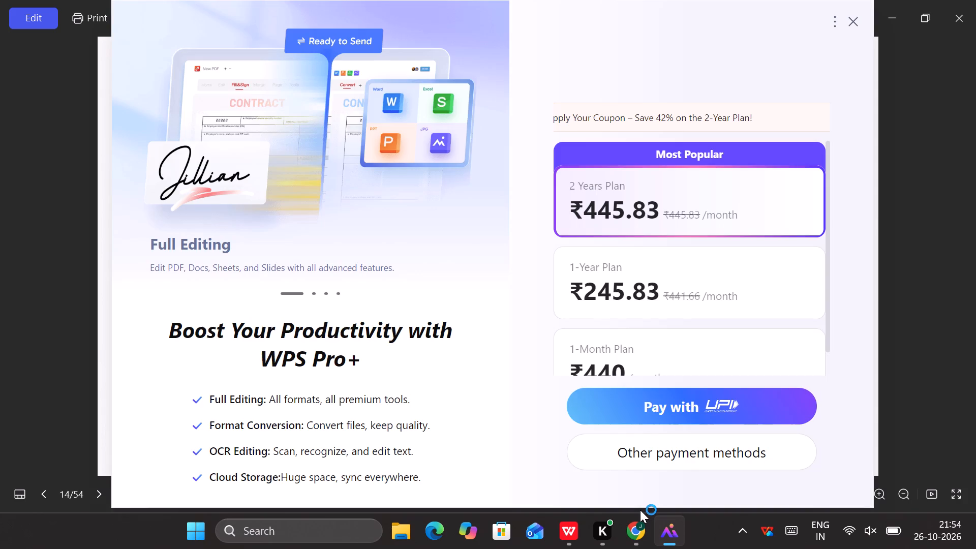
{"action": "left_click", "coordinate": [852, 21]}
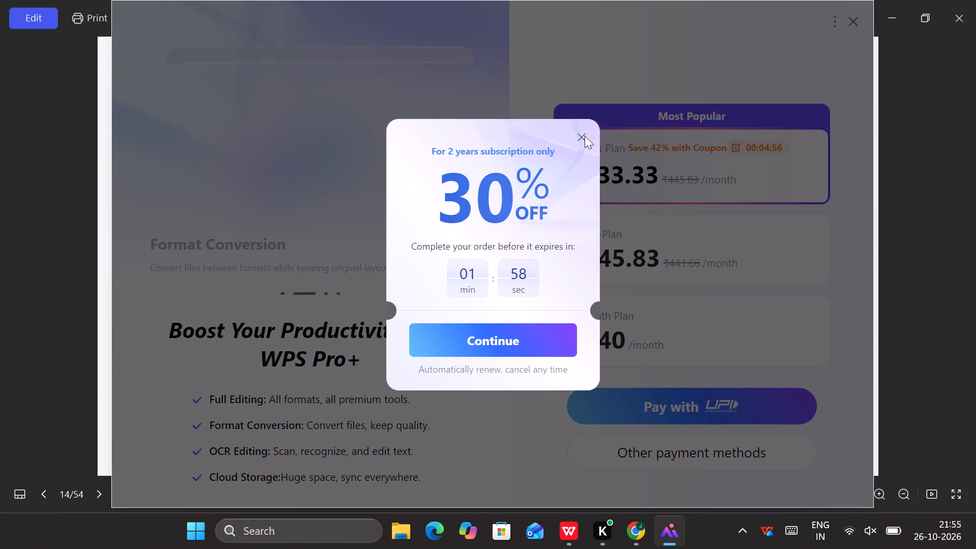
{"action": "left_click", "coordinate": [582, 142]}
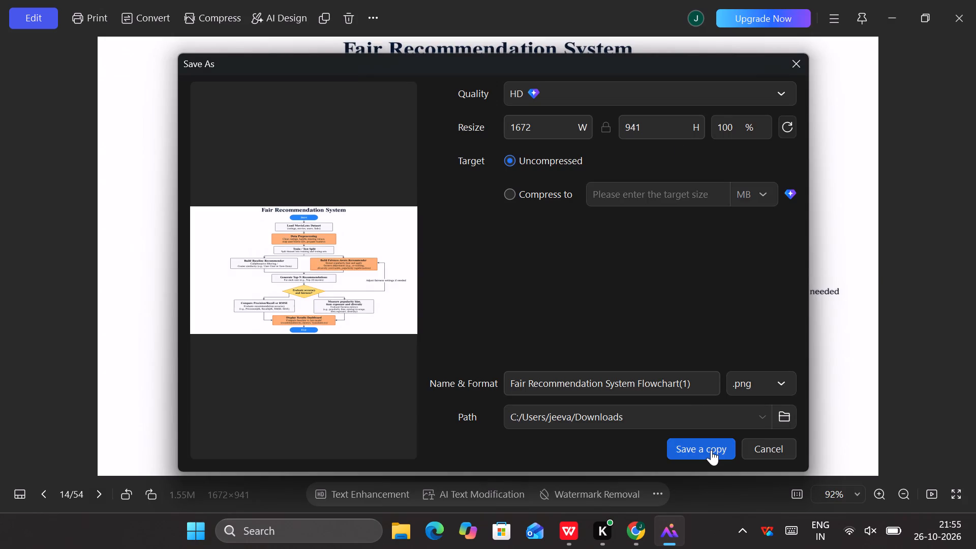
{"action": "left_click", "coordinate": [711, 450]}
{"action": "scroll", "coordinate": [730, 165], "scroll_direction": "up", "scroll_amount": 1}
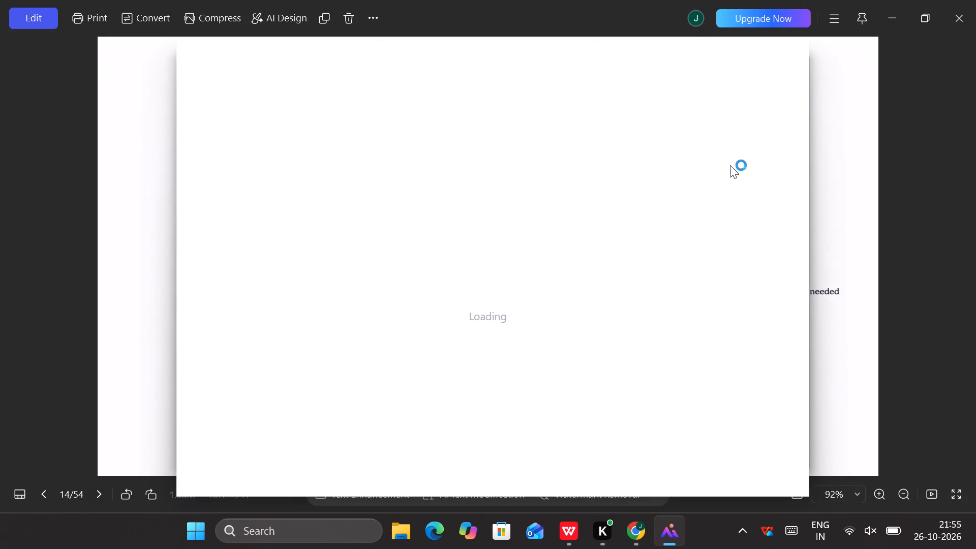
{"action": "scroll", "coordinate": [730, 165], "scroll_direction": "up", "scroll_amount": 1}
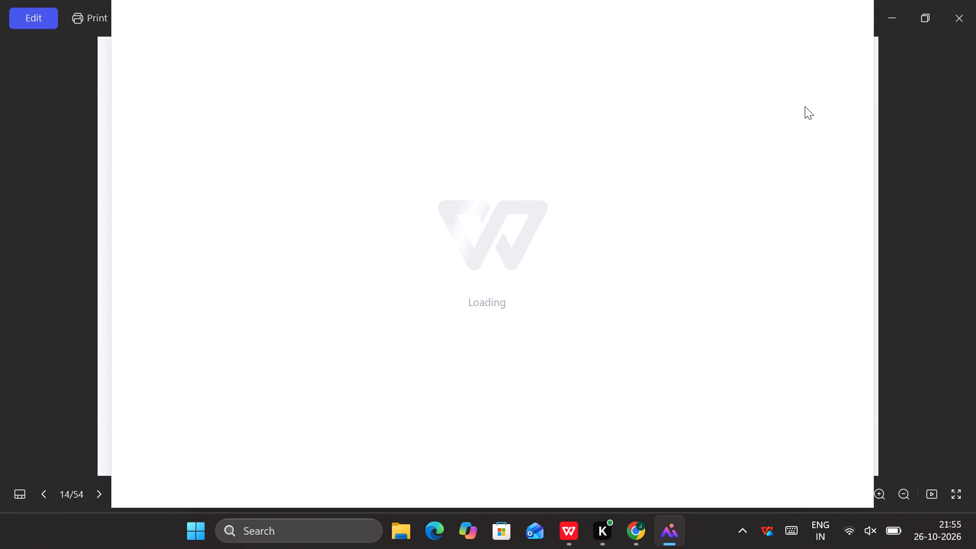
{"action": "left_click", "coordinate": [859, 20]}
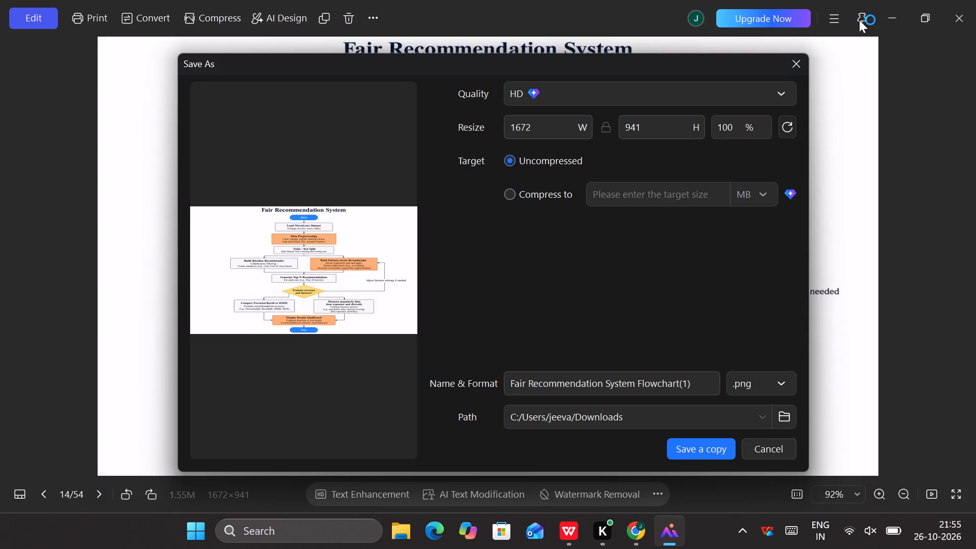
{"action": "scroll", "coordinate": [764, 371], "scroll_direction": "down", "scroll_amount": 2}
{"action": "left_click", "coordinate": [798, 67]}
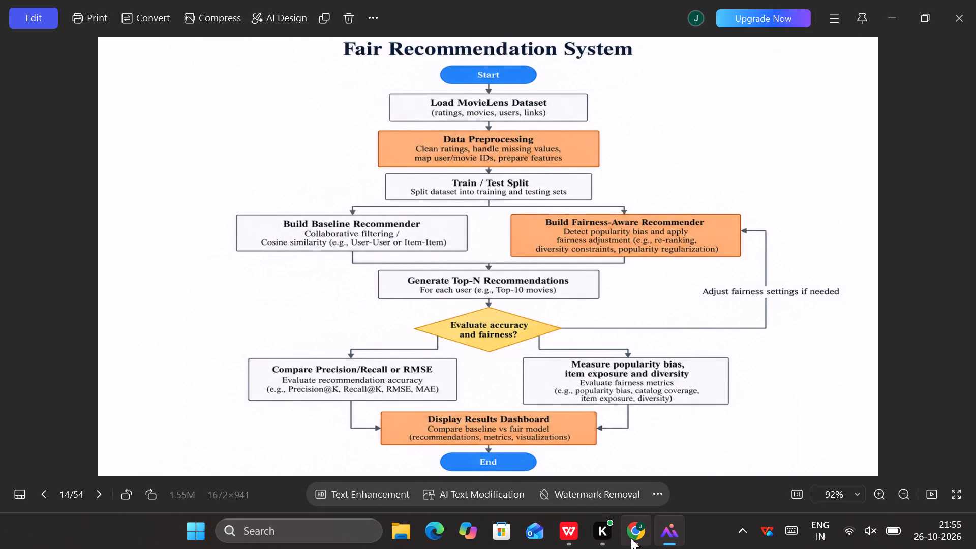
Switch to Chrome and download the Fair Recommendation System flow chart image from ChatGPT again.
{"action": "left_click", "coordinate": [631, 538]}
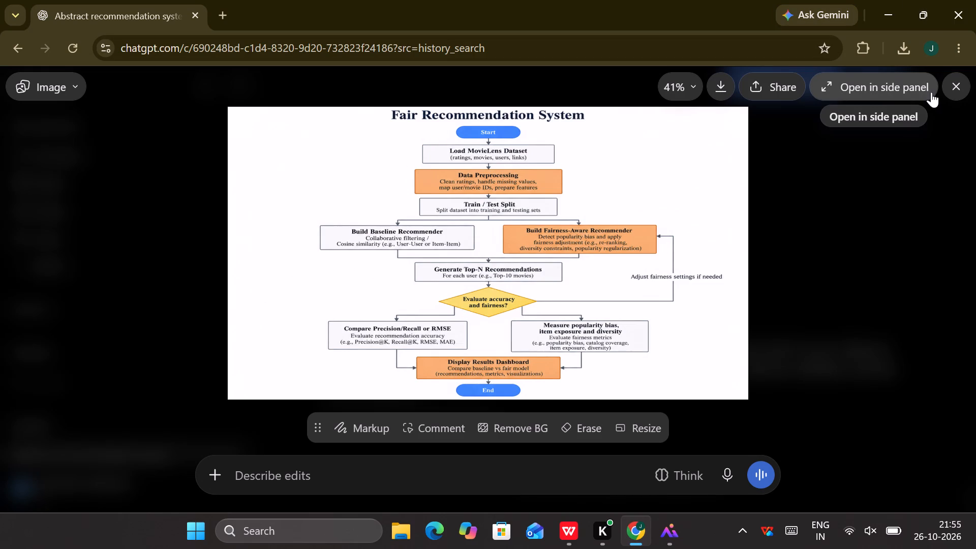
{"action": "left_click", "coordinate": [730, 80]}
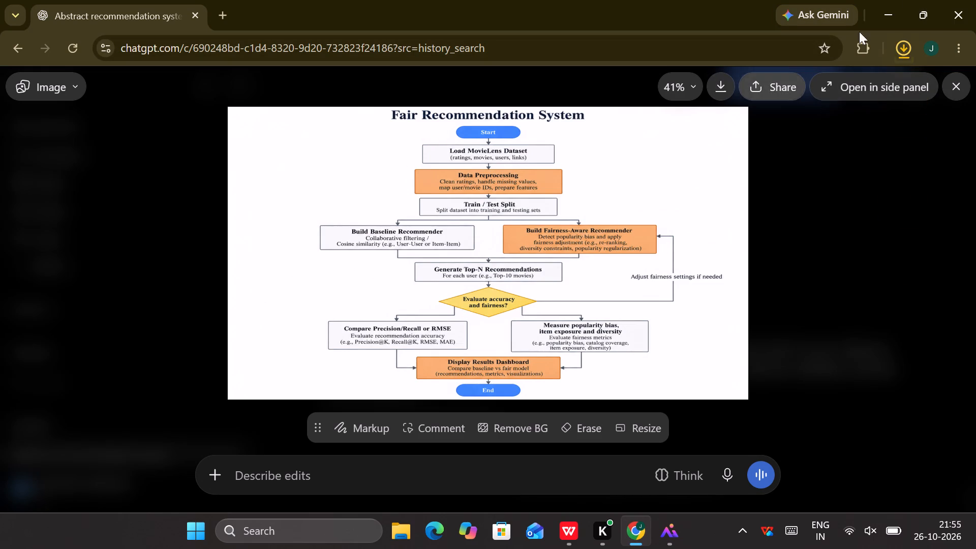
Show the newly downloaded Fair Recommendation System Flowchart (1).png in its folder from Chrome's recent downloads.
{"action": "left_click", "coordinate": [896, 48]}
{"action": "left_click", "coordinate": [896, 48]}
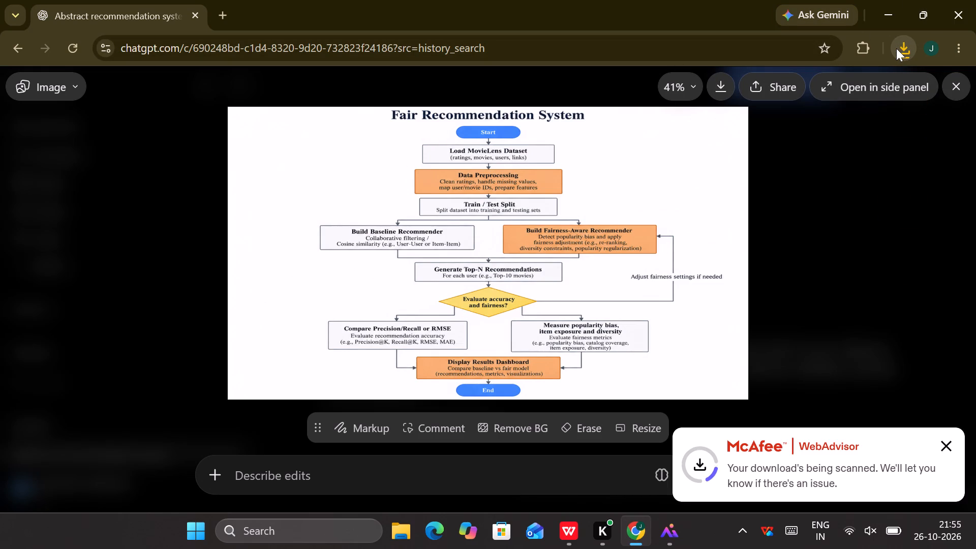
{"action": "right_click", "coordinate": [800, 139]}
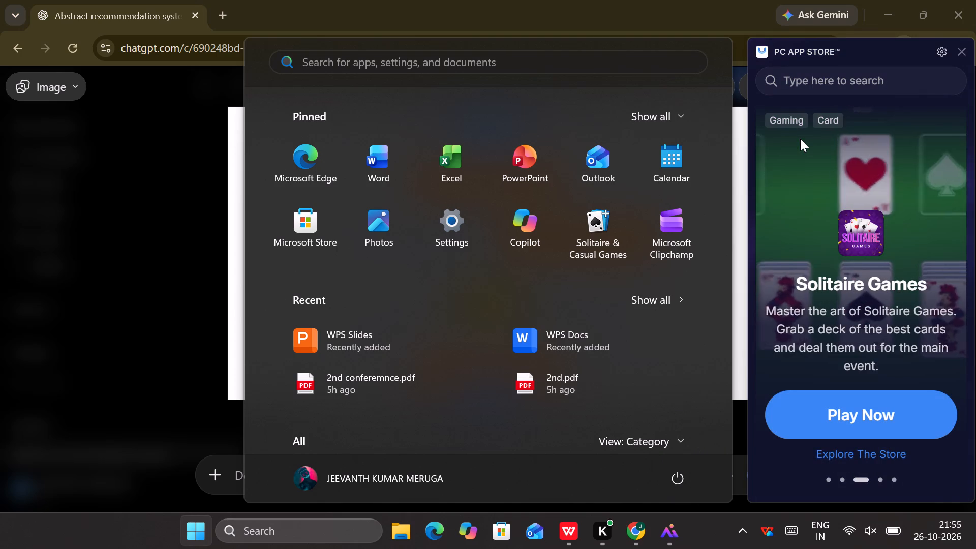
{"action": "left_click", "coordinate": [956, 53]}
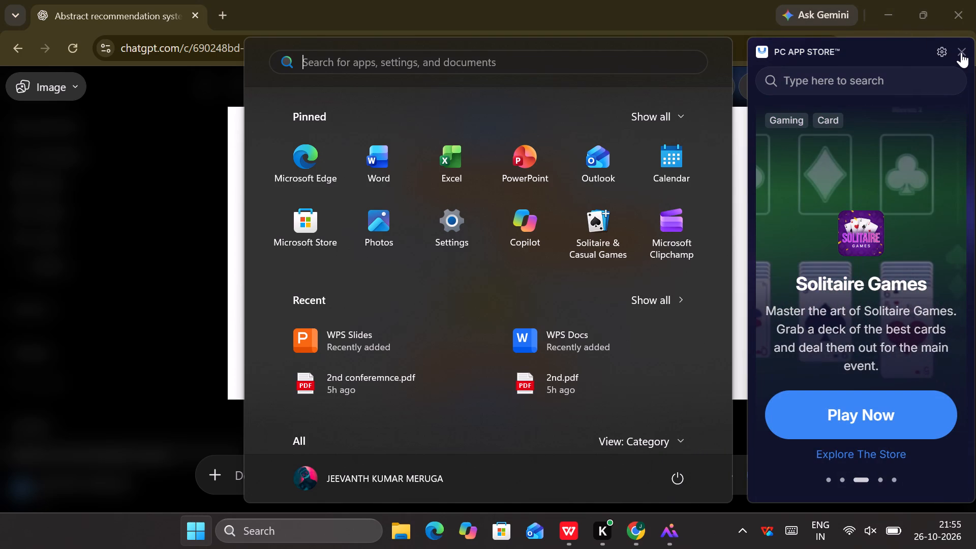
{"action": "left_click", "coordinate": [961, 52]}
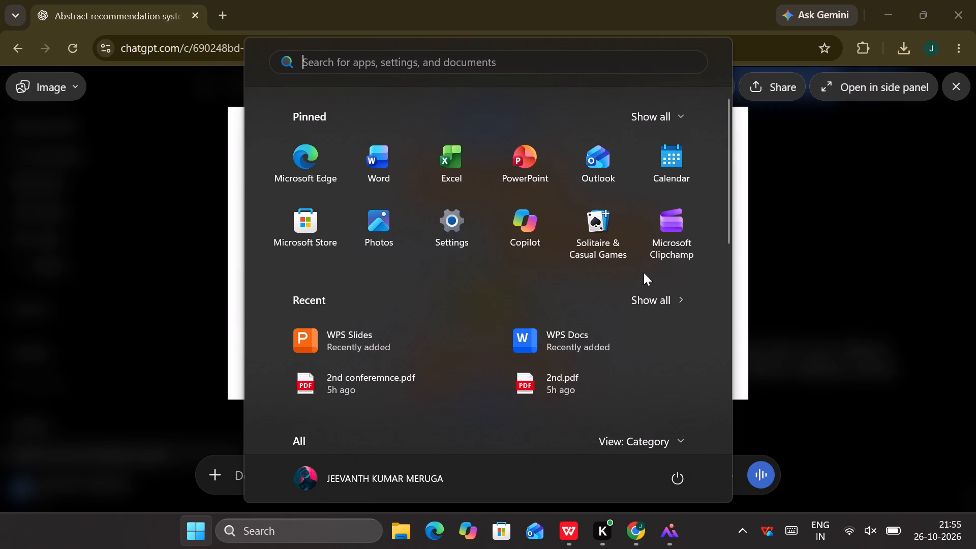
{"action": "left_click", "coordinate": [904, 42]}
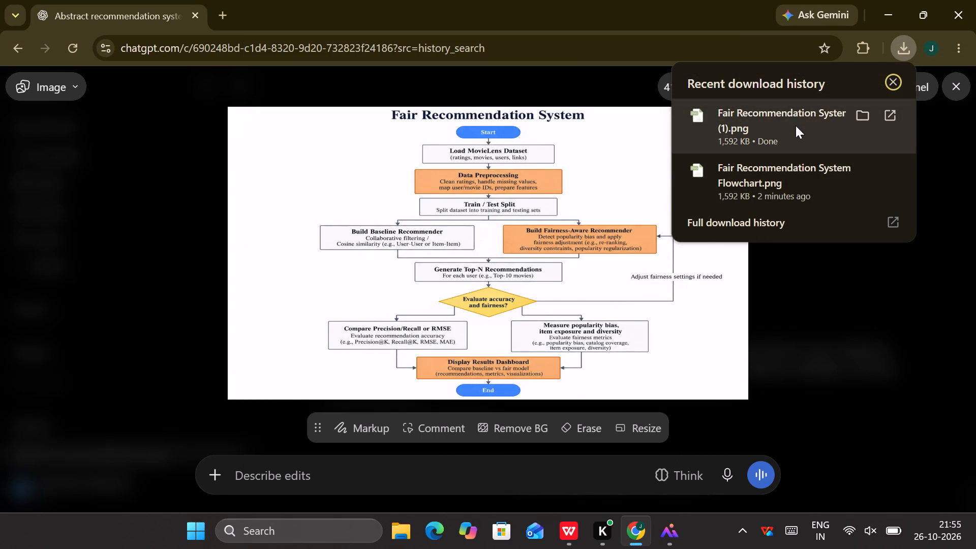
{"action": "right_click", "coordinate": [796, 126]}
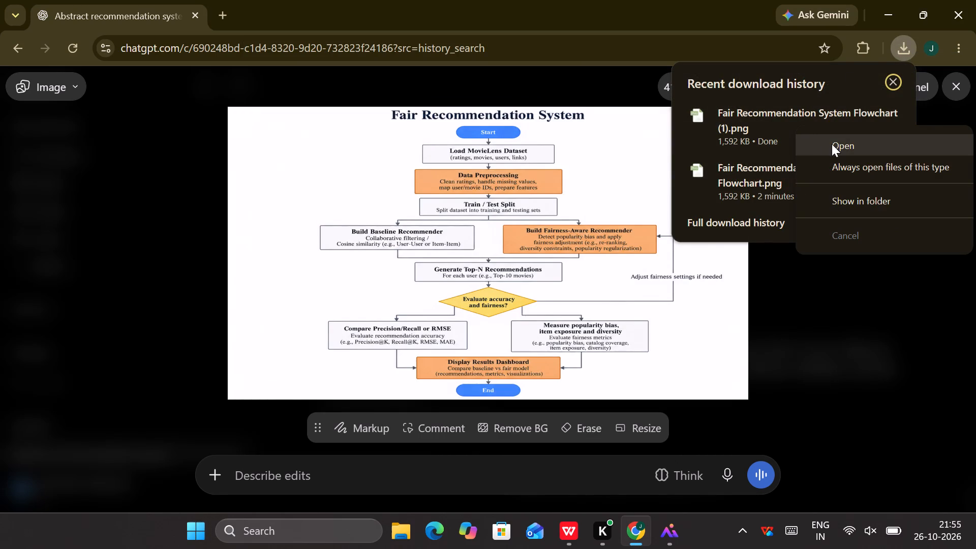
{"action": "left_click", "coordinate": [853, 197]}
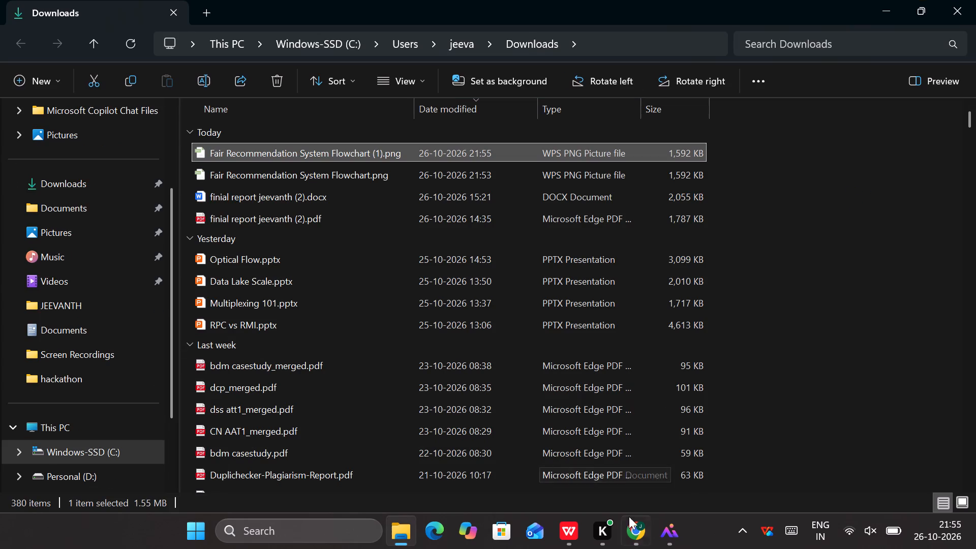
Return to the picture insertion in WPS and look for the flow chart file in the user folder under Users on Drive (C:).
{"action": "left_click", "coordinate": [633, 529]}
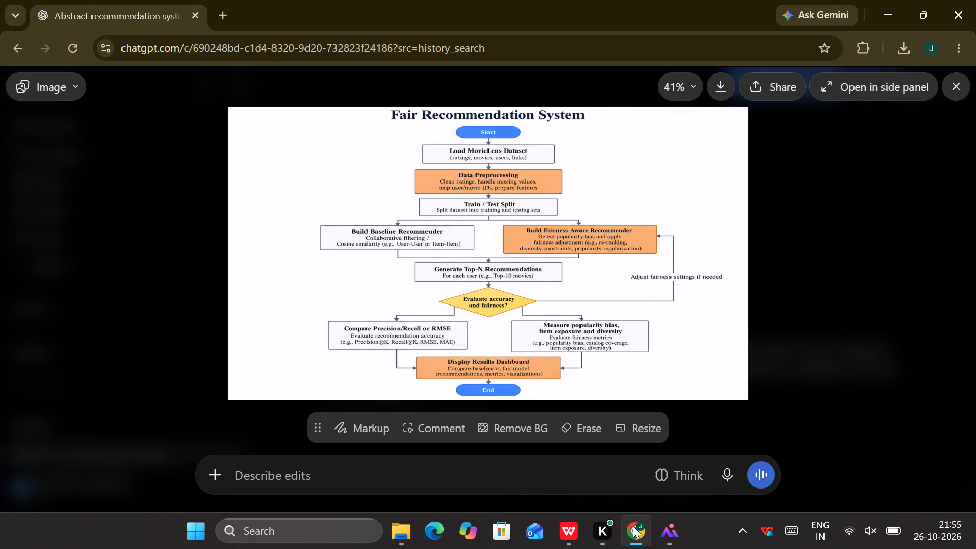
{"action": "left_click", "coordinate": [664, 524]}
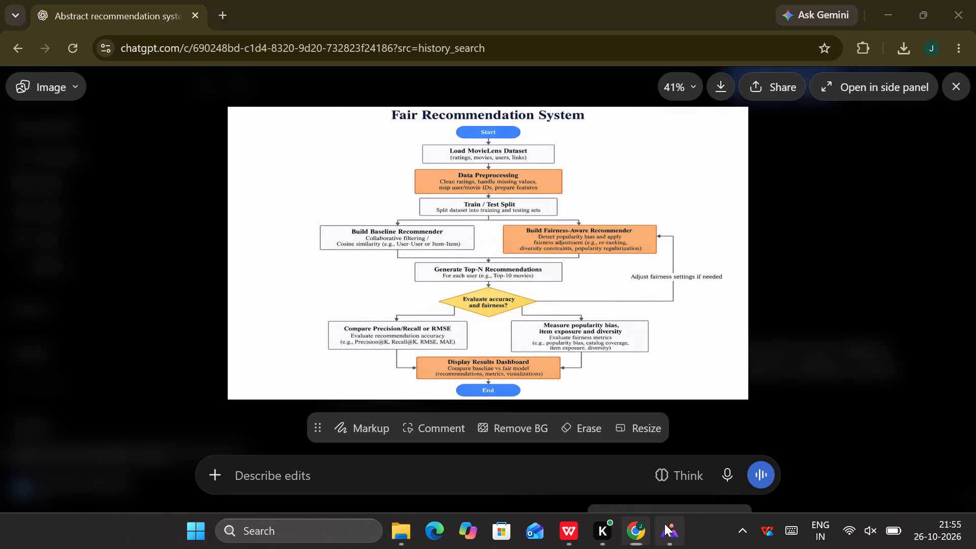
{"action": "left_click", "coordinate": [563, 533]}
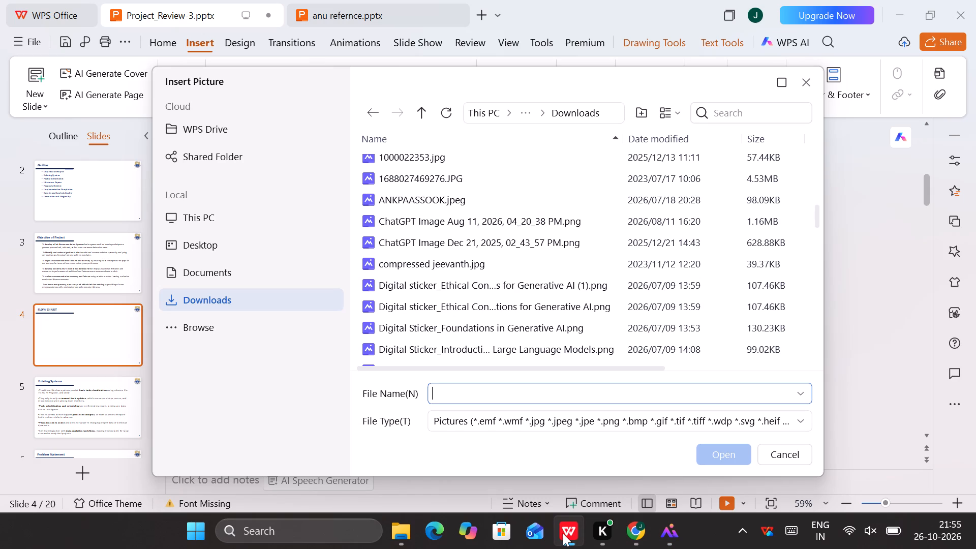
{"action": "double_click", "coordinate": [189, 223]}
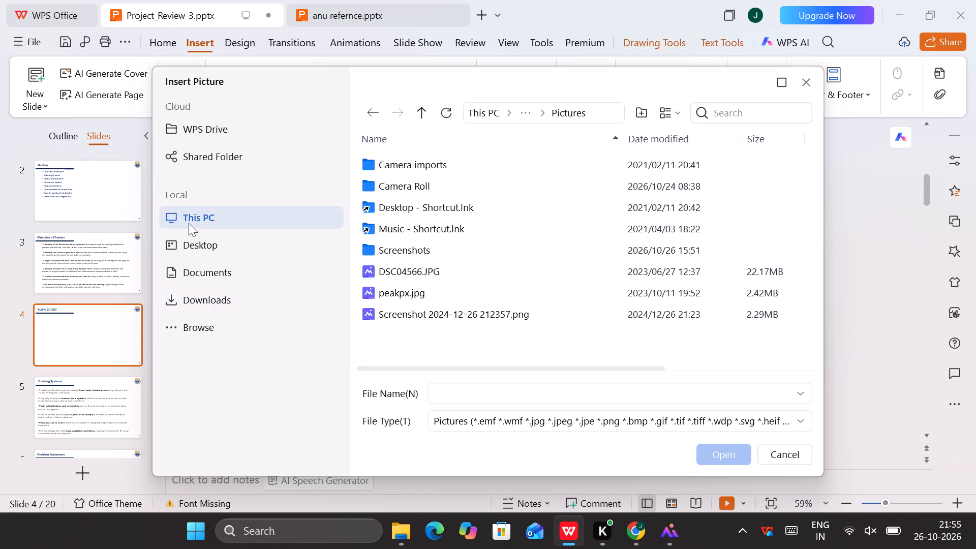
{"action": "double_click", "coordinate": [413, 160]}
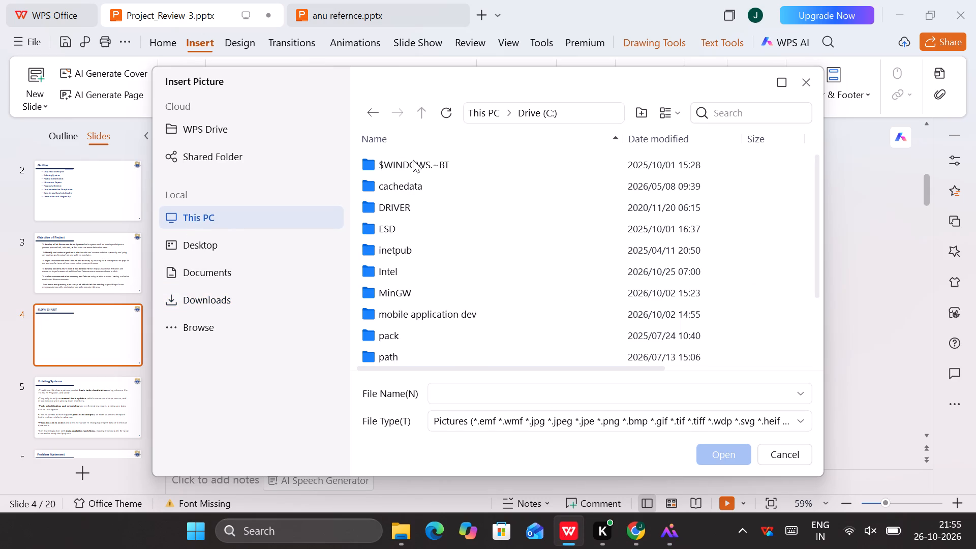
{"action": "scroll", "coordinate": [391, 291], "scroll_direction": "down", "scroll_amount": 2}
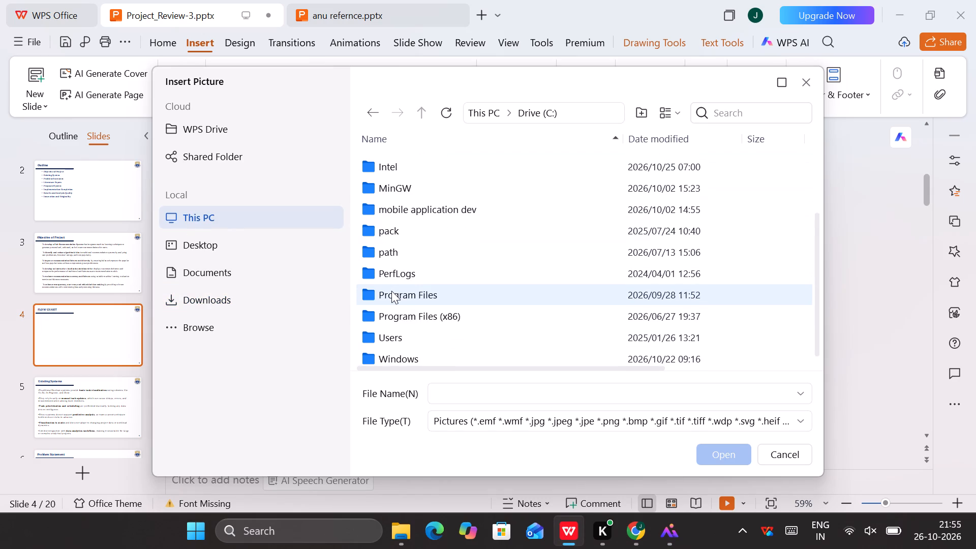
{"action": "scroll", "coordinate": [391, 291], "scroll_direction": "down", "scroll_amount": 1}
{"action": "double_click", "coordinate": [391, 316]}
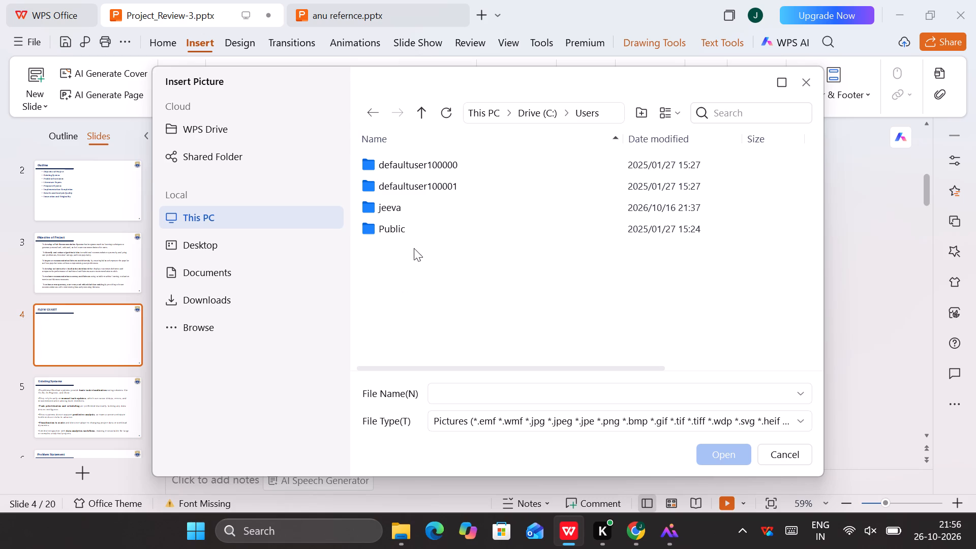
{"action": "double_click", "coordinate": [402, 210]}
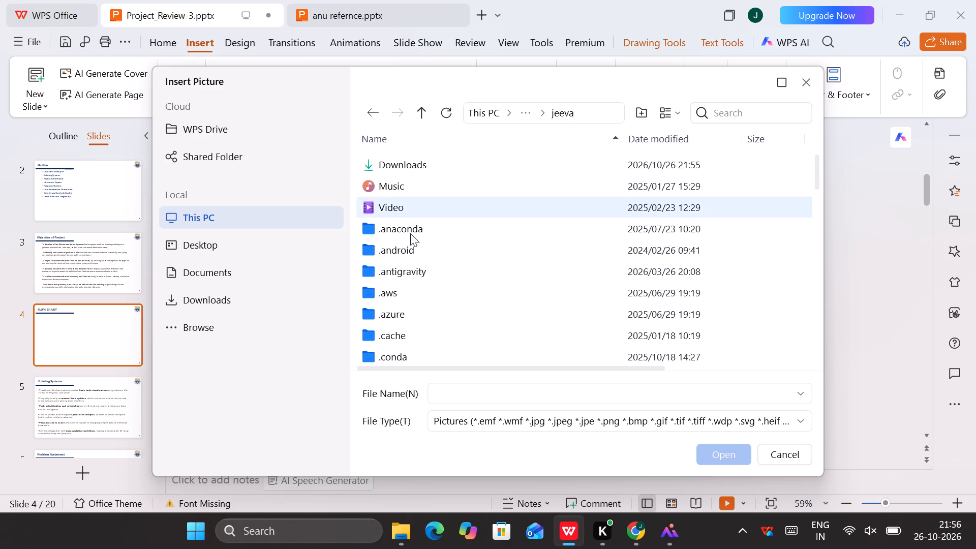
{"action": "scroll", "coordinate": [411, 243], "scroll_direction": "down", "scroll_amount": 4}
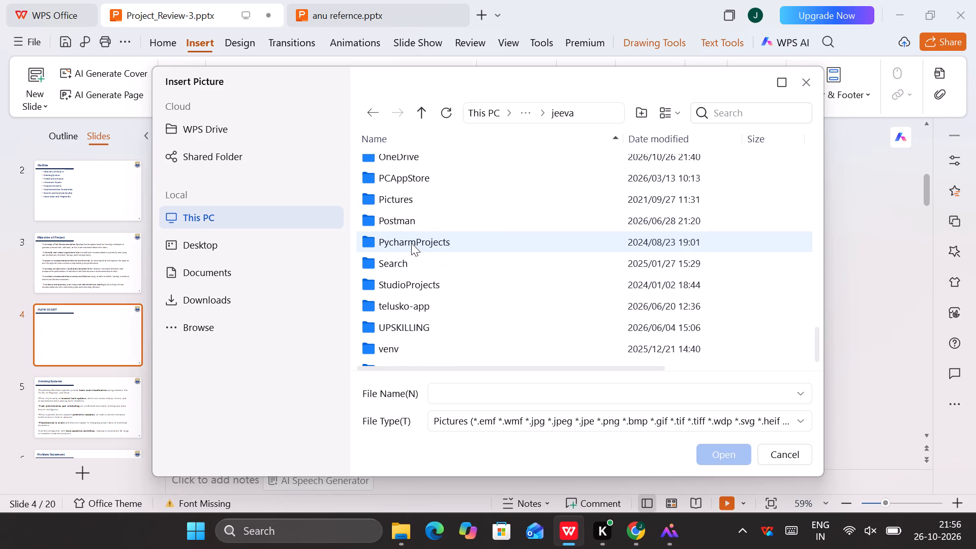
{"action": "scroll", "coordinate": [411, 243], "scroll_direction": "down", "scroll_amount": 1}
{"action": "left_click", "coordinate": [629, 526]}
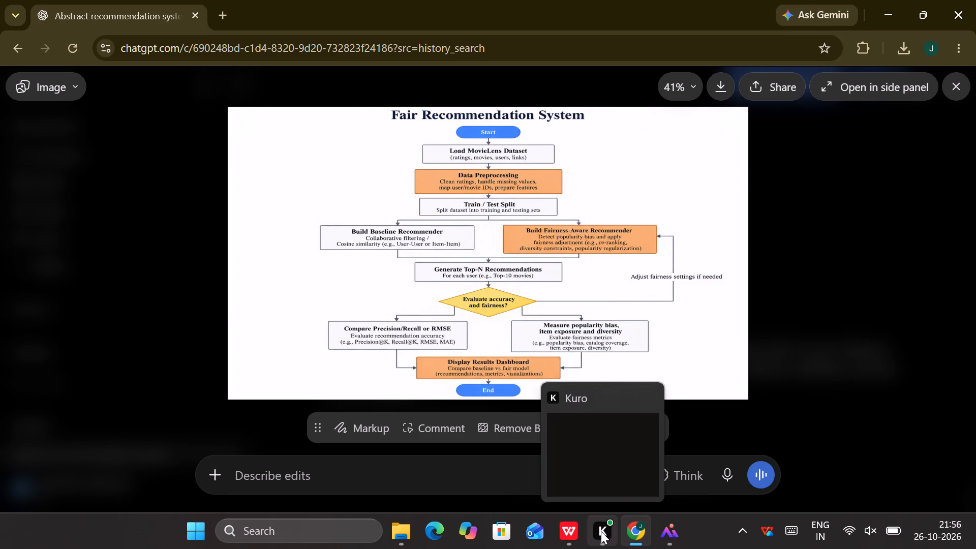
{"action": "left_click", "coordinate": [563, 536]}
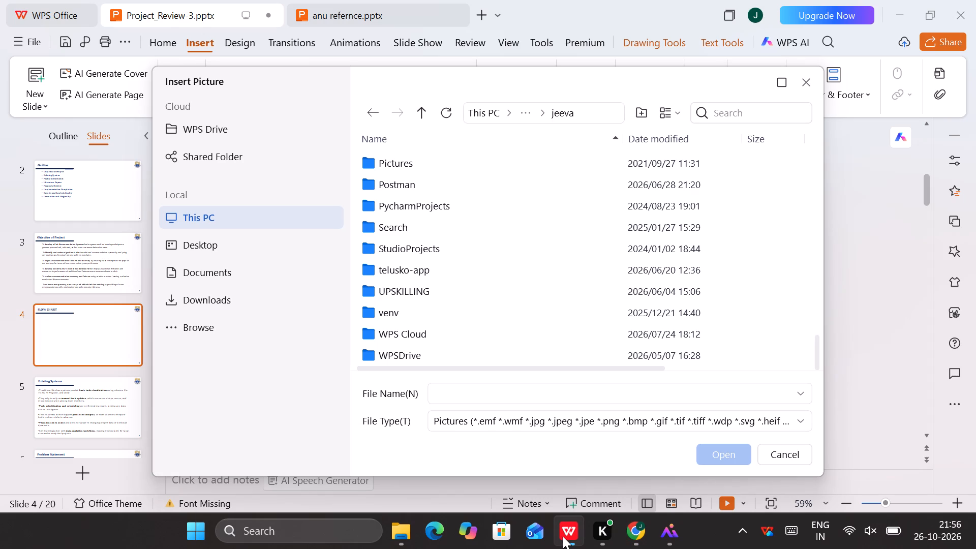
{"action": "scroll", "coordinate": [598, 312], "scroll_direction": "down", "scroll_amount": 2}
{"action": "scroll", "coordinate": [598, 312], "scroll_direction": "up", "scroll_amount": 2}
{"action": "scroll", "coordinate": [598, 312], "scroll_direction": "down", "scroll_amount": 1}
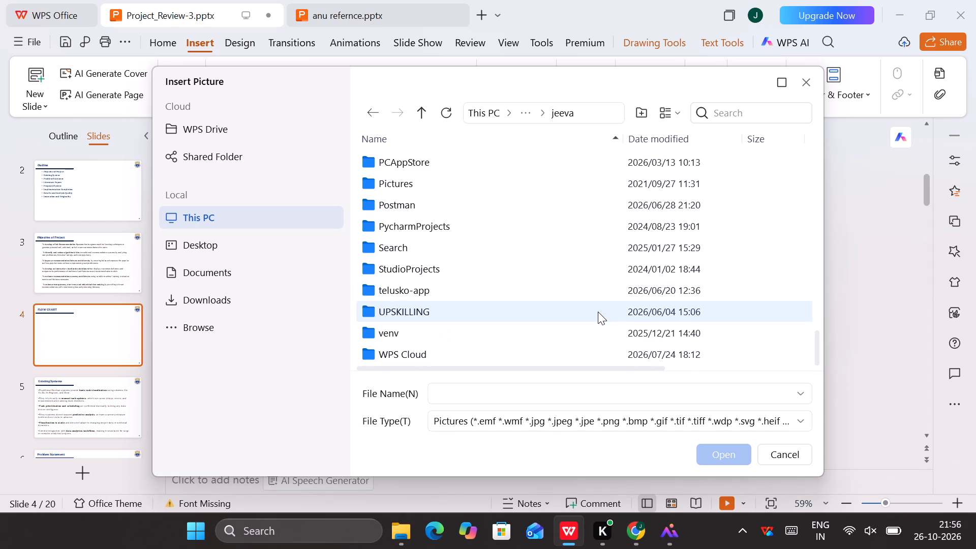
Switch back to ChatGPT in Chrome and close the enlarged flow chart view.
{"action": "left_click", "coordinate": [640, 527]}
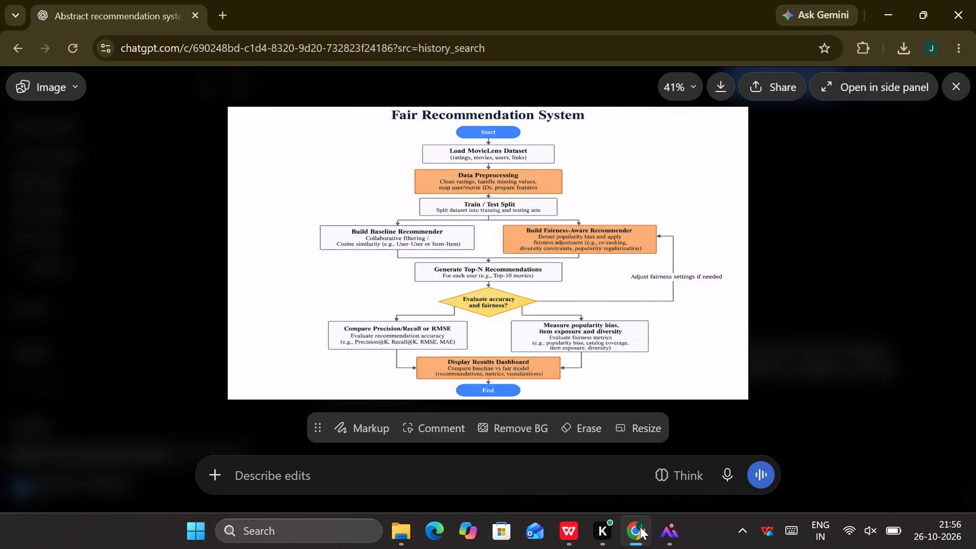
{"action": "left_click", "coordinate": [965, 79]}
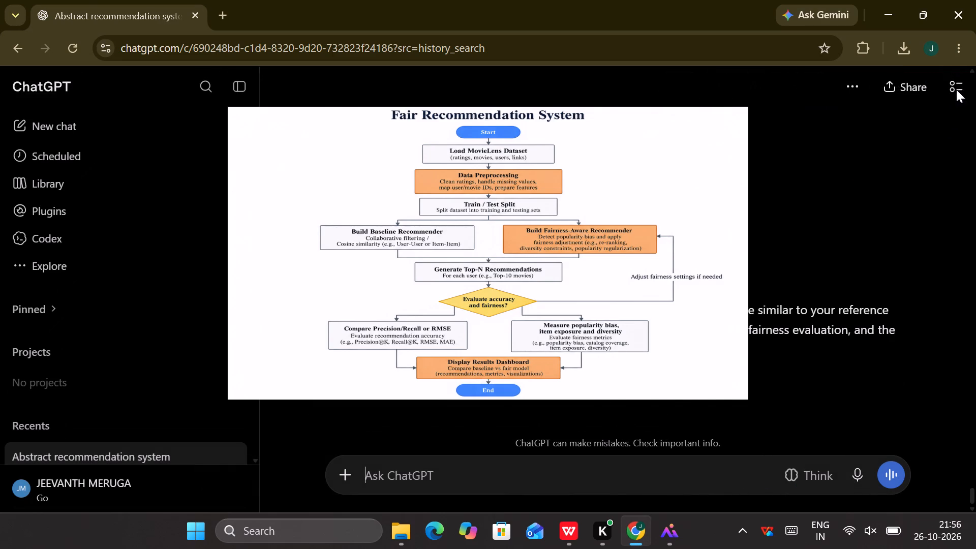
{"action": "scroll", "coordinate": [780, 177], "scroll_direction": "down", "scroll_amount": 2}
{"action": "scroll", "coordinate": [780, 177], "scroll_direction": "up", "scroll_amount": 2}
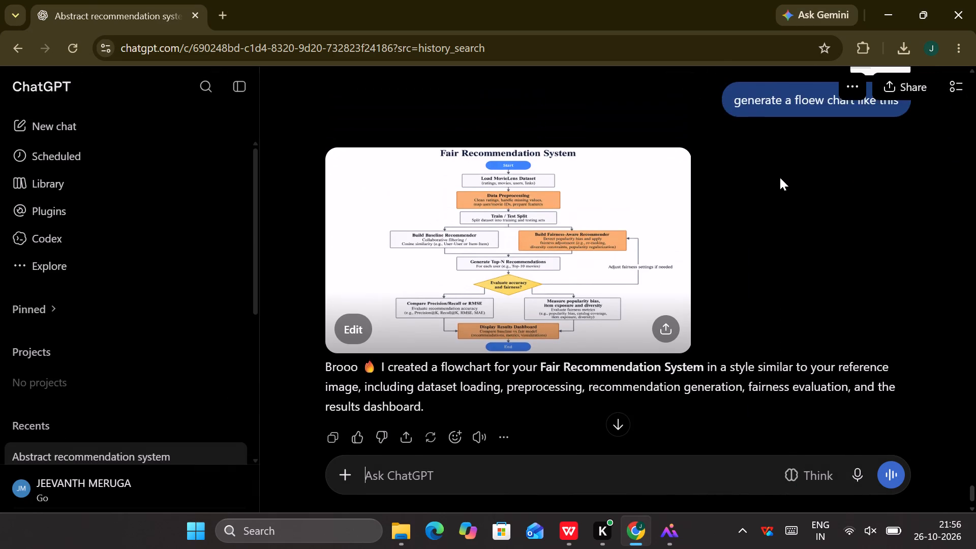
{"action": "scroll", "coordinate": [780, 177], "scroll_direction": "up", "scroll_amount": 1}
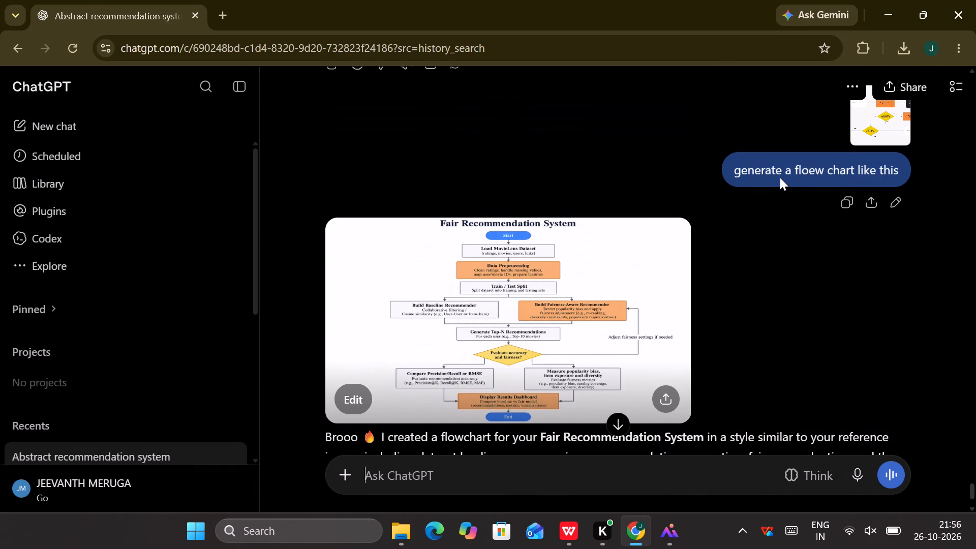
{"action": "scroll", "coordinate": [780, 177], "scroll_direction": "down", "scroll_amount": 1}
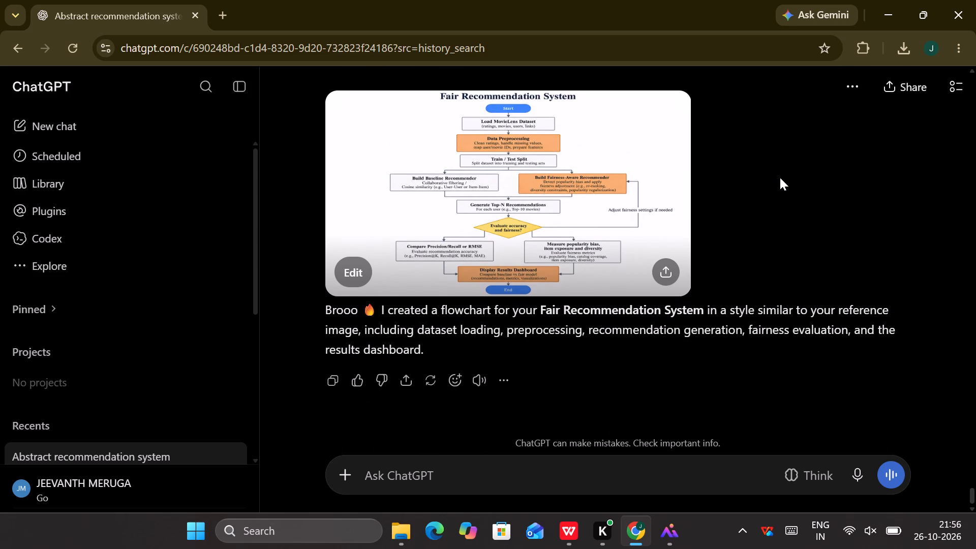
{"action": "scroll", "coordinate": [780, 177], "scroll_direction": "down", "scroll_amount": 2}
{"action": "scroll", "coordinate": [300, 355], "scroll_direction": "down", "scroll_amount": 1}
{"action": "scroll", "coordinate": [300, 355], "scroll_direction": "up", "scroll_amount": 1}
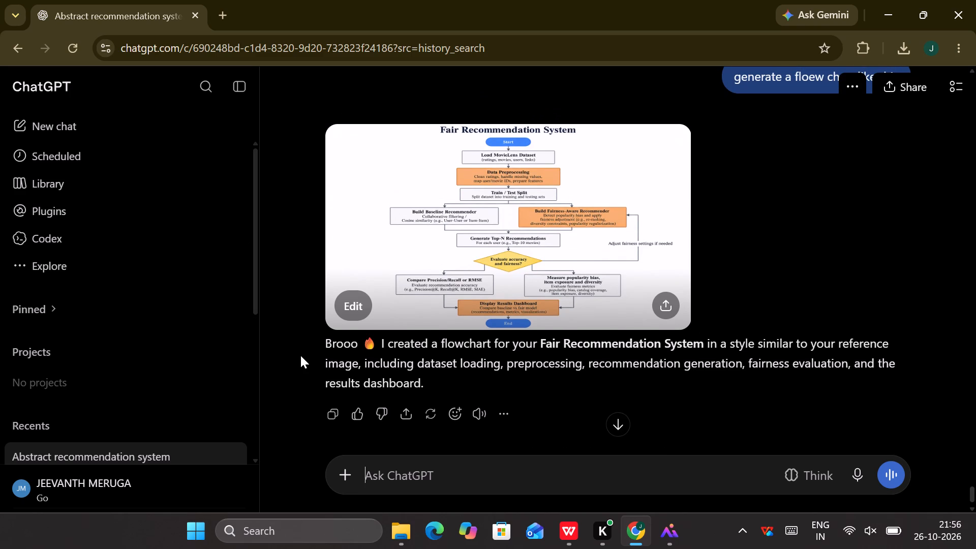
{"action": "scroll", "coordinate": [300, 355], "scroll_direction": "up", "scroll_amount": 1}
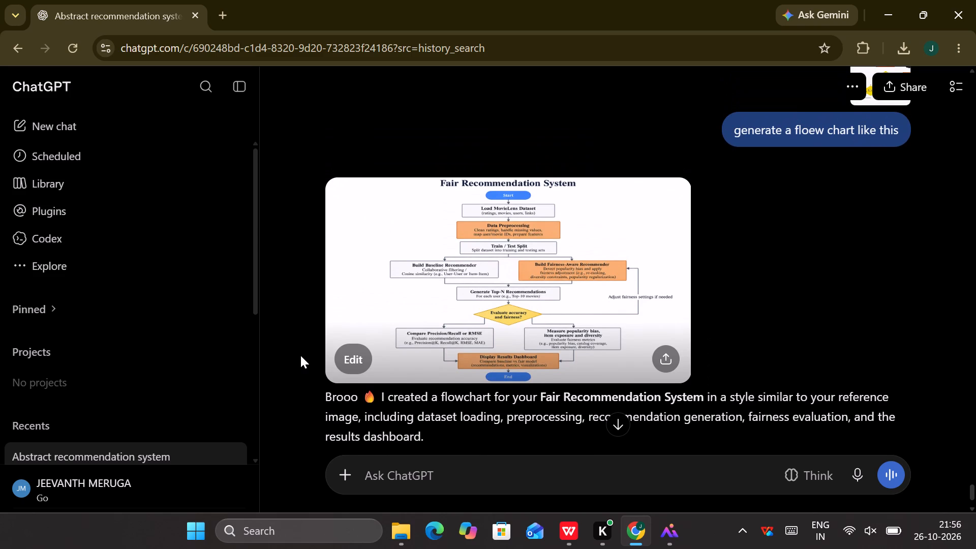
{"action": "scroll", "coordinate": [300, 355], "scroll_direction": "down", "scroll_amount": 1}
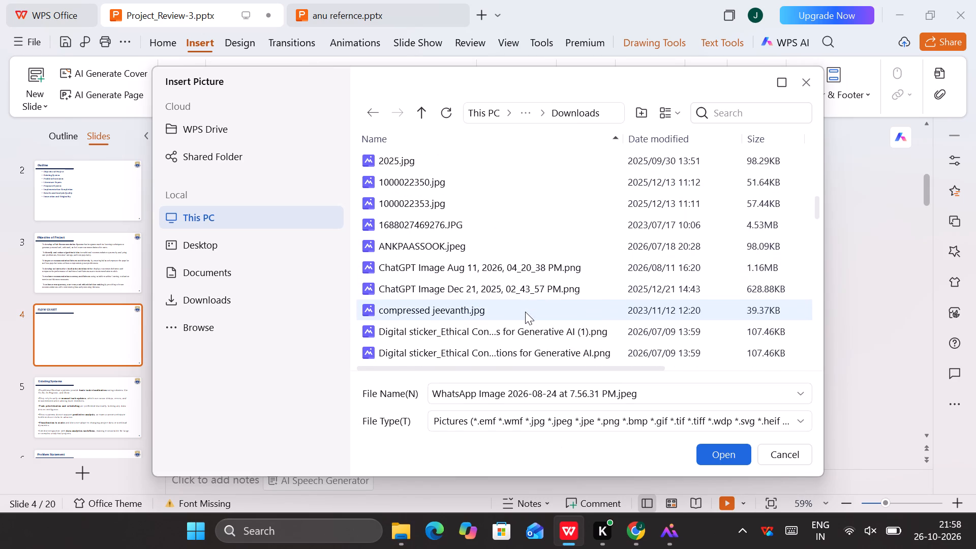
Look through the Downloads folder in the picture insertion for the Fair Recommendation System flow chart image.
{"action": "scroll", "coordinate": [525, 312], "scroll_direction": "down", "scroll_amount": 4}
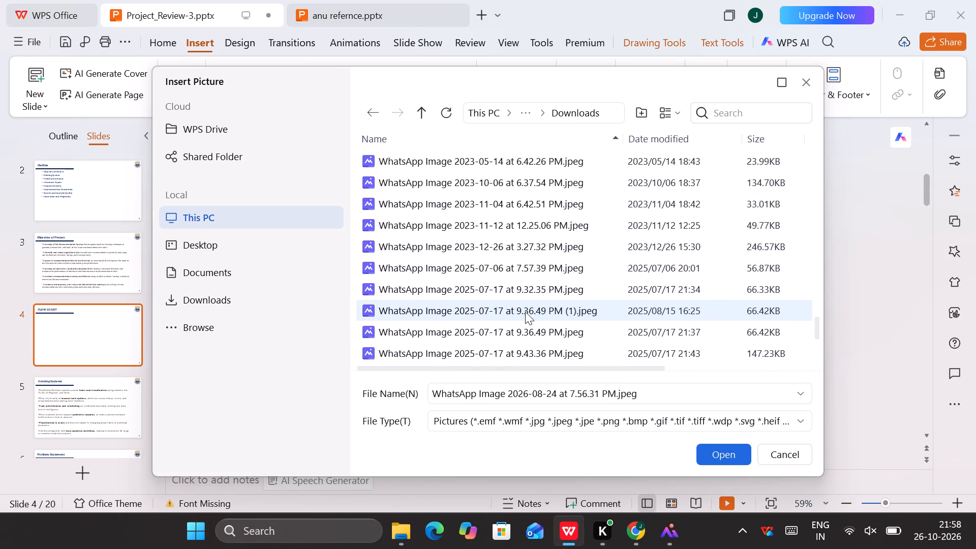
{"action": "scroll", "coordinate": [525, 312], "scroll_direction": "down", "scroll_amount": 3}
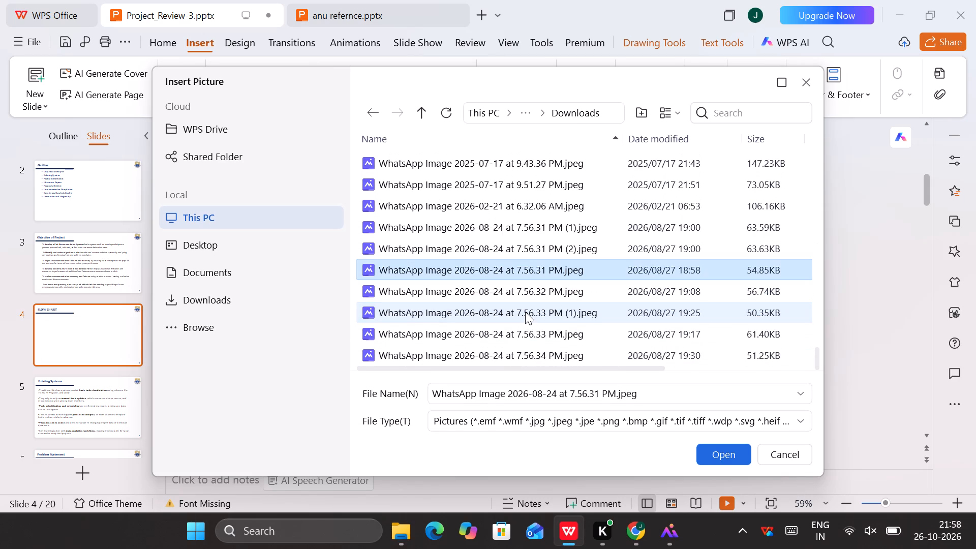
{"action": "scroll", "coordinate": [525, 312], "scroll_direction": "down", "scroll_amount": 6}
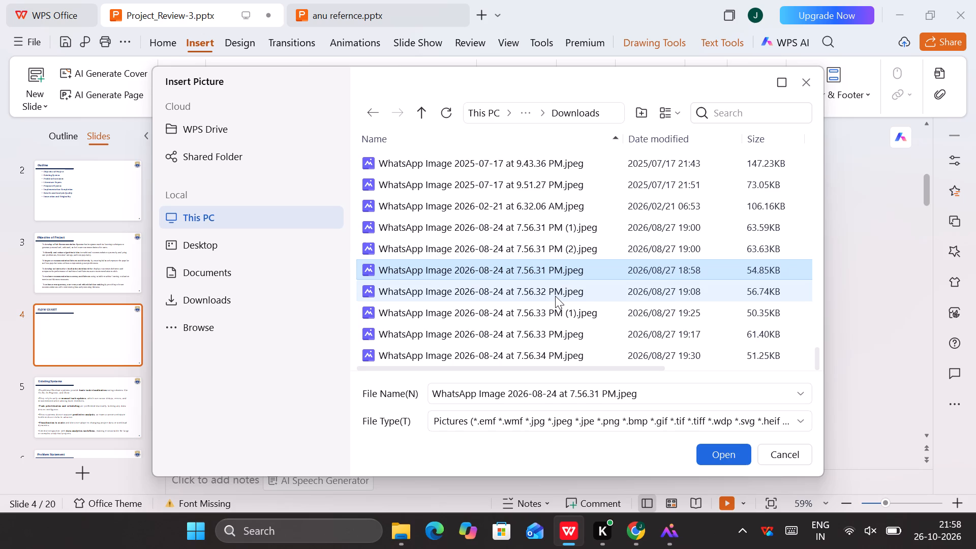
{"action": "scroll", "coordinate": [555, 296], "scroll_direction": "up", "scroll_amount": 3}
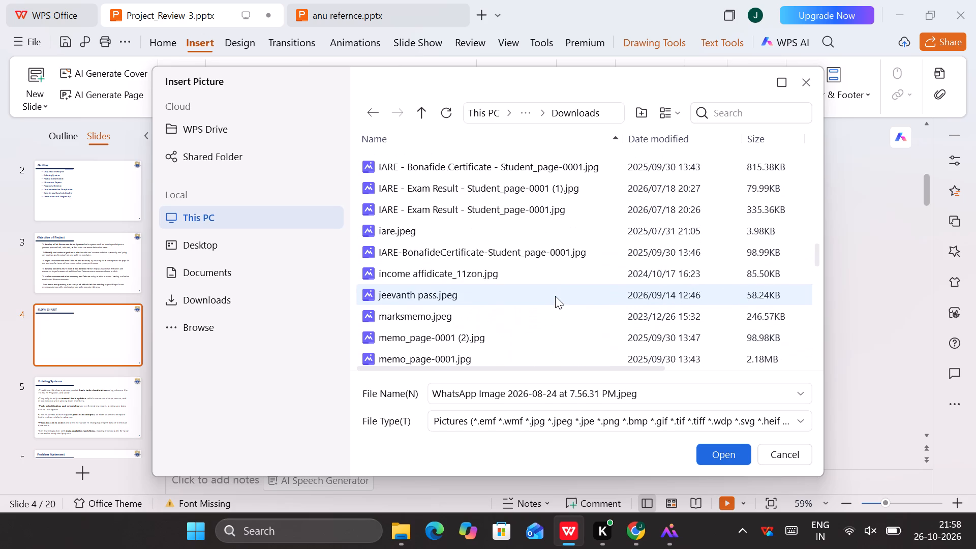
{"action": "scroll", "coordinate": [555, 296], "scroll_direction": "down", "scroll_amount": 3}
{"action": "scroll", "coordinate": [555, 296], "scroll_direction": "up", "scroll_amount": 2}
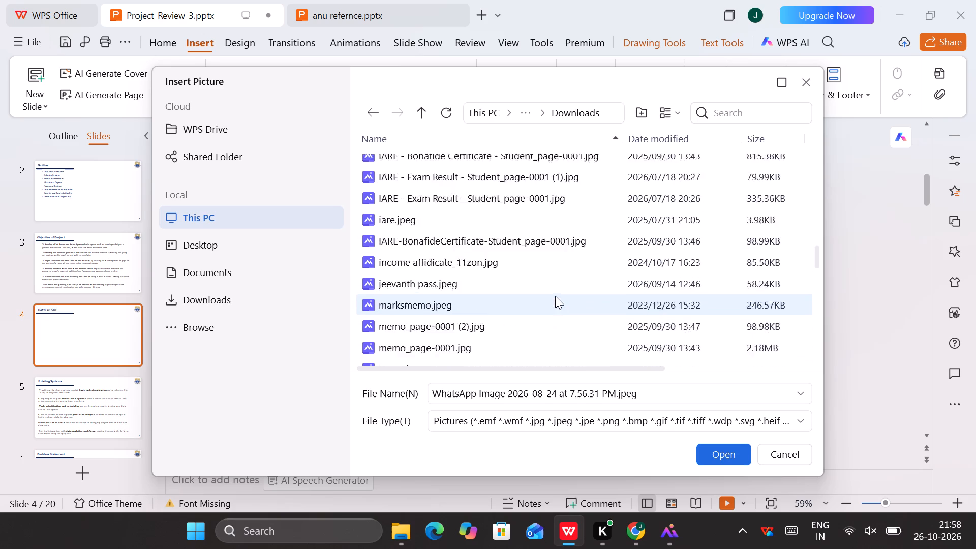
{"action": "scroll", "coordinate": [555, 296], "scroll_direction": "up", "scroll_amount": 2}
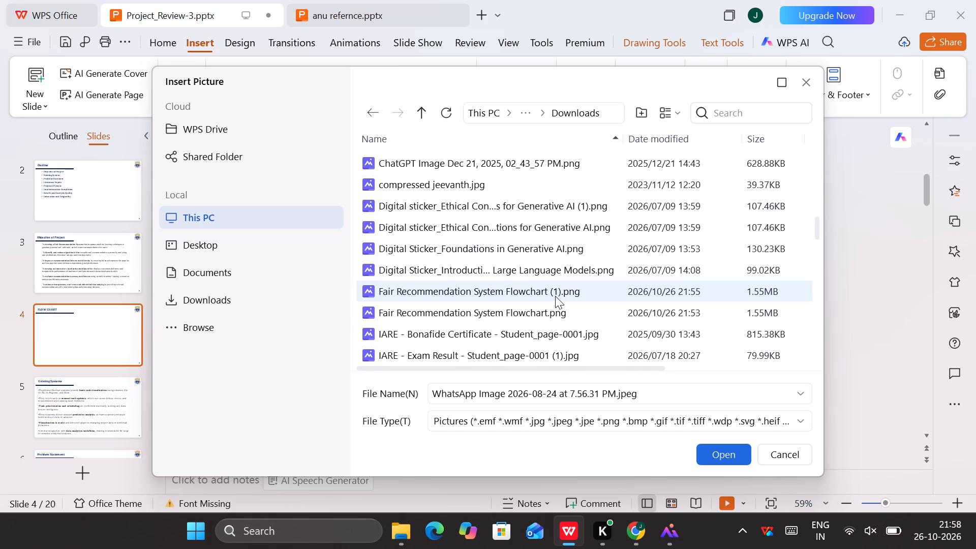
{"action": "scroll", "coordinate": [555, 296], "scroll_direction": "up", "scroll_amount": 2}
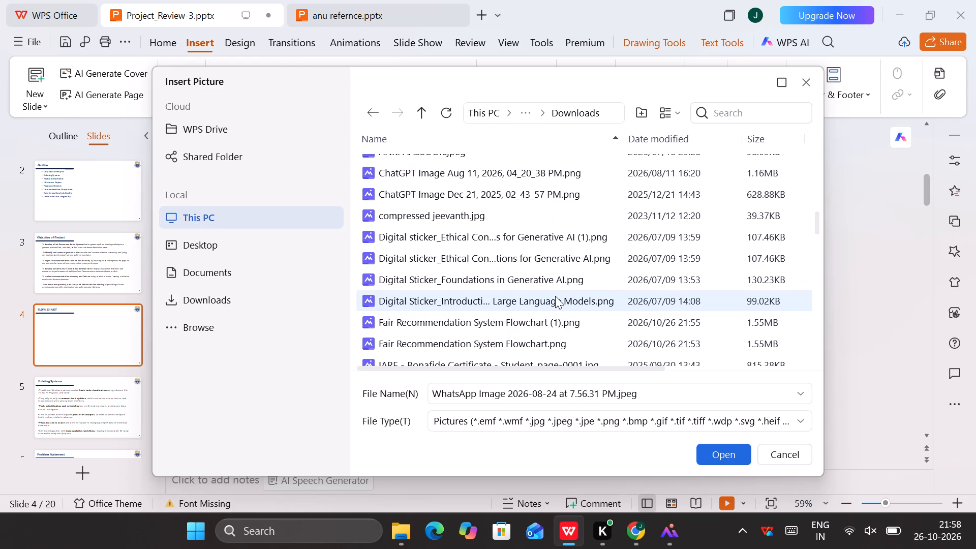
{"action": "scroll", "coordinate": [555, 296], "scroll_direction": "up", "scroll_amount": 2}
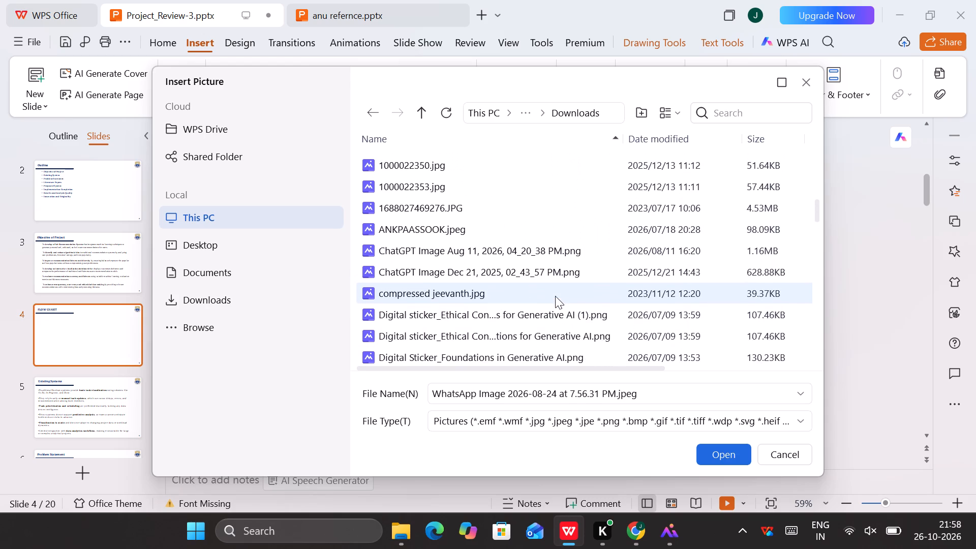
{"action": "scroll", "coordinate": [555, 296], "scroll_direction": "up", "scroll_amount": 5}
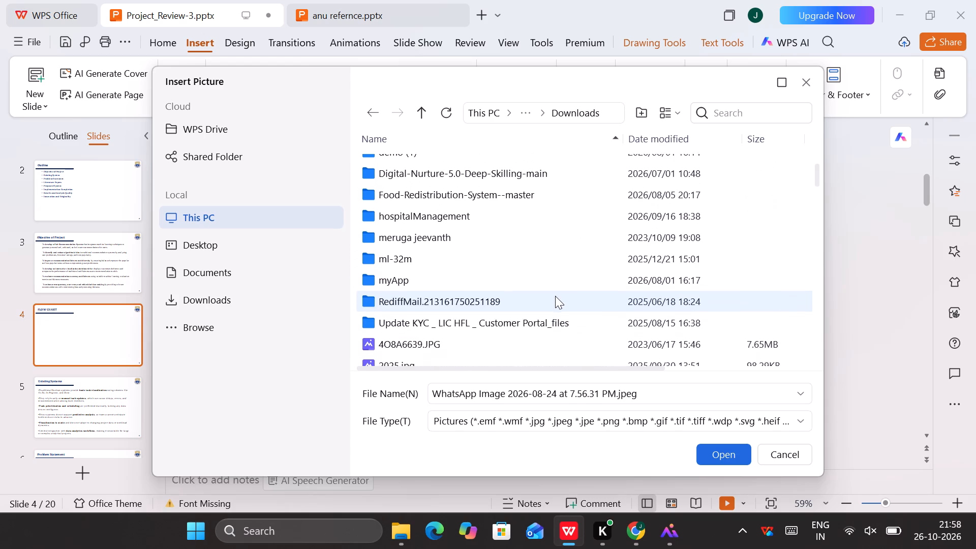
{"action": "scroll", "coordinate": [555, 296], "scroll_direction": "up", "scroll_amount": 1}
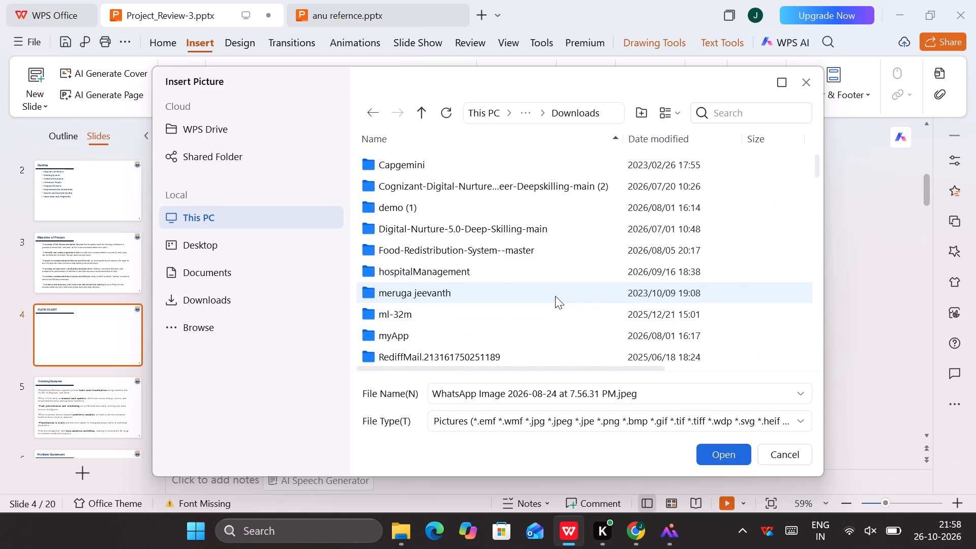
{"action": "scroll", "coordinate": [561, 260], "scroll_direction": "up", "scroll_amount": 1}
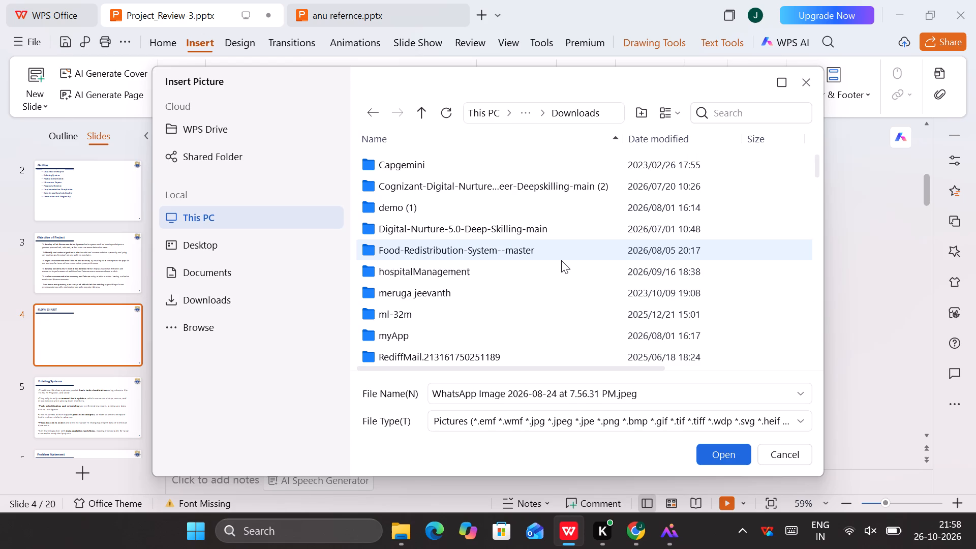
{"action": "right_click", "coordinate": [561, 260]}
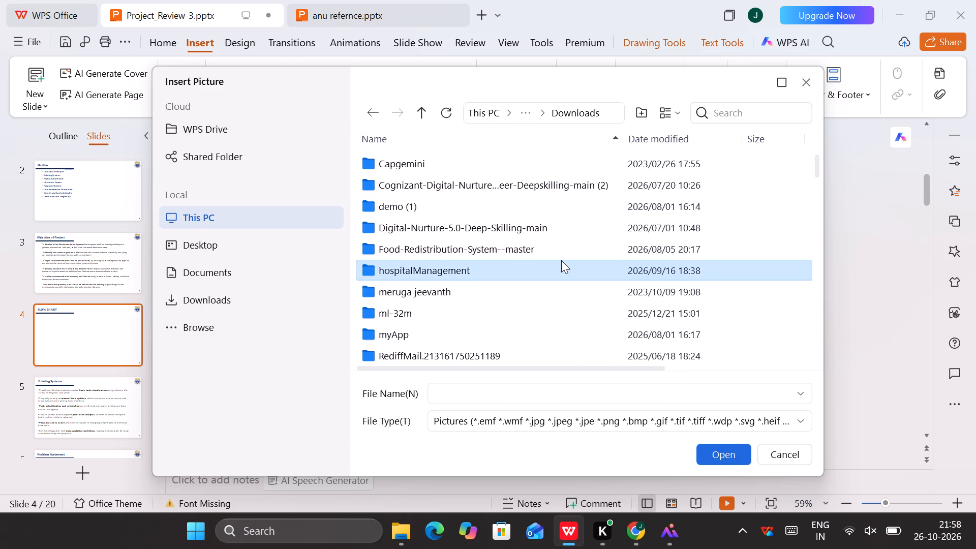
{"action": "scroll", "coordinate": [633, 264], "scroll_direction": "down", "scroll_amount": 2}
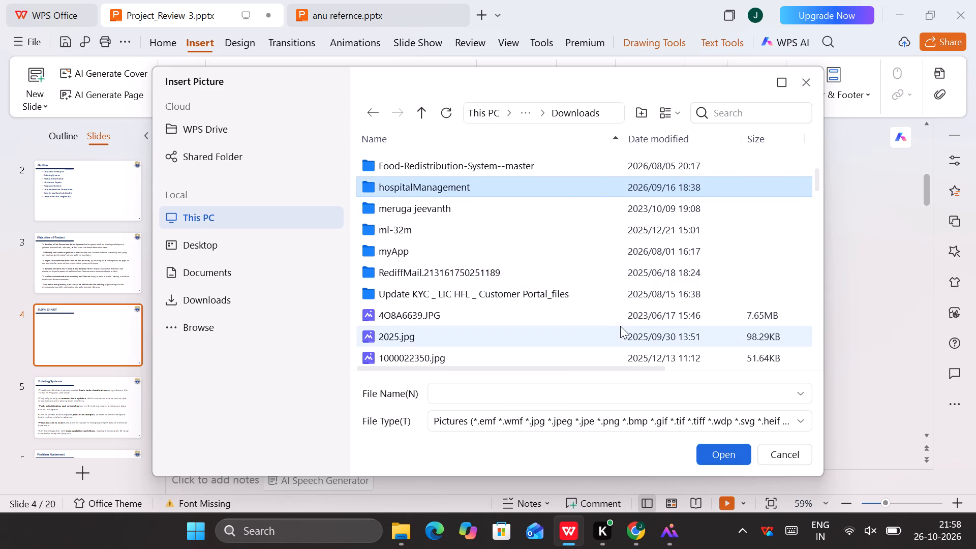
{"action": "scroll", "coordinate": [611, 320], "scroll_direction": "down", "scroll_amount": 6}
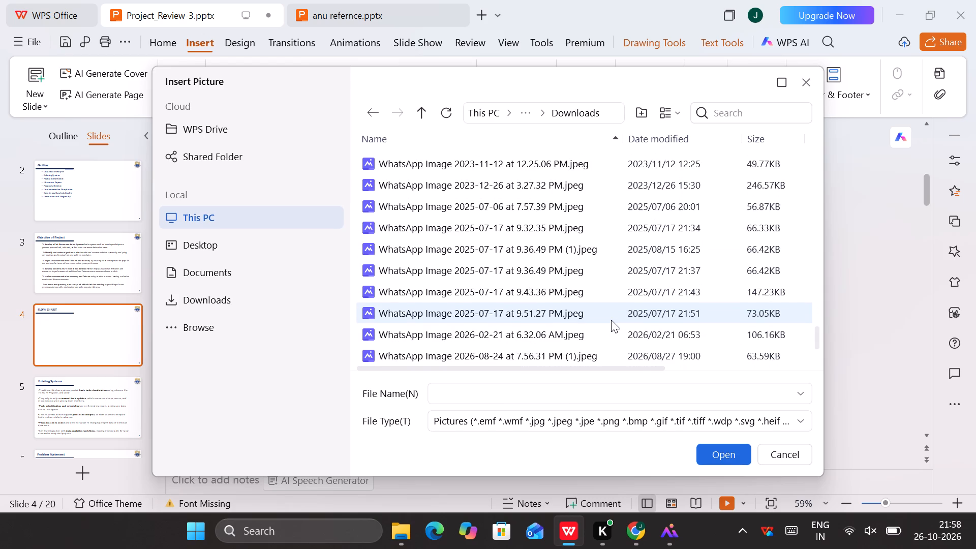
{"action": "scroll", "coordinate": [611, 320], "scroll_direction": "down", "scroll_amount": 1}
{"action": "scroll", "coordinate": [611, 320], "scroll_direction": "up", "scroll_amount": 1}
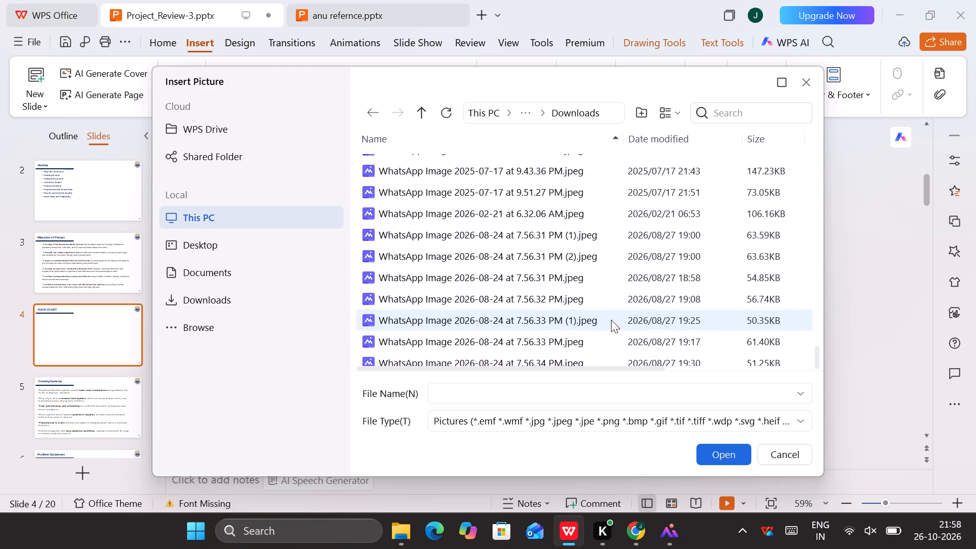
{"action": "scroll", "coordinate": [611, 320], "scroll_direction": "up", "scroll_amount": 2}
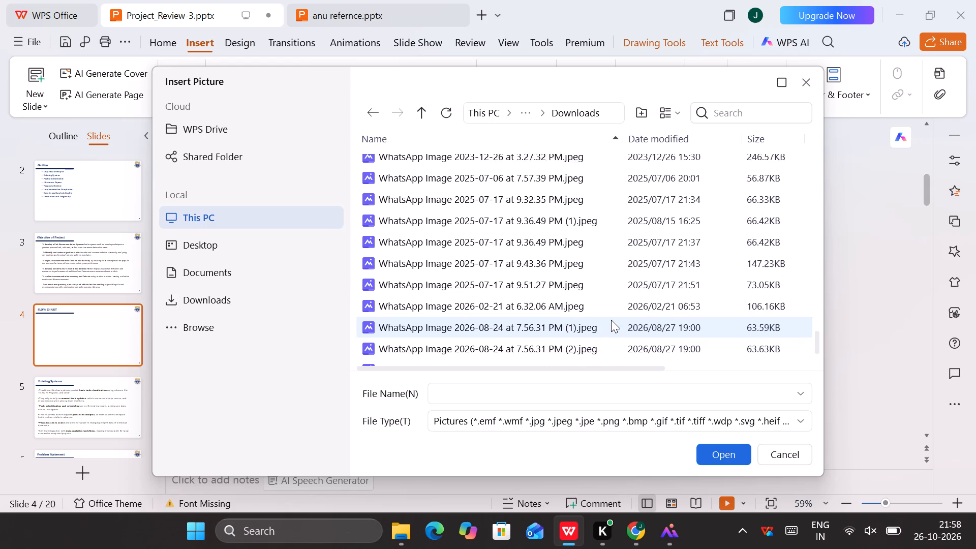
{"action": "scroll", "coordinate": [611, 320], "scroll_direction": "up", "scroll_amount": 3}
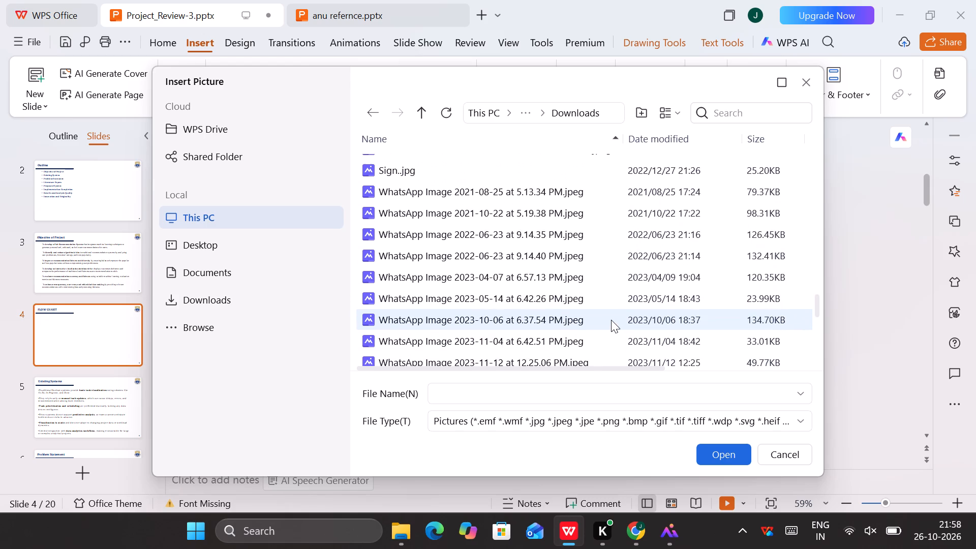
{"action": "scroll", "coordinate": [611, 320], "scroll_direction": "up", "scroll_amount": 2}
Switch to the image viewer and copy the open Fair Recommendation System flow chart picture.
{"action": "left_click", "coordinate": [680, 535]}
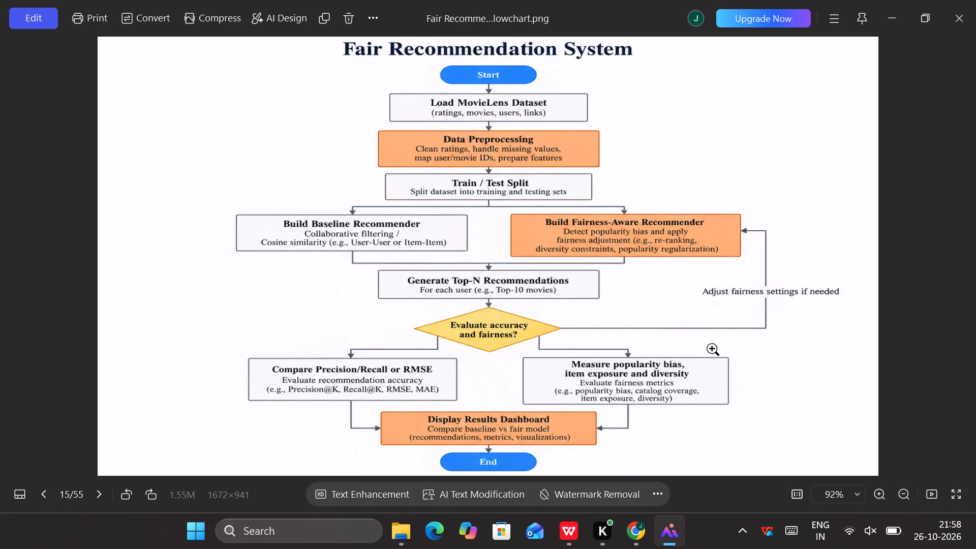
{"action": "right_click", "coordinate": [612, 325]}
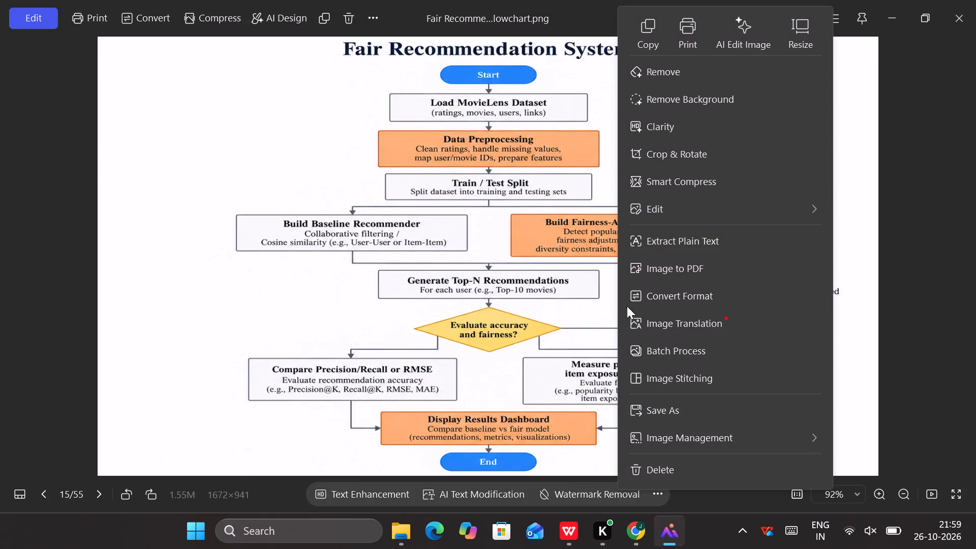
{"action": "left_click", "coordinate": [653, 34]}
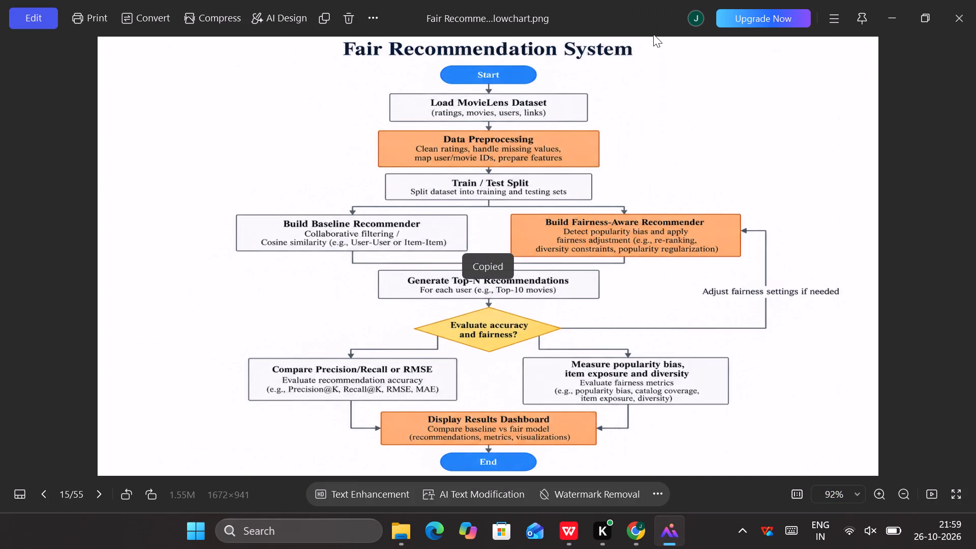
Return to the Project_Review-3 presentation, dismiss the picture insertion and paste the copied flow chart into slide 4's content placeholder.
{"action": "left_click", "coordinate": [582, 529]}
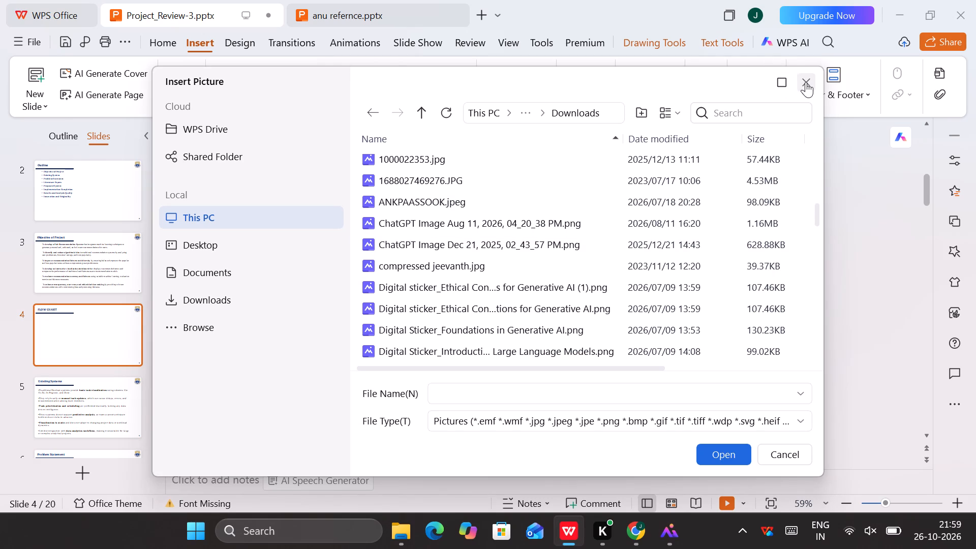
{"action": "left_click", "coordinate": [806, 82]}
{"action": "left_click", "coordinate": [473, 219]}
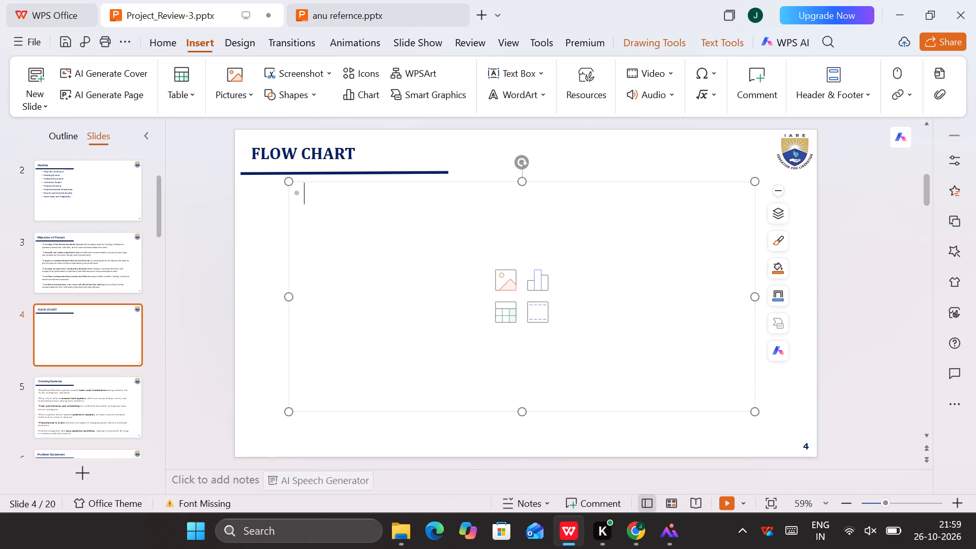
{"action": "key", "text": "ctrl+v"}
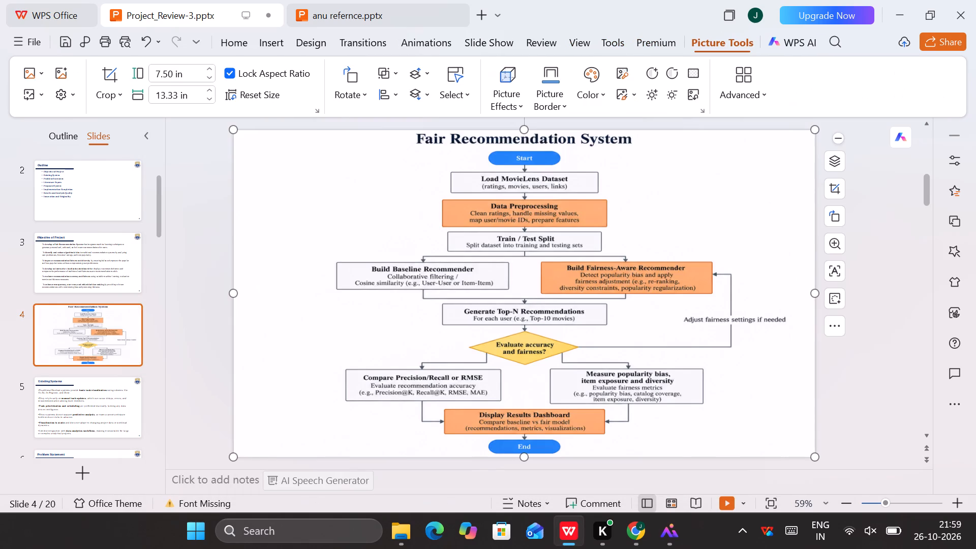
Shrink the pasted flow chart picture on slide 4 from its upper edge to clear the FLOW CHART title.
{"action": "left_click", "coordinate": [461, 197]}
Reduce the flow chart picture's height to about 5.99 in from its upper edge, clearing the FLOW CHART title.
{"action": "right_click_drag", "start_coordinate": [524, 127], "coordinate": [524, 161]}
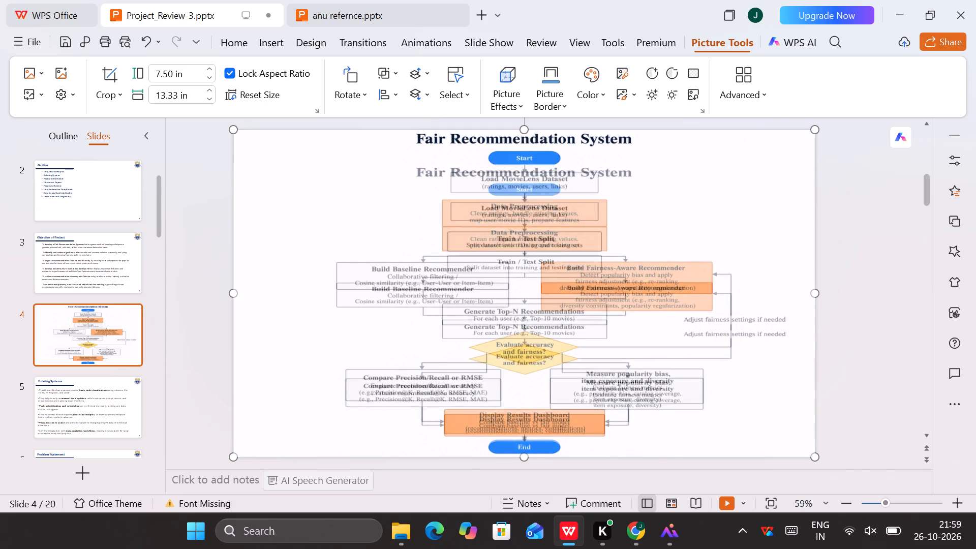
{"action": "right_click_drag", "start_coordinate": [524, 161], "coordinate": [524, 193]}
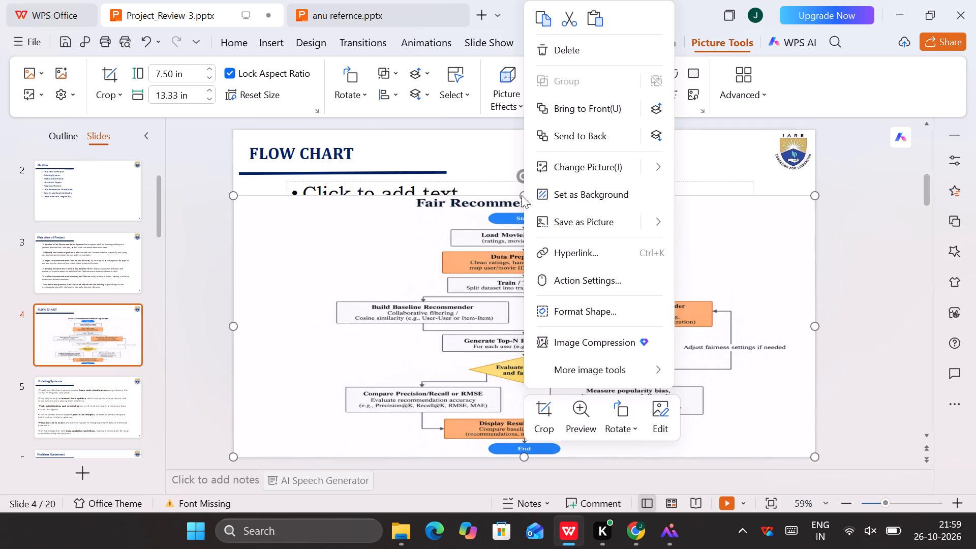
{"action": "left_click", "coordinate": [479, 238]}
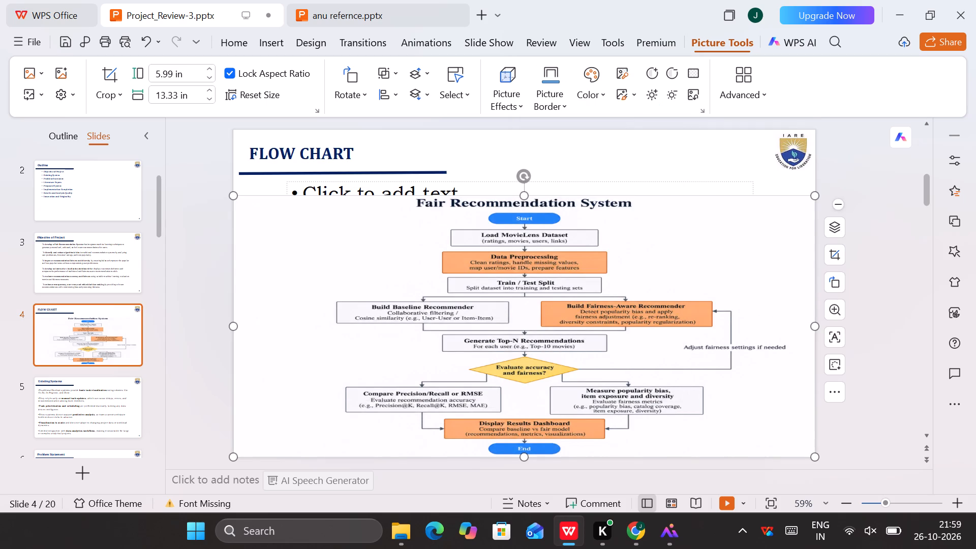
Check the flow chart layout on slide 4 of anu refernce.pptx, and return to Project_Review-3.pptx.
{"action": "left_click", "coordinate": [358, 0]}
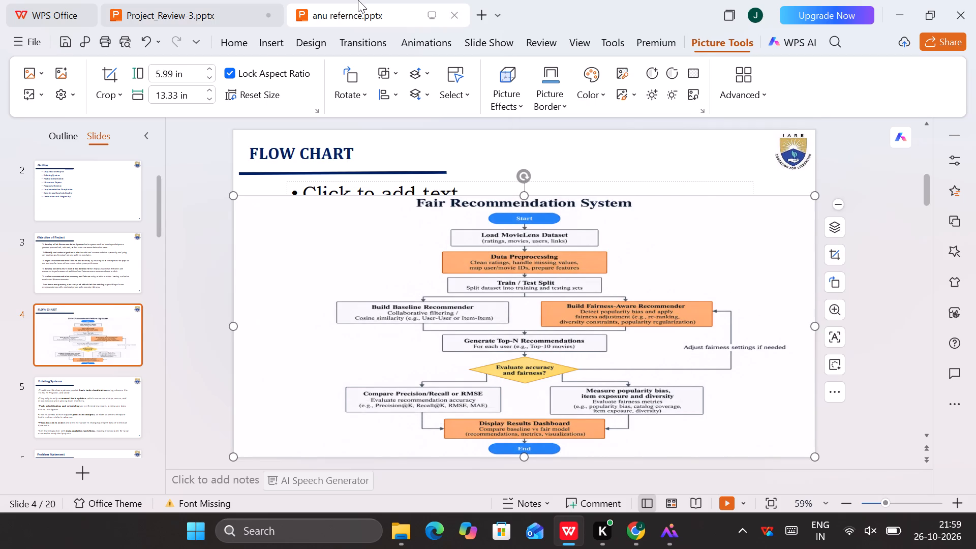
{"action": "left_click", "coordinate": [88, 341]}
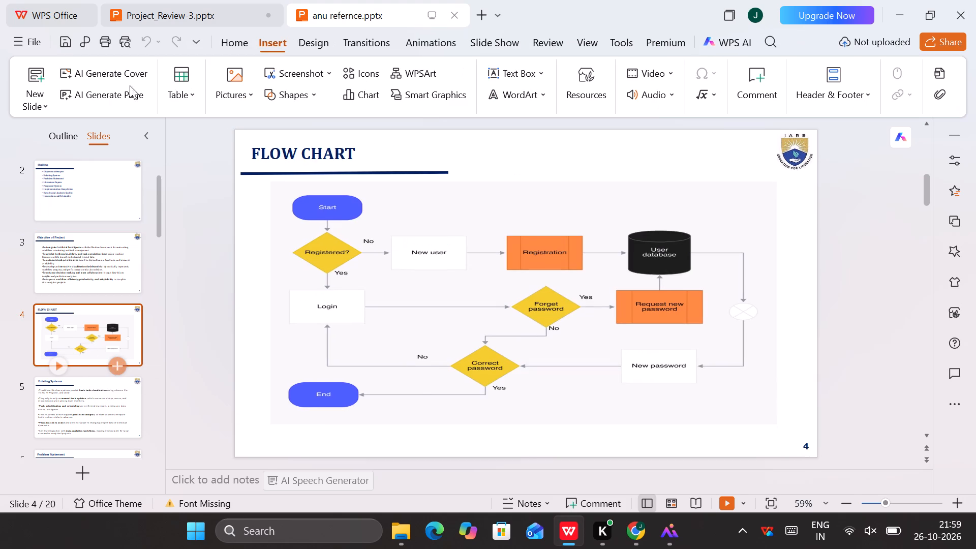
{"action": "left_click", "coordinate": [145, 0]}
Shrink the flow chart picture on slide 4 from its sides and lower edge to about 11.98 in wide and 5.71 in high.
{"action": "left_click", "coordinate": [409, 217]}
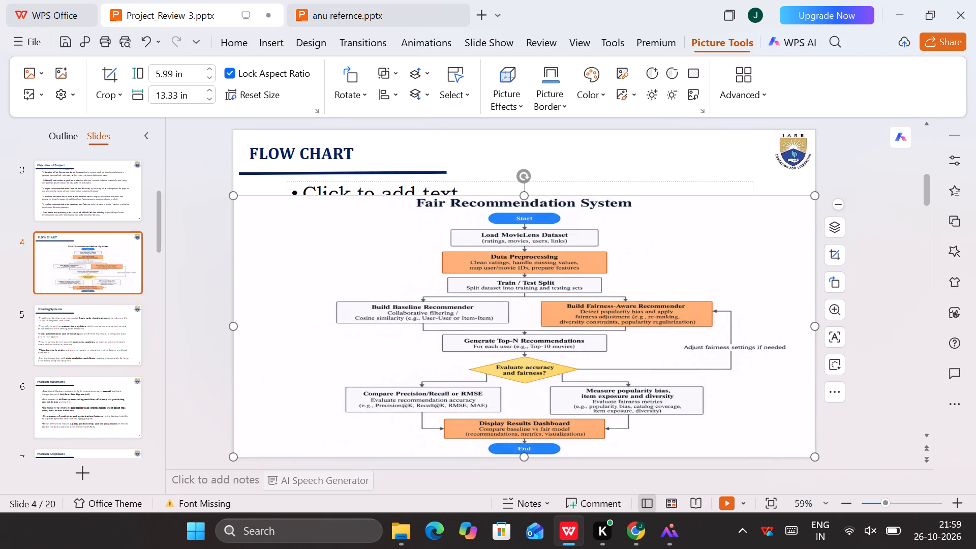
{"action": "left_click_drag", "start_coordinate": [235, 327], "coordinate": [263, 319]}
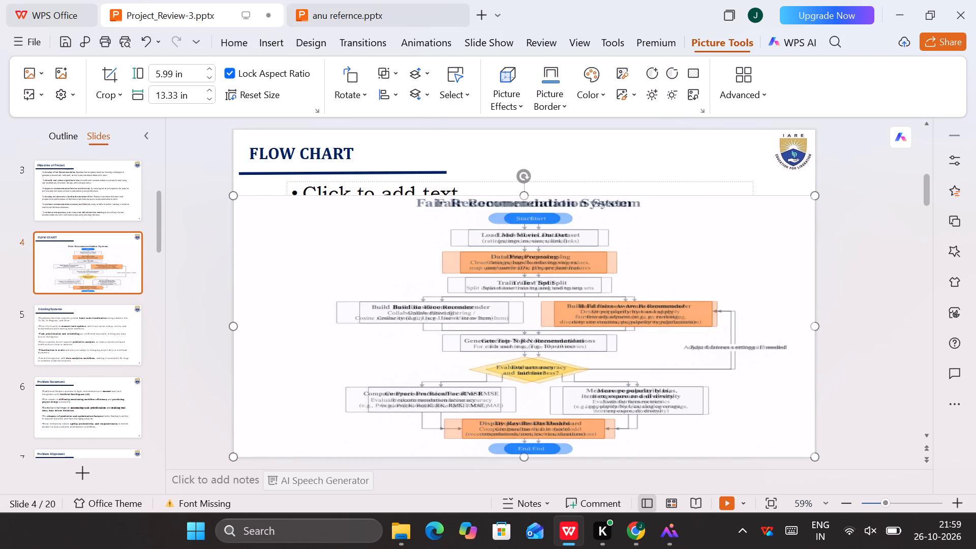
{"action": "left_click_drag", "start_coordinate": [263, 319], "coordinate": [267, 318]}
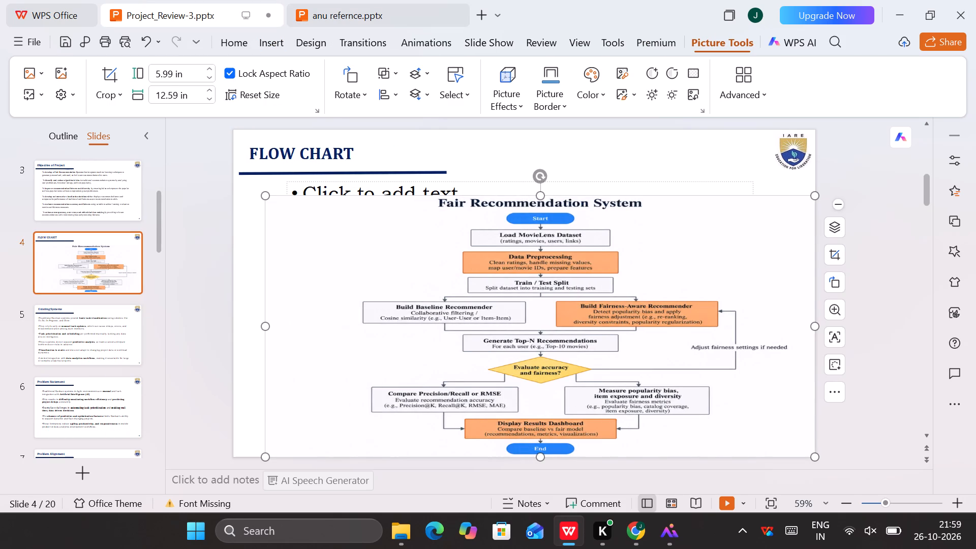
{"action": "left_click_drag", "start_coordinate": [814, 325], "coordinate": [787, 328]}
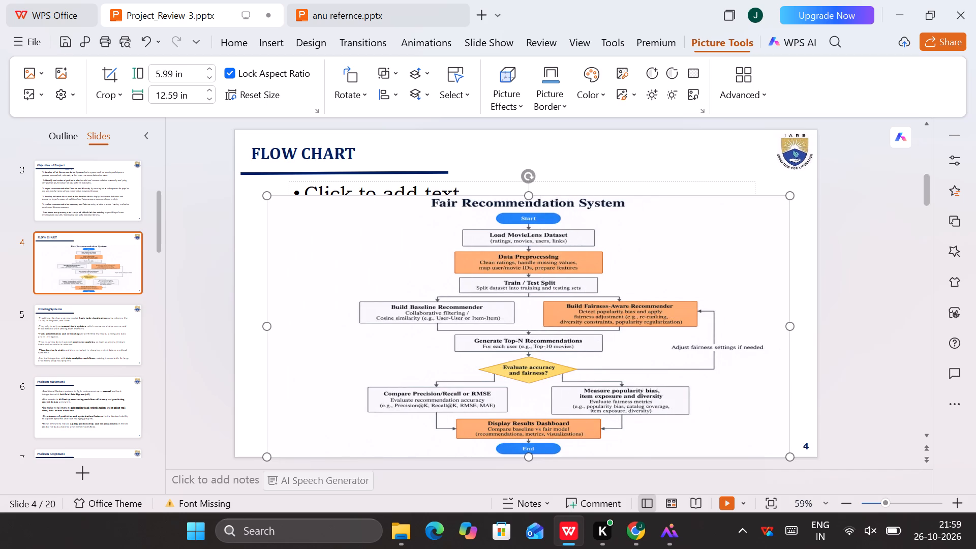
{"action": "left_click_drag", "start_coordinate": [530, 457], "coordinate": [530, 447]}
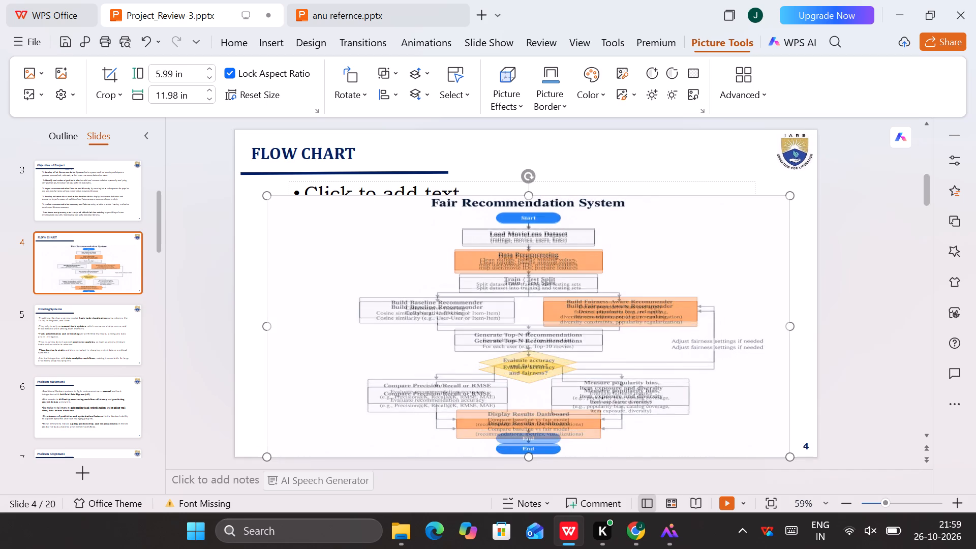
{"action": "left_click_drag", "start_coordinate": [530, 447], "coordinate": [530, 445]}
Move the flow chart picture up so it sits centred just below the FLOW CHART title line, and deselect it.
{"action": "left_click_drag", "start_coordinate": [598, 198], "coordinate": [600, 189]}
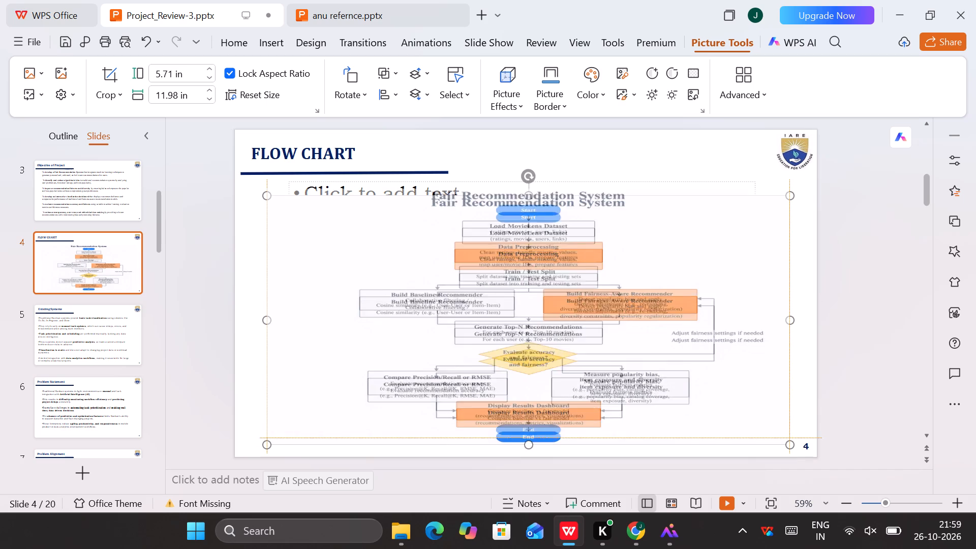
{"action": "left_click_drag", "start_coordinate": [600, 189], "coordinate": [601, 179]}
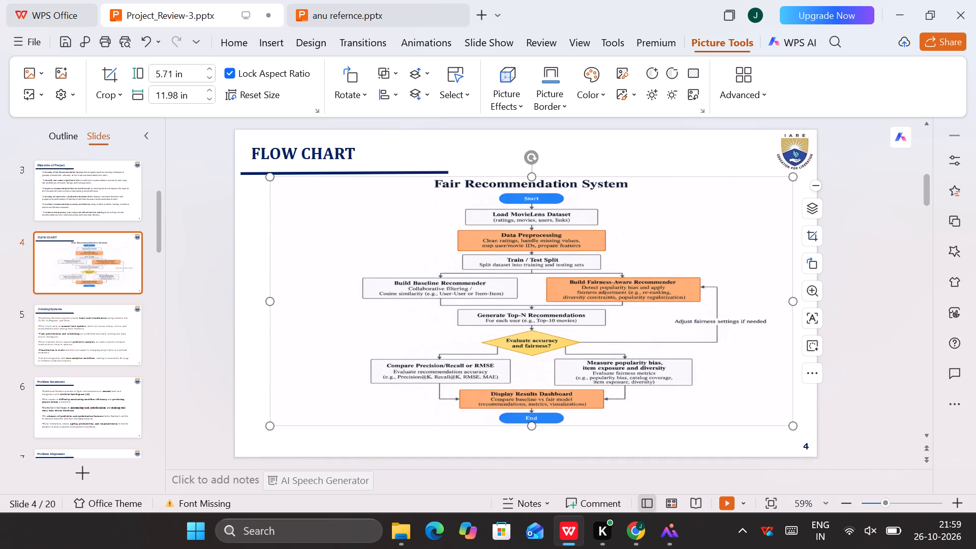
{"action": "left_click_drag", "start_coordinate": [583, 215], "coordinate": [583, 228]}
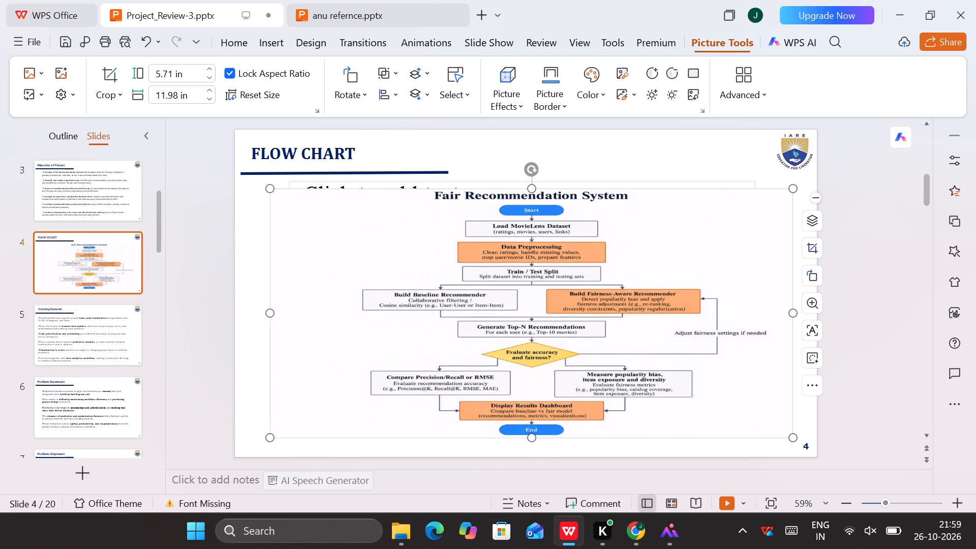
{"action": "left_click_drag", "start_coordinate": [569, 204], "coordinate": [570, 197]}
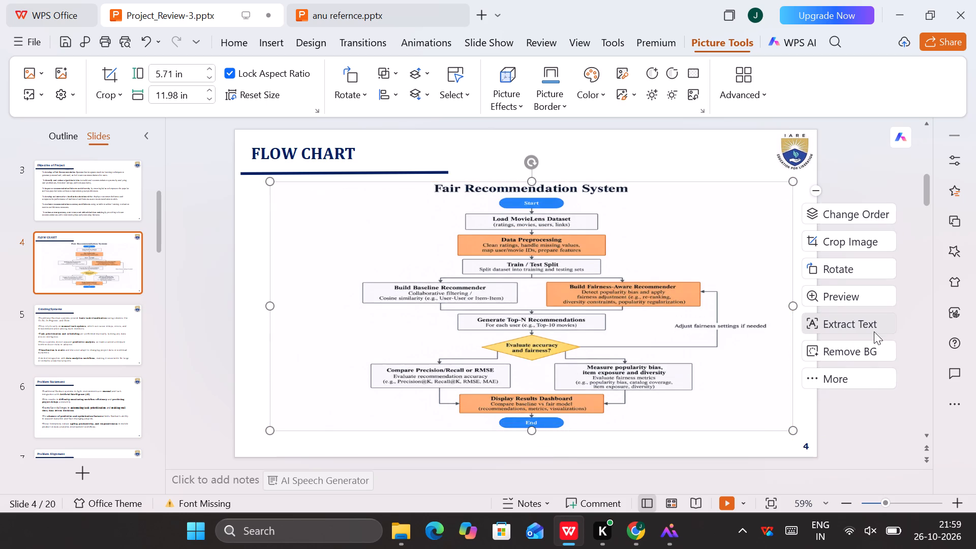
{"action": "left_click", "coordinate": [853, 441]}
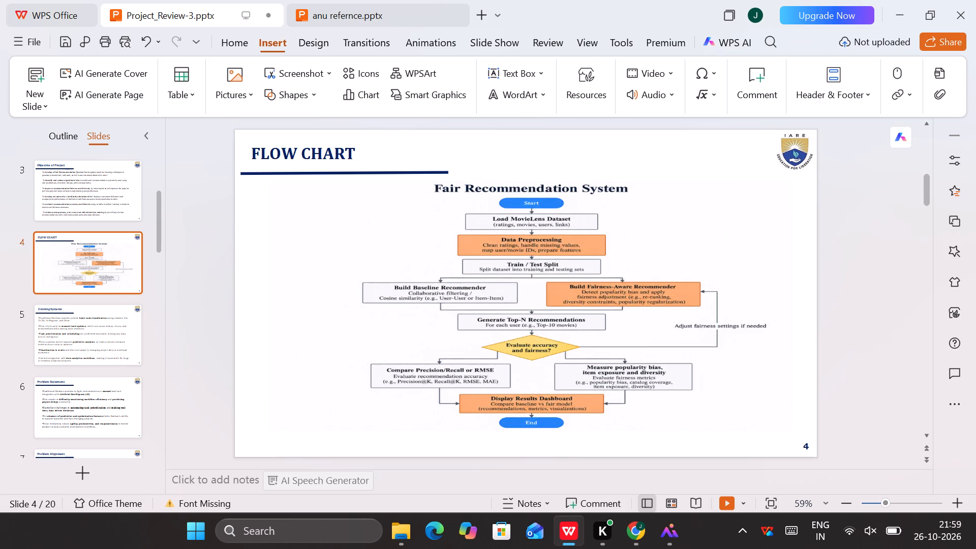
Review the opening slides of Project_Review-3.pptx, from the title slide to Objective of Project.
{"action": "scroll", "coordinate": [104, 290], "scroll_direction": "up", "scroll_amount": 2}
{"action": "left_click", "coordinate": [103, 203]}
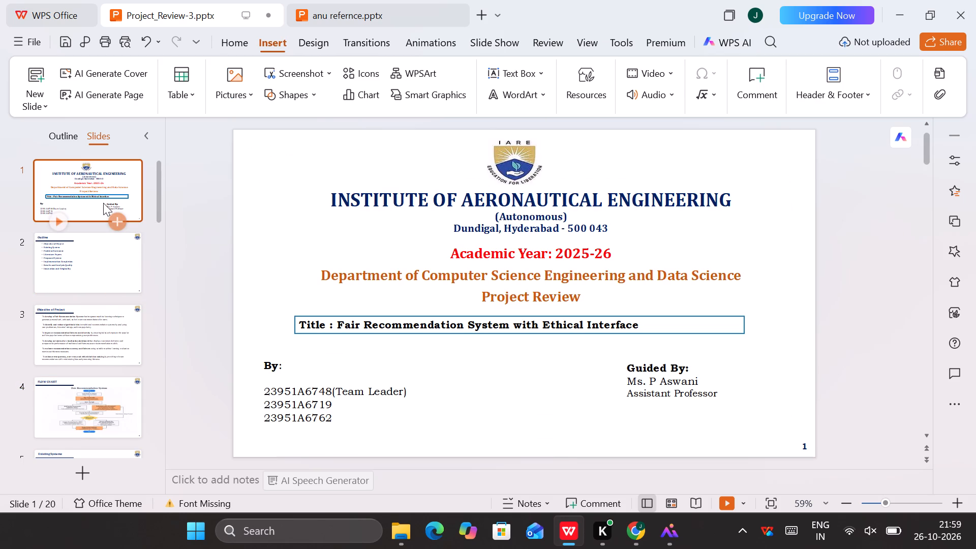
{"action": "key", "text": "Down"}
{"action": "key", "text": "Down"}
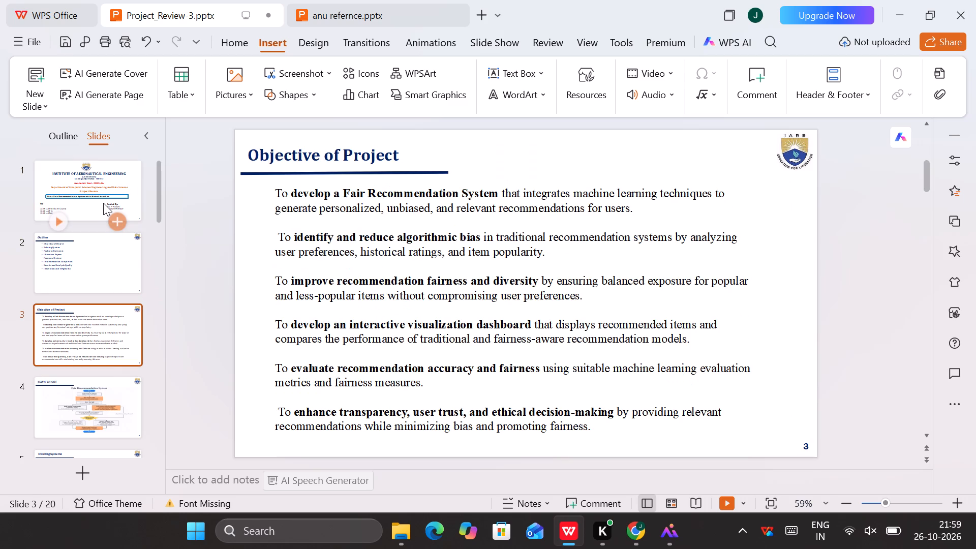
{"action": "key", "text": "Up"}
{"action": "key", "text": "Up"}
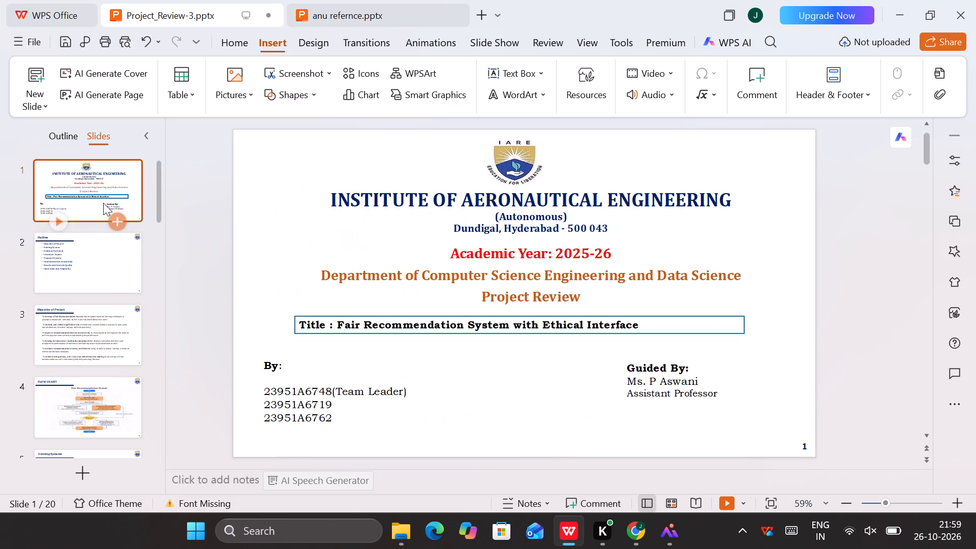
{"action": "key", "text": "Down"}
{"action": "key", "text": "Down"}
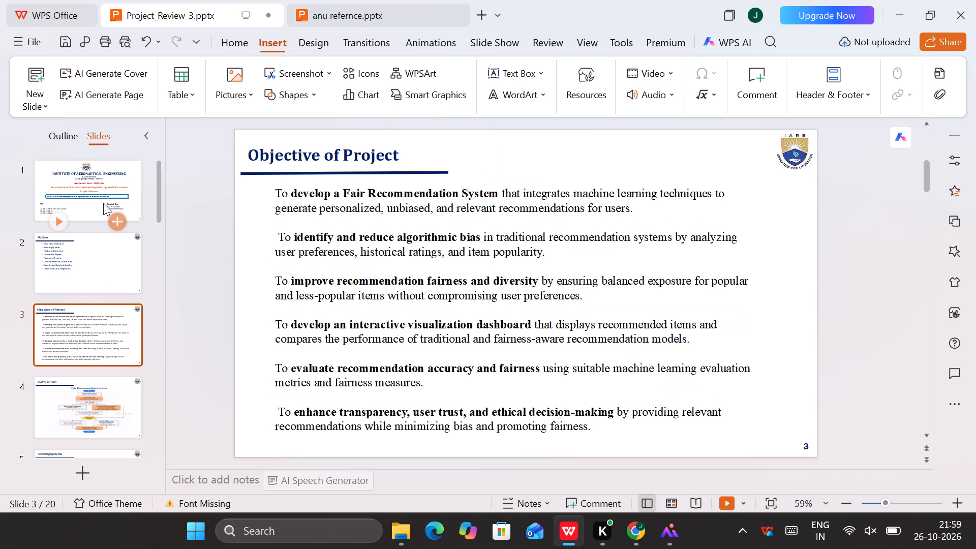
{"action": "key", "text": "Down"}
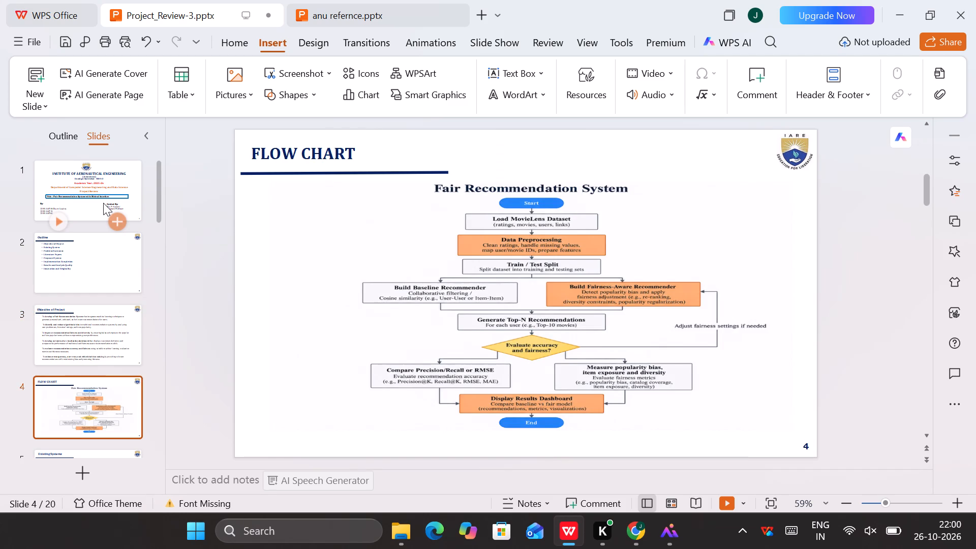
{"action": "key", "text": "Down"}
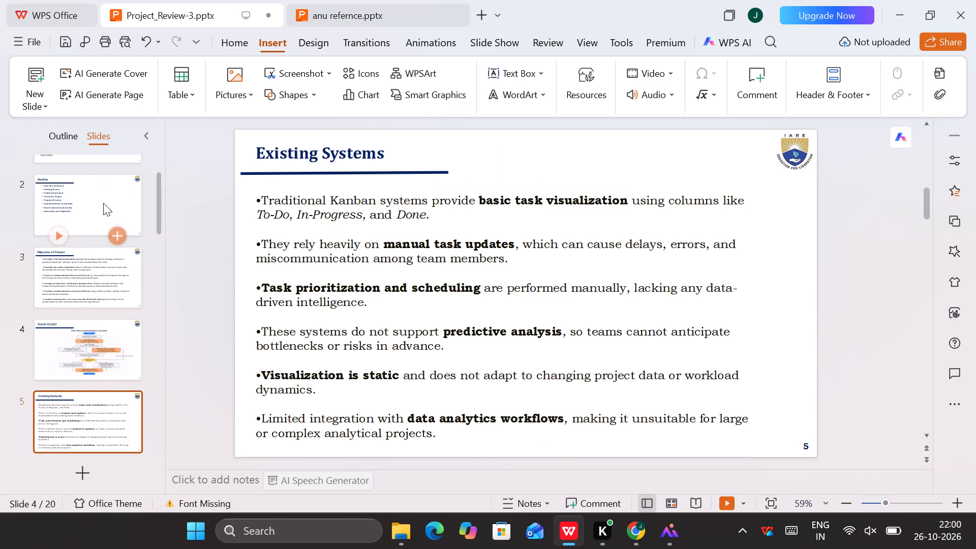
{"action": "left_click_drag", "start_coordinate": [262, 196], "coordinate": [469, 435]}
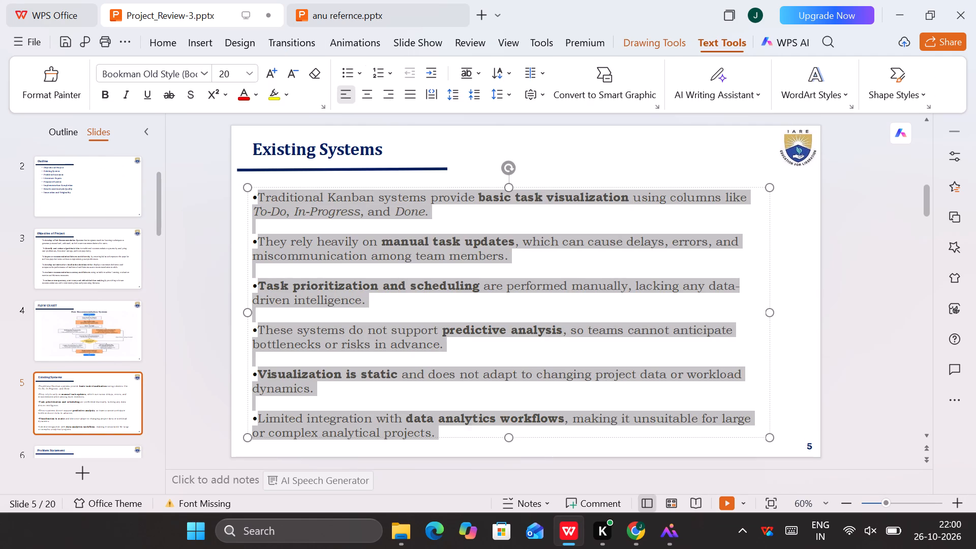
{"action": "key", "text": "ctrl+c"}
{"action": "left_click", "coordinate": [630, 529]}
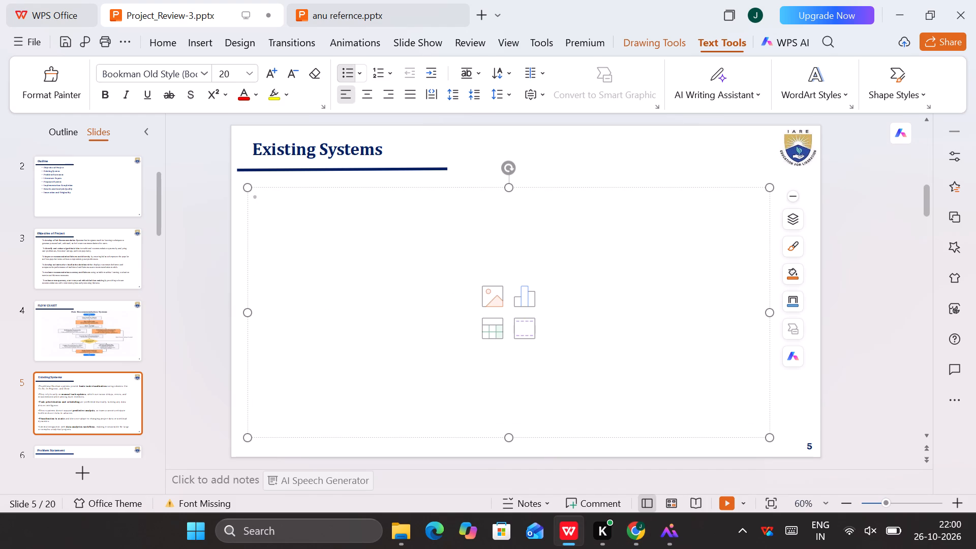
{"action": "key", "text": "ctrl+v"}
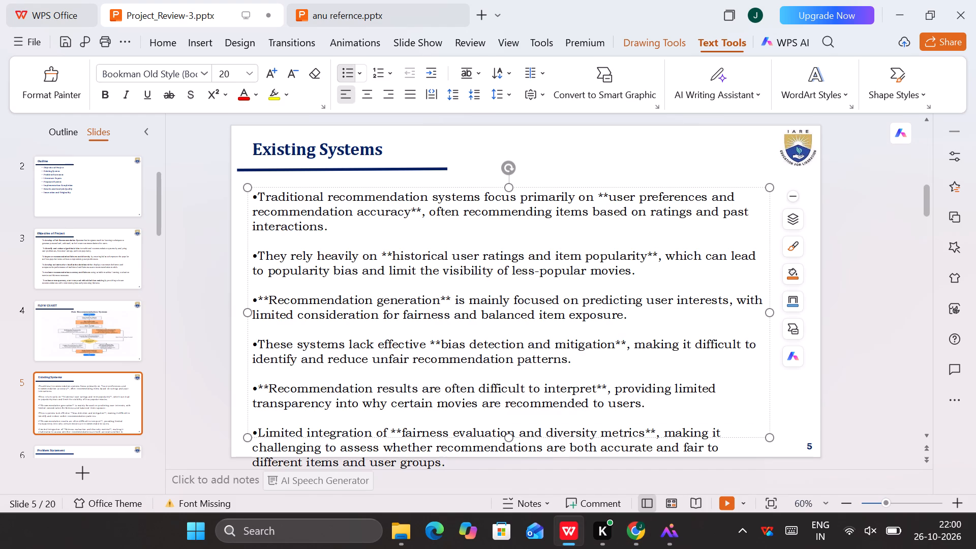
Set the font of all the Existing Systems body text on slide 5 to Times New Roman.
{"action": "left_click", "coordinate": [604, 327]}
{"action": "key", "text": "ctrl+a"}
{"action": "left_click", "coordinate": [169, 74]}
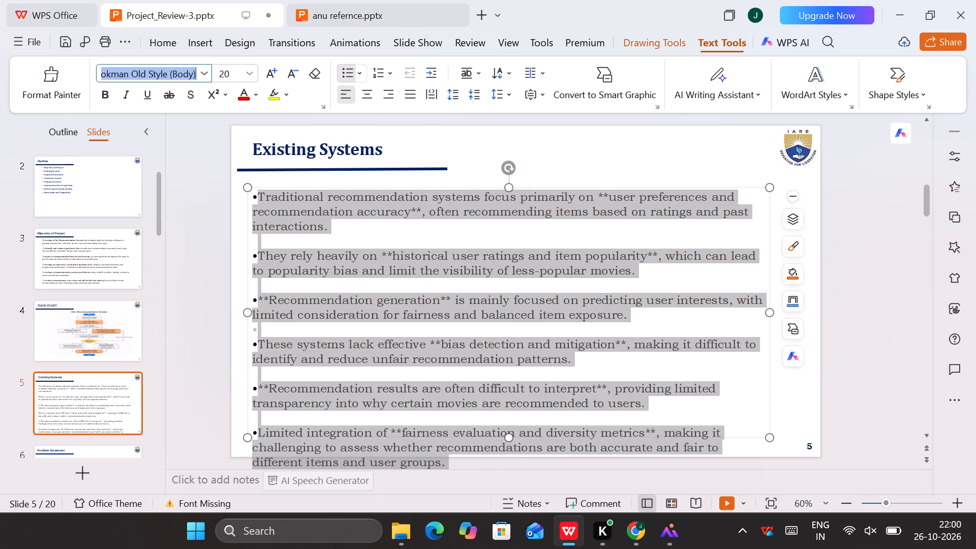
{"action": "key", "text": "BackSpace"}
{"action": "type", "text": "times"}
{"action": "key", "text": "Down"}
{"action": "key", "text": "Return"}
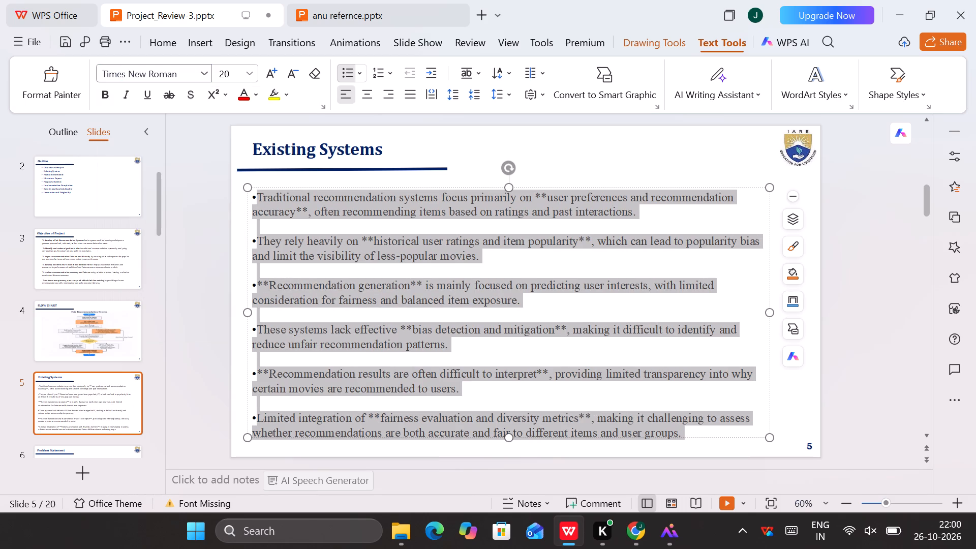
{"action": "left_click", "coordinate": [550, 304]}
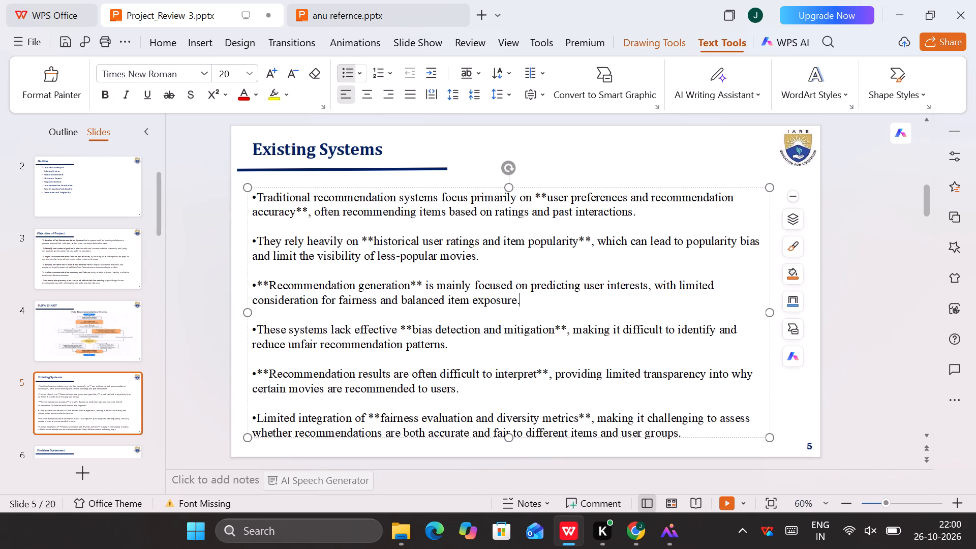
Remove the double asterisks around "user preferences and recommendation accuracy" in the first Existing Systems bullet.
{"action": "left_click", "coordinate": [548, 200]}
{"action": "key", "text": "BackSpace"}
{"action": "key", "text": "BackSpace"}
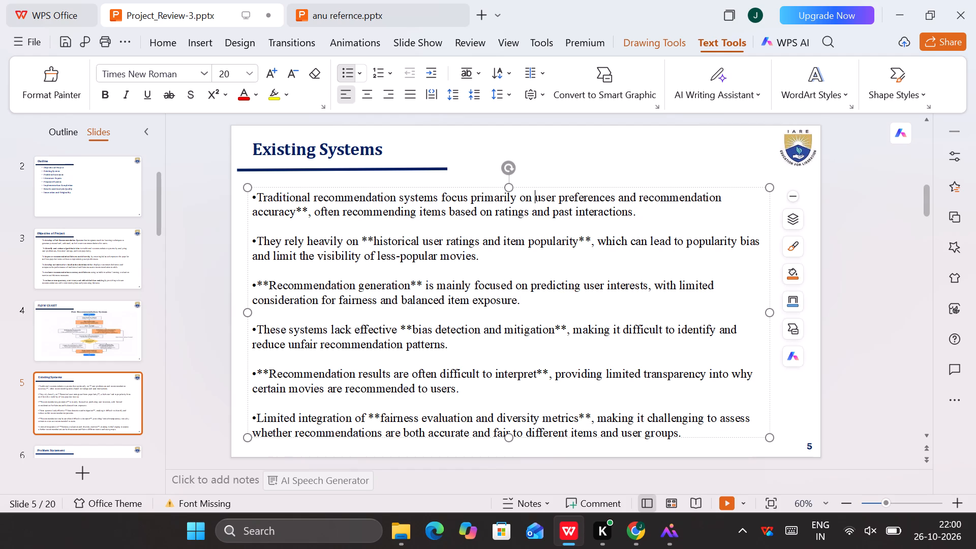
{"action": "key", "text": "Down"}
{"action": "key", "text": "Left"}
{"action": "key", "text": "Left"}
{"action": "key", "text": "Left"}
{"action": "key", "text": "Left"}
{"action": "key", "text": "Left"}
{"action": "key", "text": "Left"}
{"action": "key", "text": "Left"}
{"action": "key", "text": "Left"}
{"action": "key", "text": "Left"}
{"action": "key", "text": "Left"}
{"action": "key", "text": "Left"}
{"action": "key", "text": "Left"}
{"action": "key", "text": "Left"}
{"action": "key", "text": "Left"}
{"action": "key", "text": "Left"}
{"action": "key", "text": "Left"}
{"action": "key", "text": "Left"}
{"action": "key", "text": "Left"}
{"action": "key", "text": "Left"}
{"action": "key", "text": "Left"}
{"action": "key", "text": "Left"}
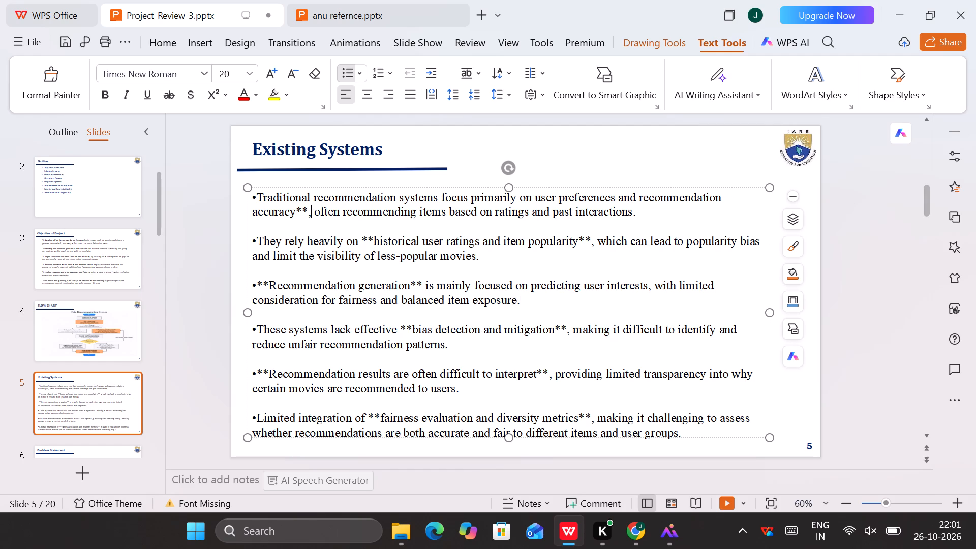
{"action": "key", "text": "Left"}
{"action": "key", "text": "BackSpace"}
{"action": "key", "text": "BackSpace"}
Remove the double asterisks around "historical user ratings and item popularity" in the second bullet.
{"action": "key", "text": "Down"}
{"action": "key", "text": "Right"}
{"action": "key", "text": "Right"}
{"action": "key", "text": "Right"}
{"action": "key", "text": "Right"}
{"action": "key", "text": "Right"}
{"action": "key", "text": "Right"}
{"action": "key", "text": "Right"}
{"action": "key", "text": "Right"}
{"action": "key", "text": "Right"}
{"action": "key", "text": "Right"}
{"action": "key", "text": "Right"}
{"action": "key", "text": "Right"}
{"action": "key", "text": "Right"}
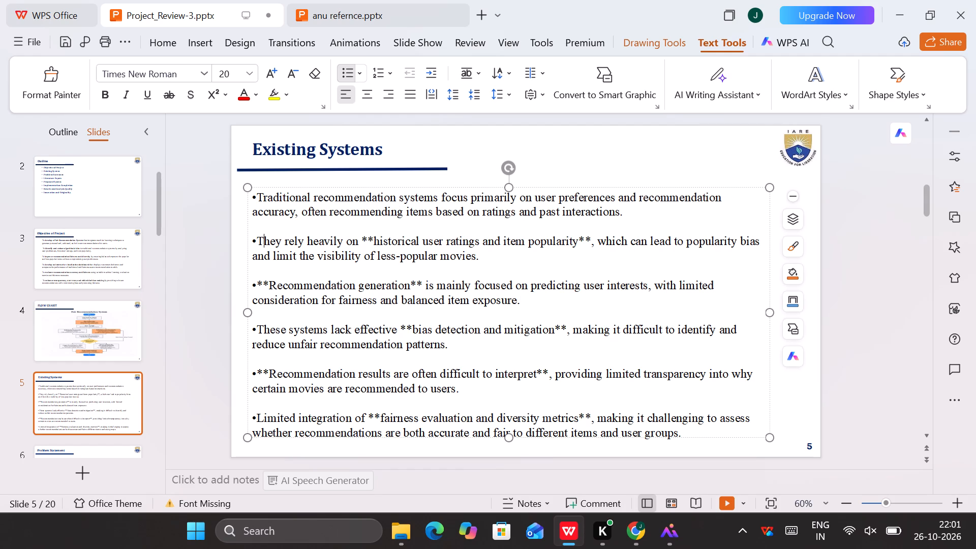
{"action": "key", "text": "Right"}
{"action": "key", "text": "Right"}
{"action": "key", "text": "Right"}
{"action": "key", "text": "Right"}
{"action": "key", "text": "Right"}
{"action": "key", "text": "Right"}
{"action": "key", "text": "Right"}
{"action": "key", "text": "Right"}
{"action": "key", "text": "Right"}
{"action": "key", "text": "Right"}
{"action": "key", "text": "Right"}
{"action": "key", "text": "BackSpace"}
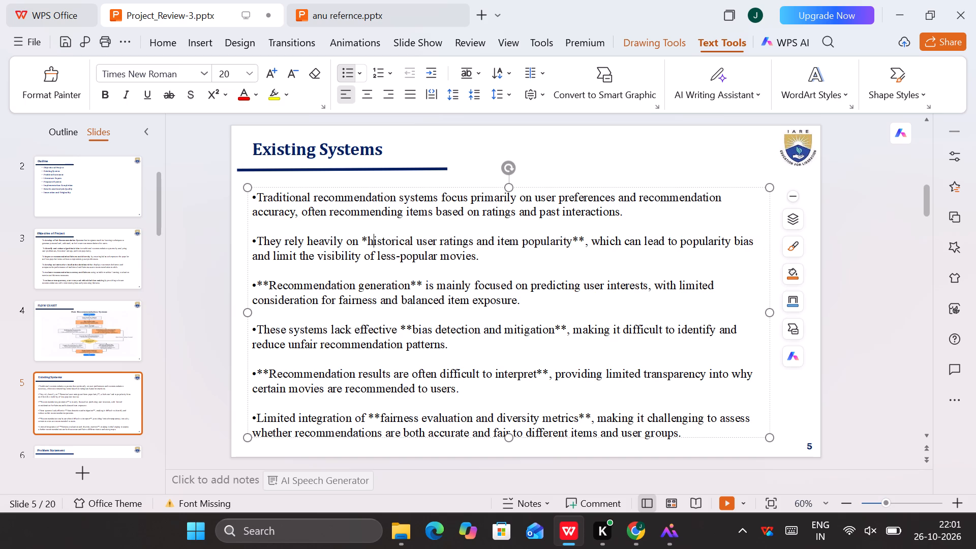
{"action": "key", "text": "BackSpace"}
{"action": "key", "text": "Right"}
{"action": "key", "text": "Right"}
{"action": "key", "text": "Right"}
{"action": "key", "text": "Right"}
{"action": "key", "text": "Right"}
{"action": "key", "text": "Right"}
{"action": "key", "text": "Right"}
{"action": "key", "text": "Right"}
{"action": "key", "text": "Right"}
{"action": "key", "text": "Right"}
{"action": "key", "text": "Right"}
{"action": "key", "text": "Right"}
{"action": "key", "text": "Right"}
{"action": "key", "text": "Right"}
{"action": "key", "text": "Right"}
{"action": "key", "text": "Right"}
{"action": "key", "text": "Right"}
{"action": "key", "text": "Right"}
{"action": "key", "text": "Right"}
{"action": "key", "text": "Right"}
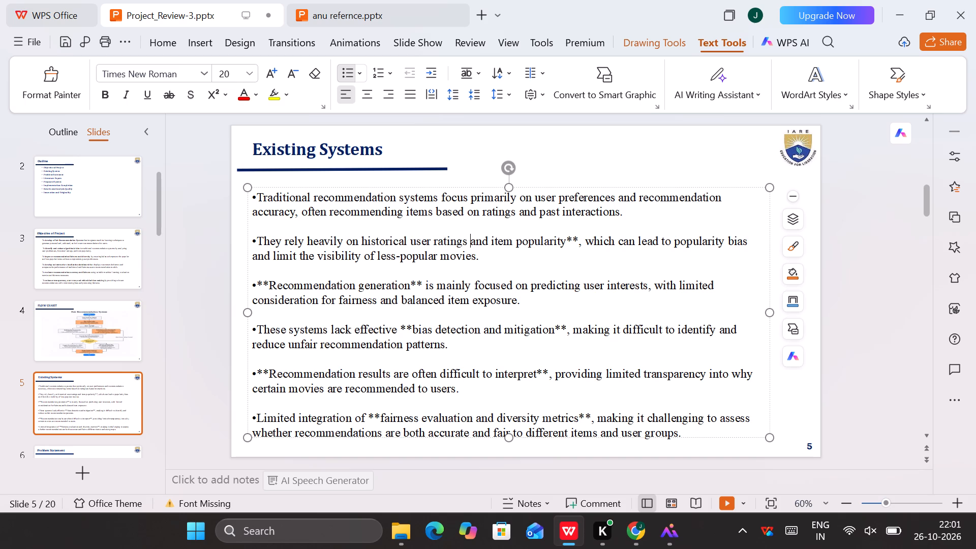
{"action": "key", "text": "Right"}
{"action": "key", "text": "Right"}
{"action": "key", "text": "Right"}
{"action": "key", "text": "Right"}
{"action": "key", "text": "Right"}
{"action": "key", "text": "Right"}
{"action": "key", "text": "BackSpace"}
{"action": "key", "text": "BackSpace"}
Remove the double asterisks around "Recommendation generation" in the third bullet.
{"action": "key", "text": "Down"}
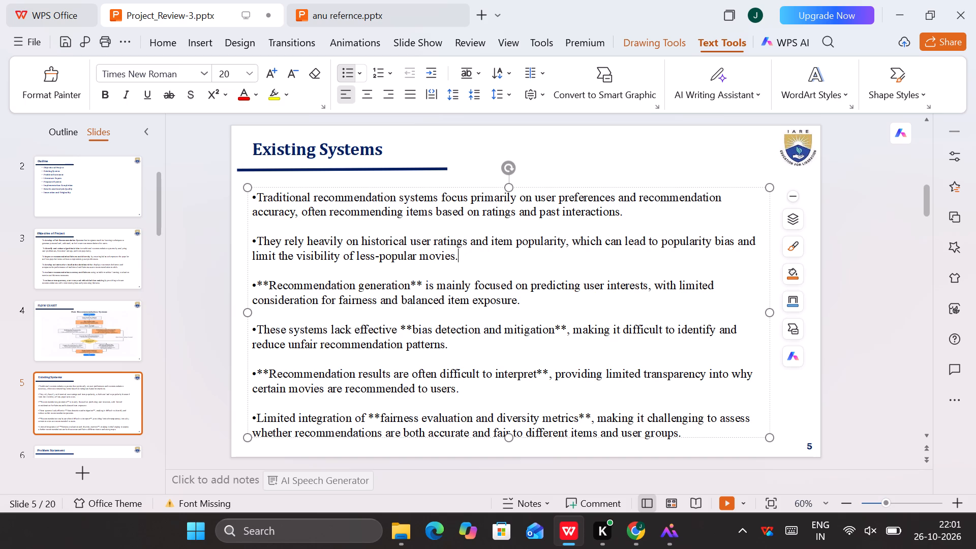
{"action": "key", "text": "Down"}
{"action": "key", "text": "Left"}
{"action": "key", "text": "Down"}
{"action": "key", "text": "Down"}
{"action": "key", "text": "Left"}
{"action": "key", "text": "Left"}
{"action": "key", "text": "Left"}
{"action": "key", "text": "Left"}
{"action": "key", "text": "Left"}
{"action": "key", "text": "Left"}
{"action": "key", "text": "Left"}
{"action": "key", "text": "BackSpace"}
{"action": "key", "text": "BackSpace"}
{"action": "key", "text": "Left"}
{"action": "key", "text": "Left"}
{"action": "key", "text": "Left"}
{"action": "key", "text": "Left"}
{"action": "key", "text": "Left"}
{"action": "key", "text": "Left"}
{"action": "key", "text": "Left"}
{"action": "key", "text": "Left"}
{"action": "key", "text": "Left"}
{"action": "key", "text": "Left"}
{"action": "key", "text": "Left"}
{"action": "key", "text": "Left"}
{"action": "key", "text": "Left"}
{"action": "key", "text": "Left"}
{"action": "key", "text": "Left"}
{"action": "key", "text": "Left"}
{"action": "key", "text": "Left"}
{"action": "key", "text": "Left"}
{"action": "key", "text": "Left"}
{"action": "key", "text": "Left"}
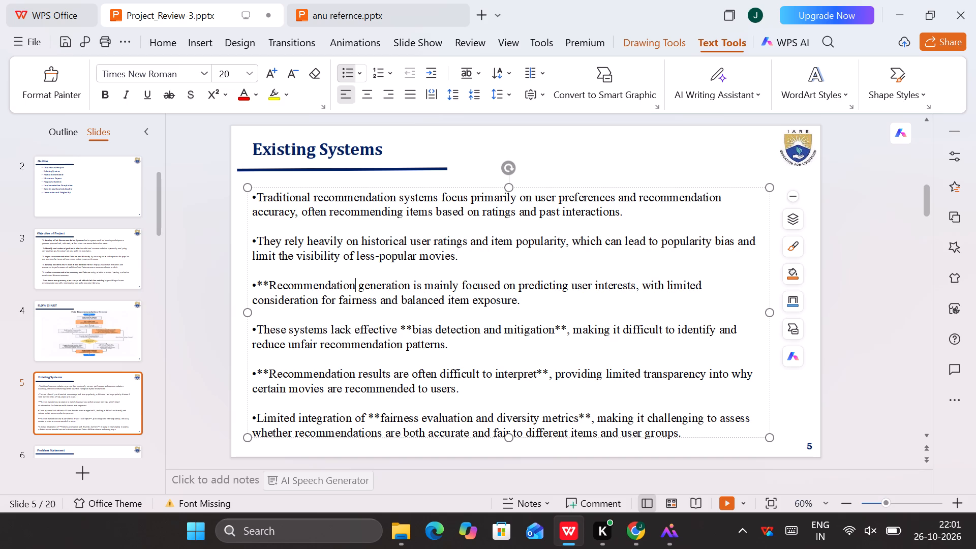
{"action": "key", "text": "Right"}
{"action": "key", "text": "Right"}
{"action": "key", "text": "BackSpace"}
{"action": "key", "text": "BackSpace"}
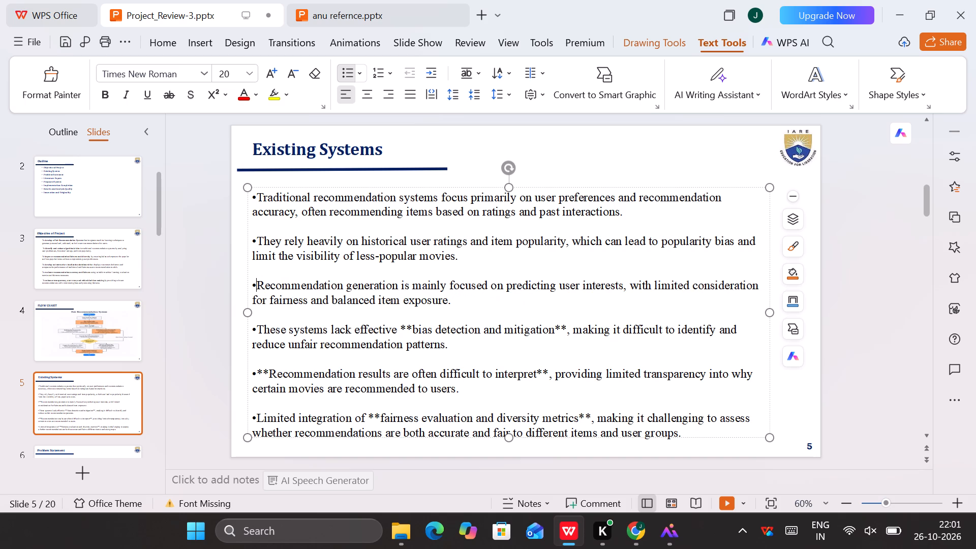
Remove the double asterisks around "bias detection and mitigation" in the fourth Existing Systems bullet.
{"action": "key", "text": "Down"}
{"action": "key", "text": "Down"}
{"action": "key", "text": "Right"}
{"action": "key", "text": "Right"}
{"action": "key", "text": "Right"}
{"action": "key", "text": "Right"}
{"action": "key", "text": "Right"}
{"action": "key", "text": "Right"}
{"action": "key", "text": "Right"}
{"action": "key", "text": "Right"}
{"action": "key", "text": "Right"}
{"action": "key", "text": "Right"}
{"action": "key", "text": "Right"}
{"action": "key", "text": "Right"}
{"action": "key", "text": "Right"}
{"action": "key", "text": "Right"}
{"action": "key", "text": "Right"}
{"action": "key", "text": "Right"}
{"action": "key", "text": "Right"}
{"action": "key", "text": "Right"}
{"action": "key", "text": "Right"}
{"action": "key", "text": "Right"}
{"action": "key", "text": "Right"}
{"action": "key", "text": "Right"}
{"action": "key", "text": "Right"}
{"action": "key", "text": "Right"}
{"action": "key", "text": "Right"}
{"action": "key", "text": "Right"}
{"action": "key", "text": "Right"}
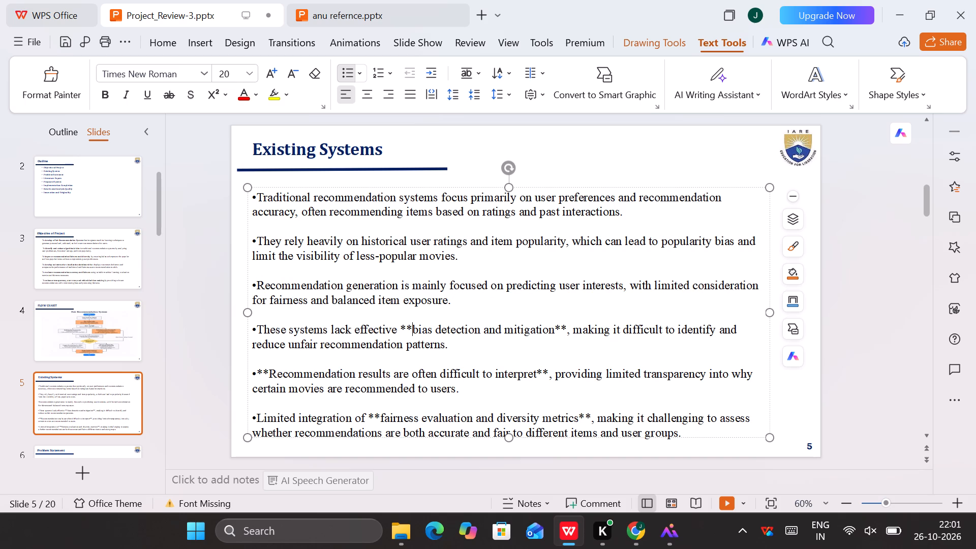
{"action": "key", "text": "BackSpace"}
{"action": "key", "text": "BackSpace"}
{"action": "key", "text": "Right"}
{"action": "key", "text": "Right"}
{"action": "key", "text": "Right"}
{"action": "key", "text": "Right"}
{"action": "key", "text": "Right"}
{"action": "key", "text": "Right"}
{"action": "key", "text": "Right"}
{"action": "key", "text": "Right"}
{"action": "key", "text": "Right"}
{"action": "key", "text": "Right"}
{"action": "key", "text": "Right"}
{"action": "key", "text": "Right"}
{"action": "key", "text": "Right"}
{"action": "key", "text": "Right"}
{"action": "key", "text": "Right"}
{"action": "key", "text": "Right"}
{"action": "key", "text": "Right"}
{"action": "key", "text": "Right"}
{"action": "key", "text": "Right"}
{"action": "key", "text": "Right"}
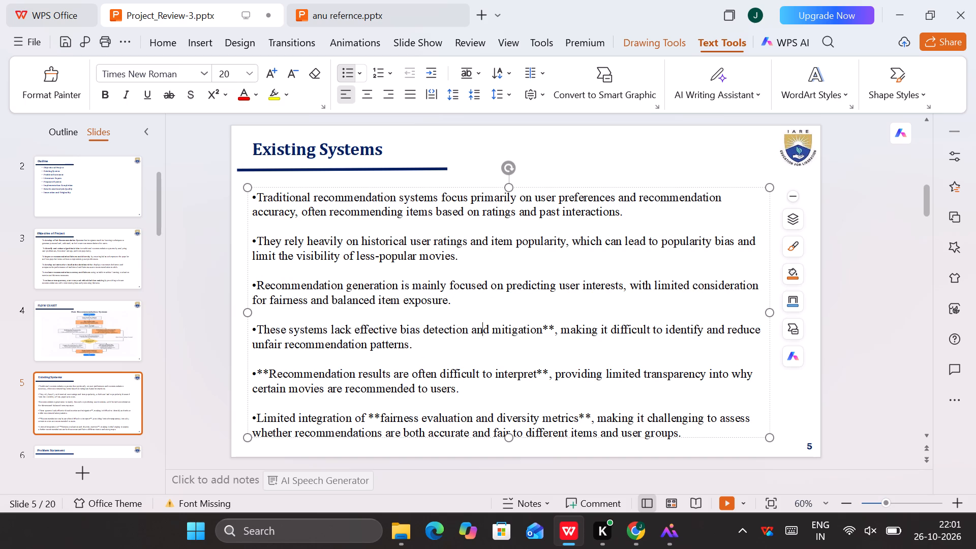
{"action": "key", "text": "Right"}
{"action": "key", "text": "Right"}
{"action": "key", "text": "Right"}
{"action": "key", "text": "Right"}
{"action": "key", "text": "Right"}
{"action": "key", "text": "Right"}
{"action": "key", "text": "Right"}
{"action": "key", "text": "Right"}
{"action": "key", "text": "BackSpace"}
{"action": "key", "text": "BackSpace"}
Remove the double asterisks around "Recommendation results are often difficult to interpret" in the fifth bullet.
{"action": "key", "text": "Down"}
{"action": "key", "text": "Down"}
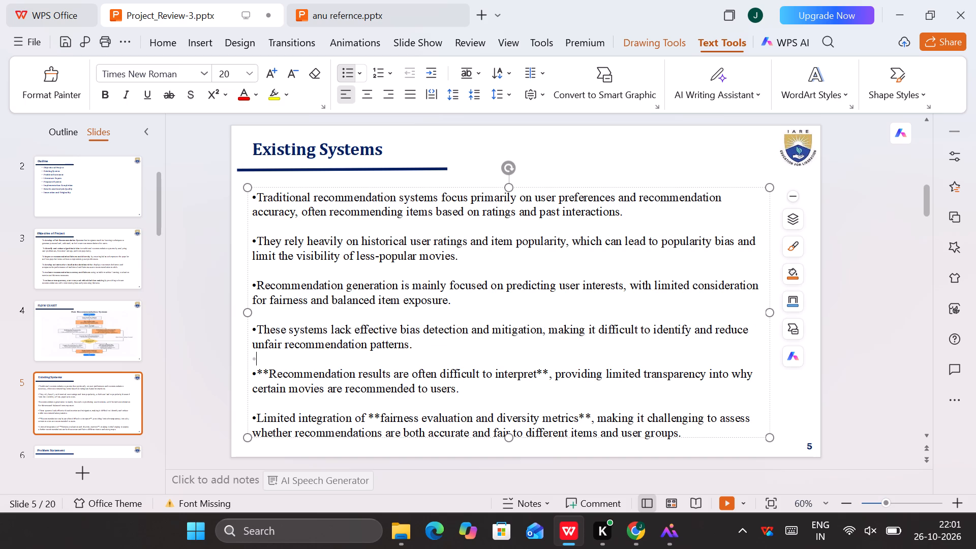
{"action": "key", "text": "Down"}
{"action": "key", "text": "Right"}
{"action": "key", "text": "BackSpace"}
{"action": "key", "text": "BackSpace"}
{"action": "key", "text": "Left"}
{"action": "key", "text": "Left"}
{"action": "key", "text": "Left"}
{"action": "key", "text": "Left"}
{"action": "key", "text": "Left"}
{"action": "key", "text": "Left"}
{"action": "key", "text": "Left"}
{"action": "key", "text": "Left"}
{"action": "key", "text": "Left"}
{"action": "key", "text": "Left"}
{"action": "key", "text": "Left"}
{"action": "key", "text": "Left"}
{"action": "key", "text": "Left"}
{"action": "key", "text": "Left"}
{"action": "key", "text": "Left"}
{"action": "key", "text": "Left"}
{"action": "key", "text": "Left"}
{"action": "key", "text": "Left"}
{"action": "key", "text": "Left"}
{"action": "key", "text": "Left"}
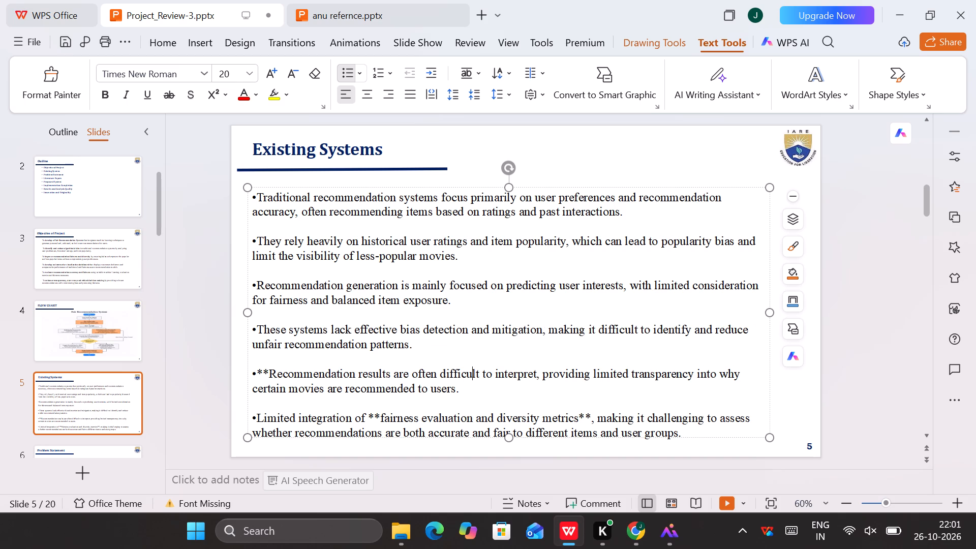
{"action": "key", "text": "Left"}
{"action": "key", "text": "Right"}
{"action": "key", "text": "BackSpace"}
{"action": "key", "text": "BackSpace"}
Remove the double asterisks around "fairness evaluation and diversity metrics" in the last Existing Systems bullet.
{"action": "key", "text": "Down"}
{"action": "key", "text": "Right"}
{"action": "key", "text": "Right"}
{"action": "key", "text": "Right"}
{"action": "key", "text": "Right"}
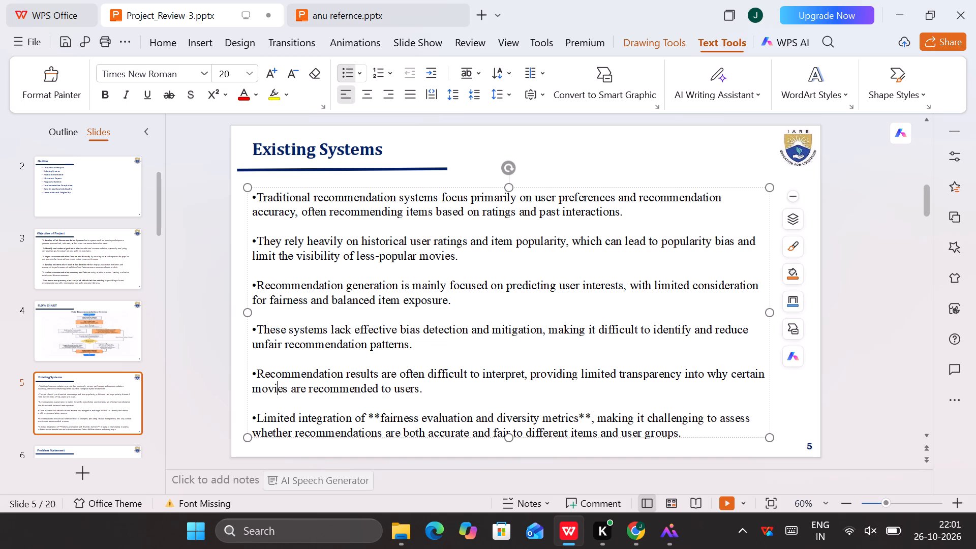
{"action": "key", "text": "Right"}
{"action": "key", "text": "Down"}
{"action": "key", "text": "Down"}
{"action": "key", "text": "Right"}
{"action": "key", "text": "Right"}
{"action": "key", "text": "Right"}
{"action": "key", "text": "Right"}
{"action": "key", "text": "Right"}
{"action": "key", "text": "Right"}
{"action": "key", "text": "Right"}
{"action": "key", "text": "Right"}
{"action": "key", "text": "Right"}
{"action": "key", "text": "Right"}
{"action": "key", "text": "Right"}
{"action": "key", "text": "Right"}
{"action": "key", "text": "Right"}
{"action": "key", "text": "Right"}
{"action": "key", "text": "Right"}
{"action": "key", "text": "Right"}
{"action": "key", "text": "Right"}
{"action": "key", "text": "Right"}
{"action": "key", "text": "Right"}
{"action": "key", "text": "Right"}
{"action": "key", "text": "BackSpace"}
{"action": "key", "text": "BackSpace"}
{"action": "key", "text": "Right"}
{"action": "key", "text": "Right"}
{"action": "key", "text": "Right"}
{"action": "key", "text": "Right"}
{"action": "key", "text": "Right"}
{"action": "key", "text": "Right"}
{"action": "key", "text": "Right"}
{"action": "key", "text": "Right"}
{"action": "key", "text": "Right"}
{"action": "key", "text": "Right"}
{"action": "key", "text": "Right"}
{"action": "key", "text": "Right"}
{"action": "key", "text": "Right"}
{"action": "key", "text": "Right"}
{"action": "key", "text": "Right"}
{"action": "key", "text": "Right"}
{"action": "key", "text": "Right"}
{"action": "key", "text": "Right"}
{"action": "key", "text": "Right"}
{"action": "key", "text": "Right"}
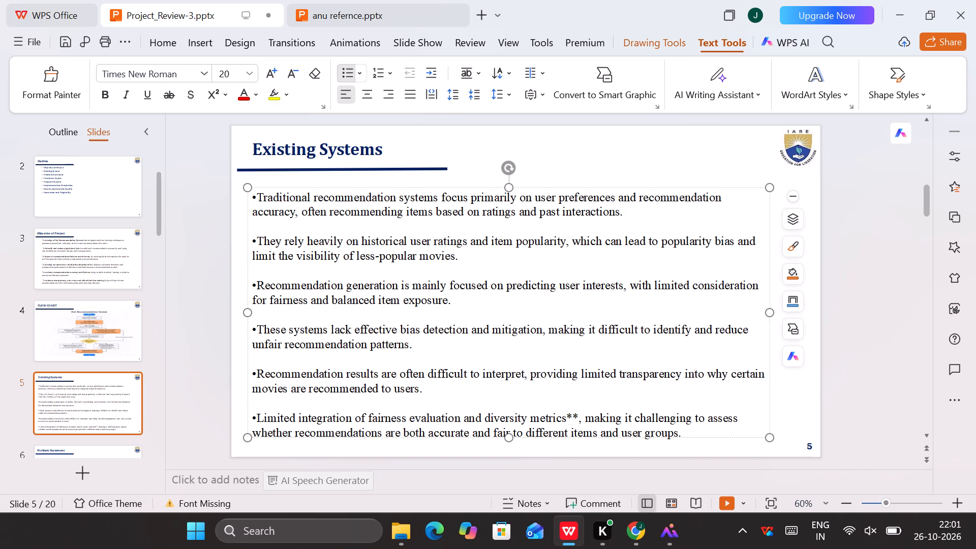
{"action": "key", "text": "Right"}
{"action": "key", "text": "Right"}
{"action": "key", "text": "Right"}
{"action": "key", "text": "BackSpace"}
{"action": "key", "text": "BackSpace"}
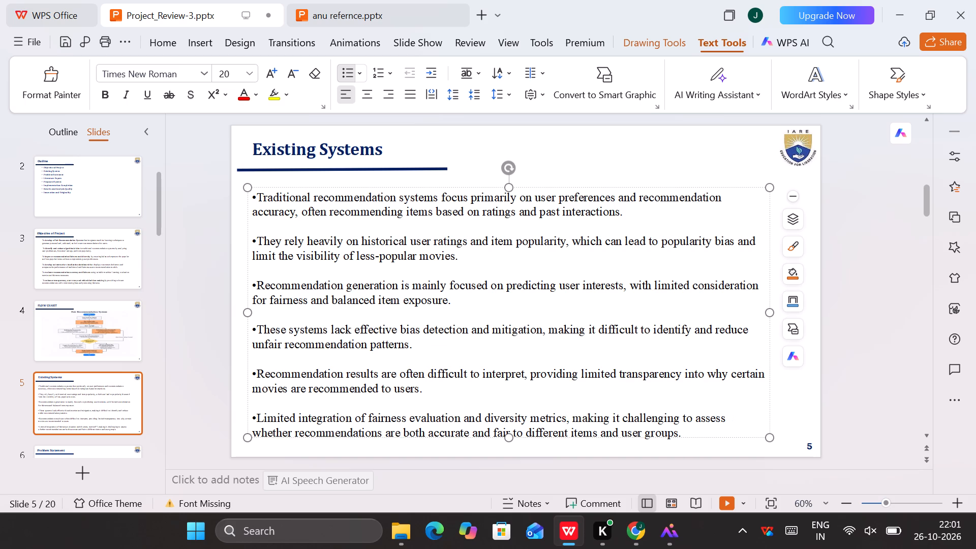
Save the Project_Review-3.pptx presentation.
{"action": "key", "text": "ctrl+s"}
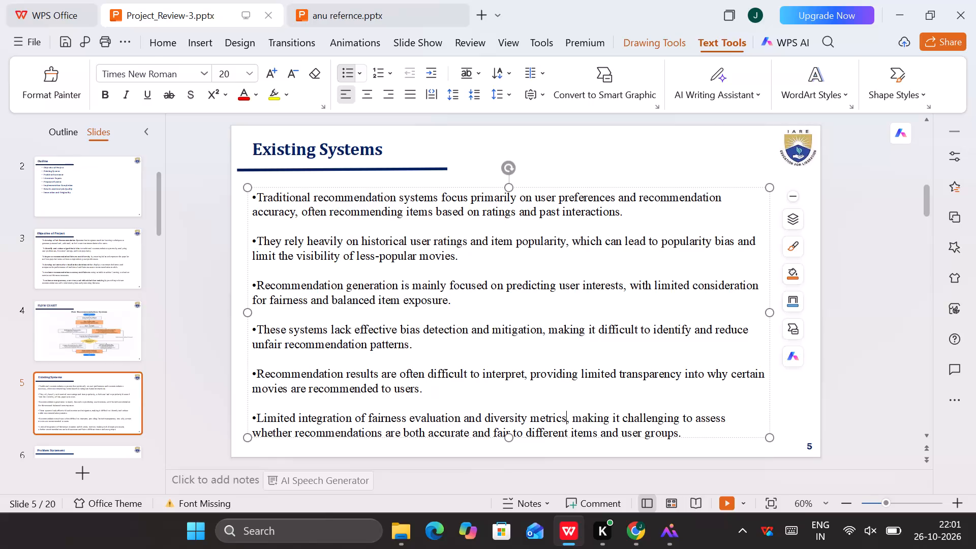
{"action": "scroll", "coordinate": [548, 200], "scroll_direction": "down", "scroll_amount": 1}
{"action": "left_click", "coordinate": [371, 288]}
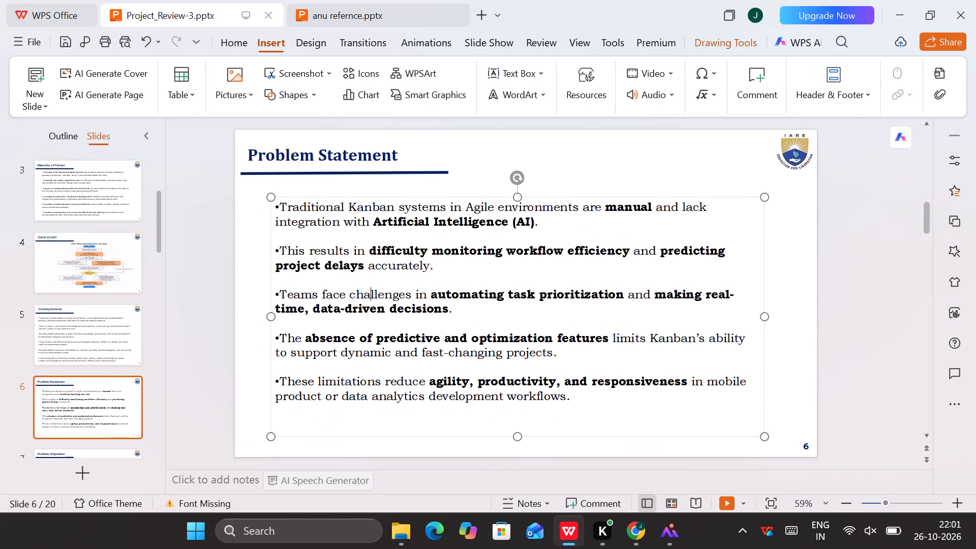
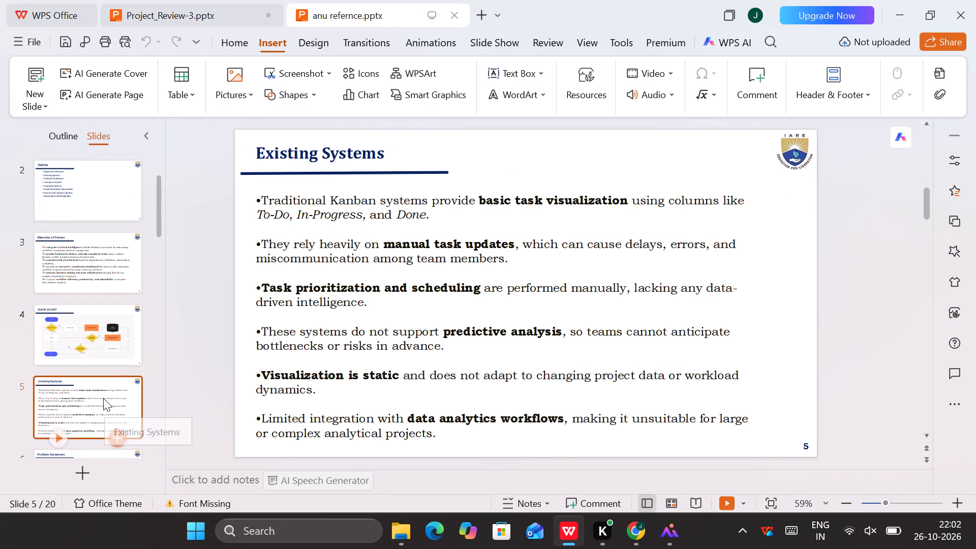
{"action": "key", "text": "Down"}
{"action": "key", "text": "Down"}
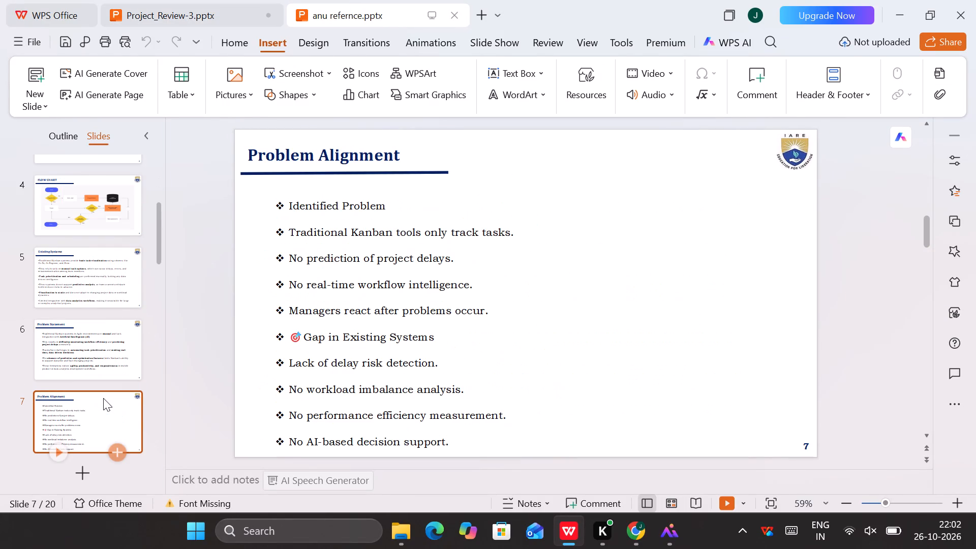
{"action": "key", "text": "Up"}
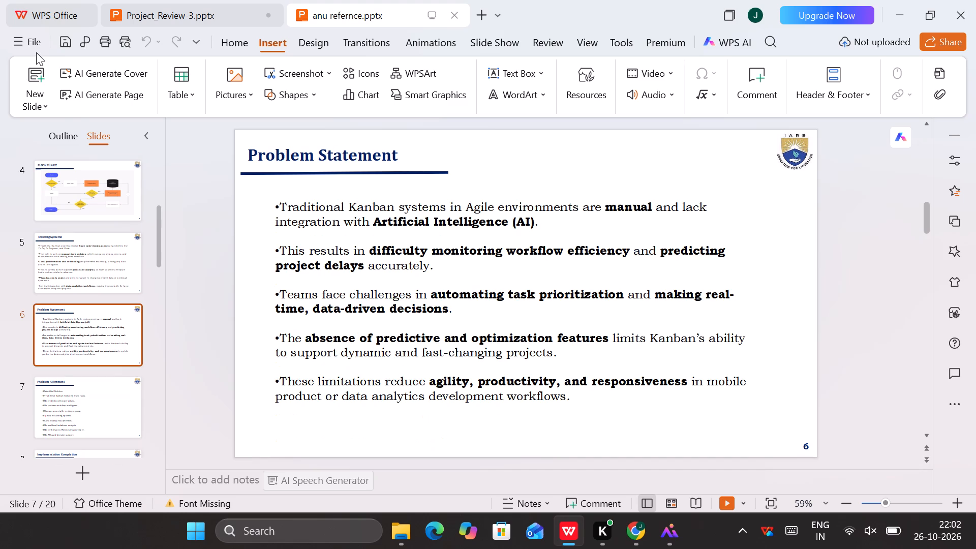
In Project_Review-3.pptx, set the font of all the Problem Statement body text on slide 6 to Times New Roman.
{"action": "left_click", "coordinate": [136, 0]}
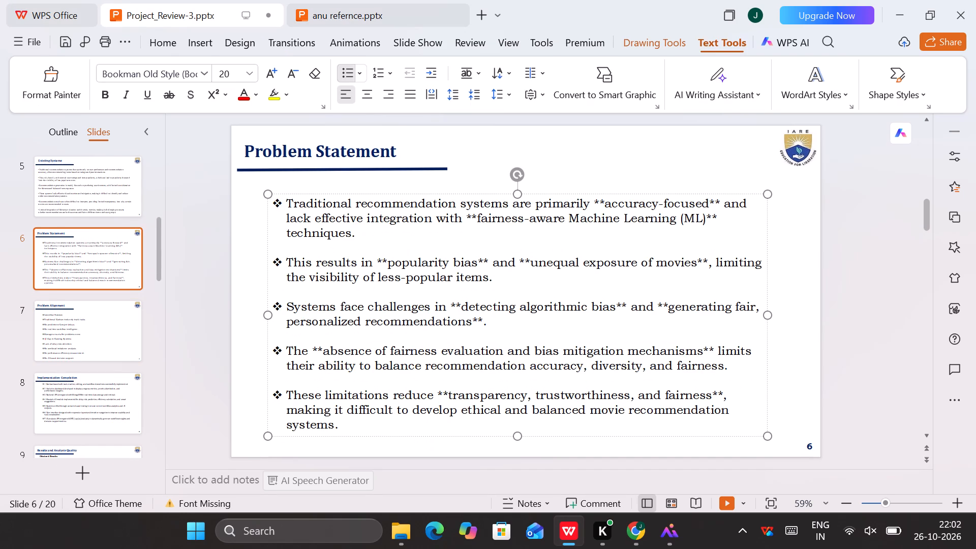
{"action": "left_click_drag", "start_coordinate": [286, 204], "coordinate": [385, 414]}
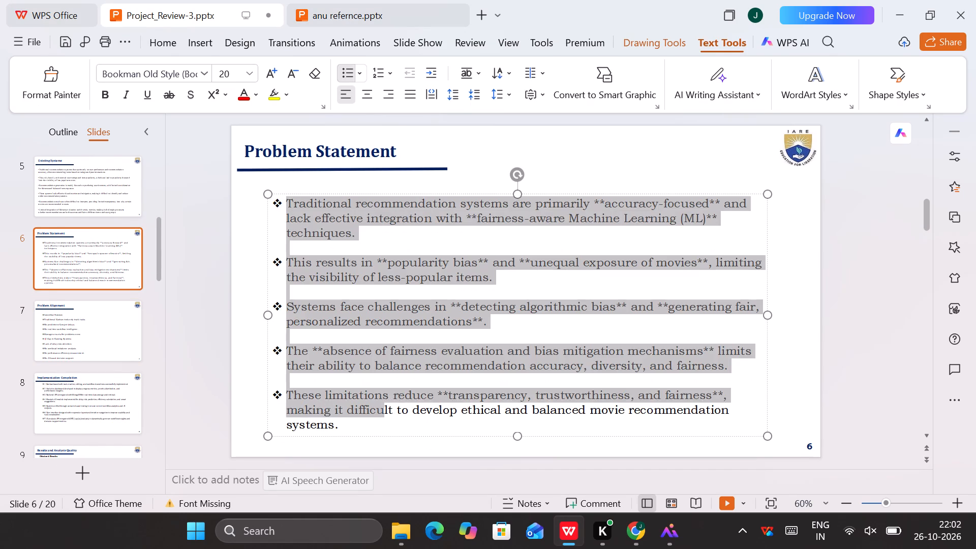
{"action": "left_click_drag", "start_coordinate": [385, 414], "coordinate": [385, 420]}
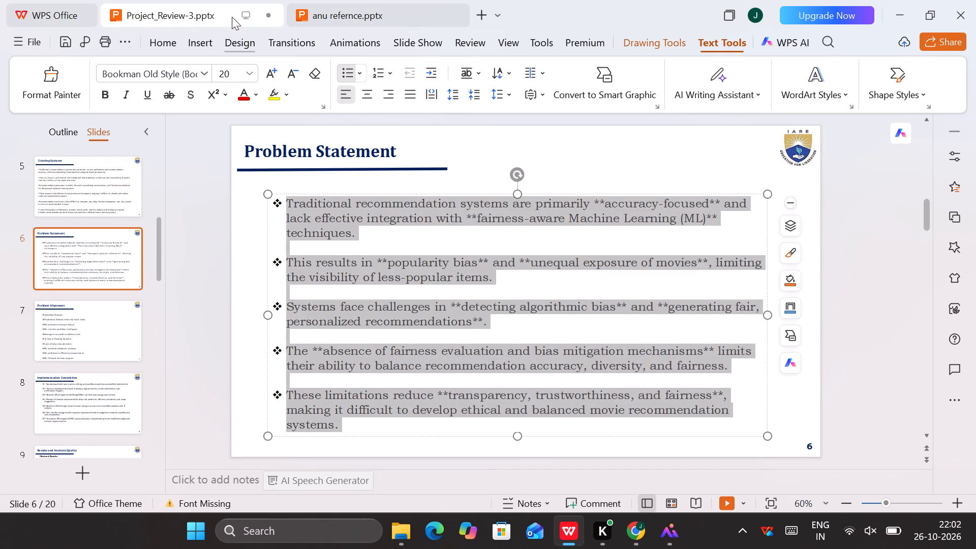
{"action": "left_click", "coordinate": [166, 75]}
{"action": "key", "text": "BackSpace"}
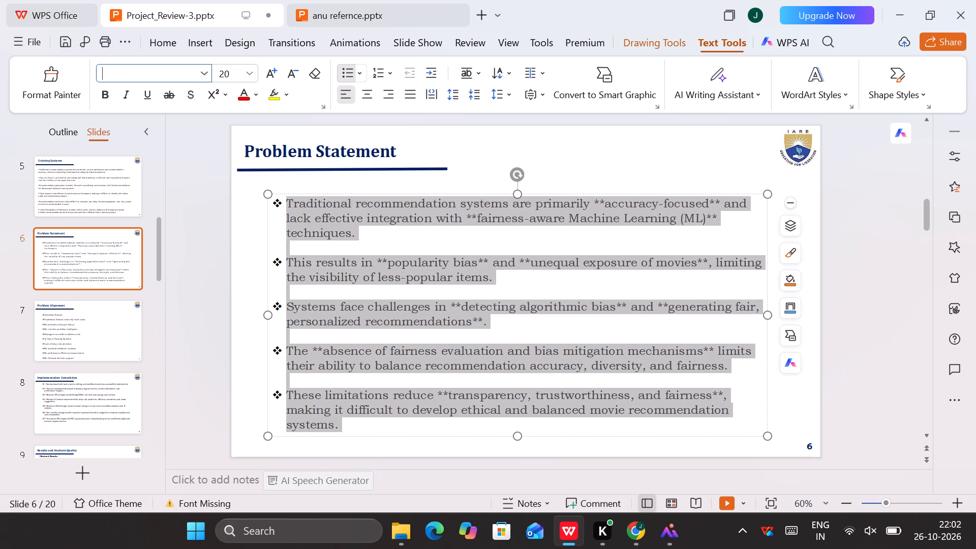
{"action": "type", "text": "times"}
{"action": "key", "text": "Down"}
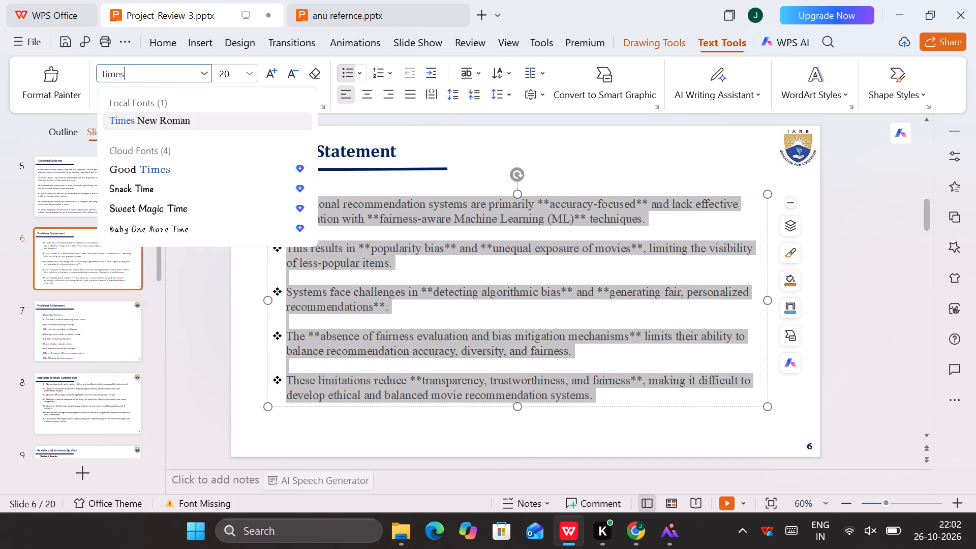
{"action": "key", "text": "Return"}
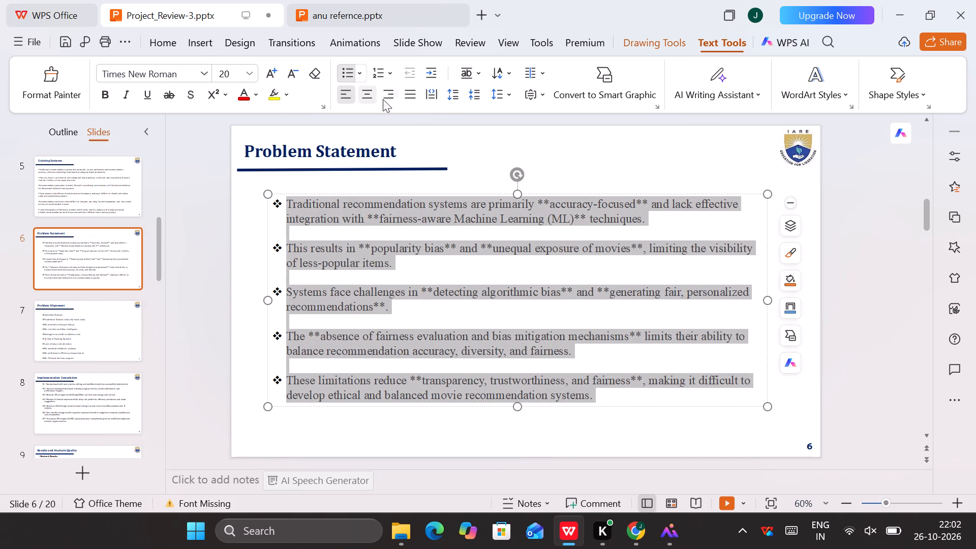
Remove the double asterisks around "accuracy-focused" in the first Problem Statement bullet.
{"action": "left_click", "coordinate": [552, 205]}
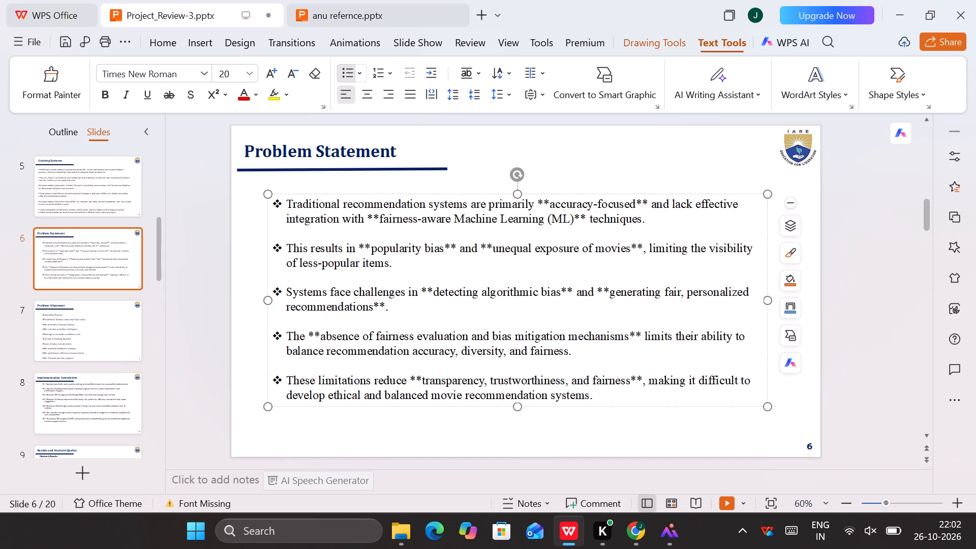
{"action": "key", "text": "BackSpace"}
{"action": "key", "text": "BackSpace"}
{"action": "key", "text": "Right"}
{"action": "key", "text": "Right"}
{"action": "key", "text": "Right"}
{"action": "key", "text": "Right"}
{"action": "key", "text": "Right"}
{"action": "key", "text": "Right"}
{"action": "key", "text": "Right"}
{"action": "key", "text": "Right"}
{"action": "key", "text": "Right"}
{"action": "key", "text": "Right"}
{"action": "key", "text": "Right"}
{"action": "key", "text": "Right"}
{"action": "key", "text": "Right"}
{"action": "key", "text": "Right"}
{"action": "key", "text": "Right"}
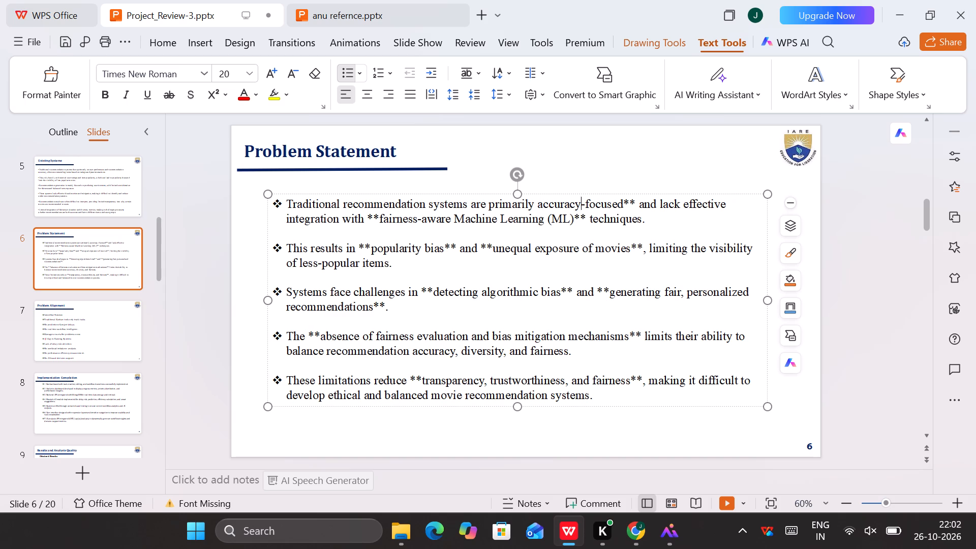
{"action": "key", "text": "Right"}
{"action": "key", "text": "Right"}
{"action": "key", "text": "Right"}
{"action": "key", "text": "BackSpace"}
{"action": "key", "text": "BackSpace"}
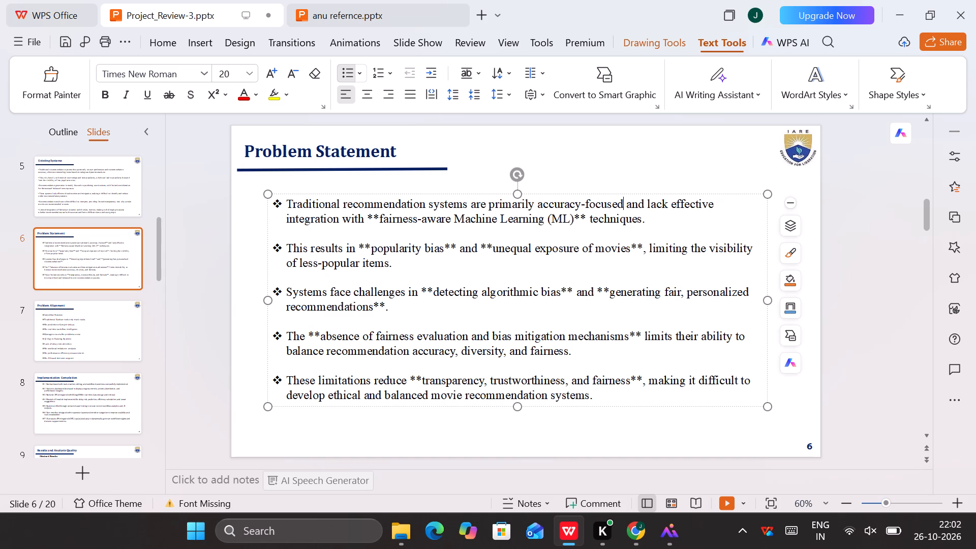
Remove the double asterisks around "fairness-aware Machine Learning (ML)" in the first Problem Statement bullet.
{"action": "key", "text": "Down"}
{"action": "key", "text": "Left"}
{"action": "key", "text": "Left"}
{"action": "key", "text": "Left"}
{"action": "key", "text": "Left"}
{"action": "key", "text": "Left"}
{"action": "key", "text": "Left"}
{"action": "key", "text": "Left"}
{"action": "key", "text": "Left"}
{"action": "key", "text": "BackSpace"}
{"action": "key", "text": "BackSpace"}
{"action": "key", "text": "Left"}
{"action": "key", "text": "Left"}
{"action": "key", "text": "Left"}
{"action": "key", "text": "Left"}
{"action": "key", "text": "Left"}
{"action": "key", "text": "Left"}
{"action": "key", "text": "Left"}
{"action": "key", "text": "Left"}
{"action": "key", "text": "Left"}
{"action": "key", "text": "Left"}
{"action": "key", "text": "Left"}
{"action": "key", "text": "Left"}
{"action": "key", "text": "Left"}
{"action": "key", "text": "Left"}
{"action": "key", "text": "Left"}
{"action": "key", "text": "Left"}
{"action": "key", "text": "Left"}
{"action": "key", "text": "Left"}
{"action": "key", "text": "Left"}
{"action": "key", "text": "Left"}
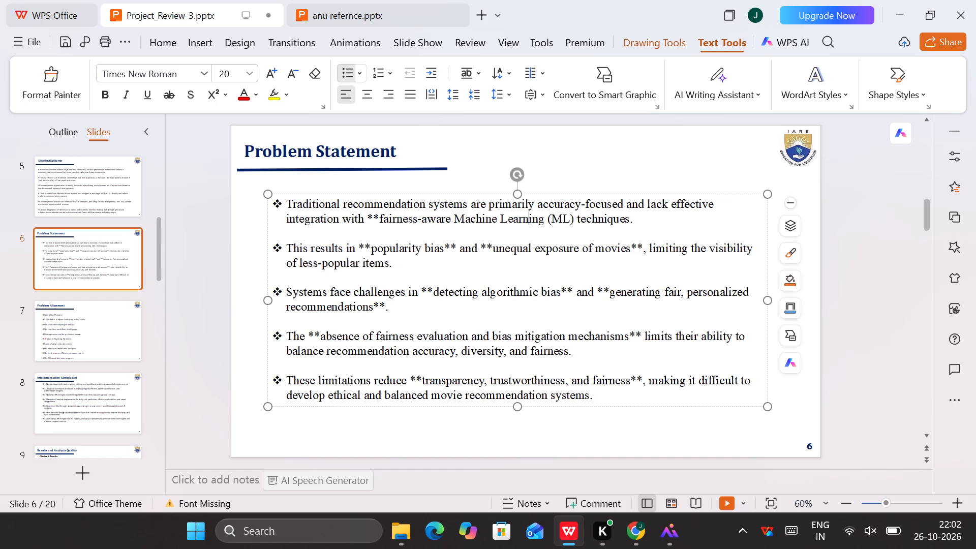
{"action": "key", "text": "Left"}
{"action": "key", "text": "Left"}
{"action": "key", "text": "Left"}
{"action": "key", "text": "Left"}
{"action": "key", "text": "BackSpace"}
{"action": "key", "text": "BackSpace"}
Remove the double asterisks around "popularity bias" in the second Problem Statement bullet.
{"action": "key", "text": "Down"}
{"action": "key", "text": "Down"}
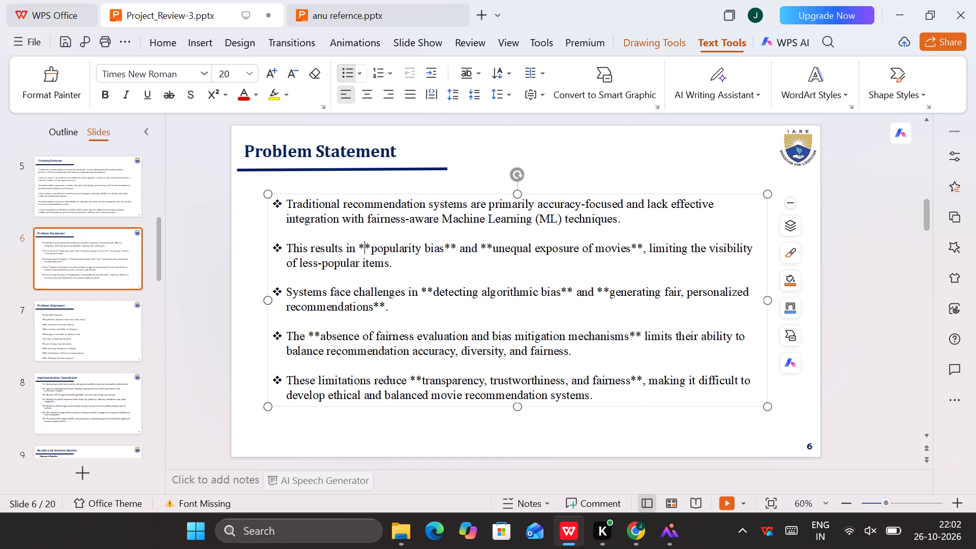
{"action": "key", "text": "Right"}
{"action": "key", "text": "BackSpace"}
{"action": "key", "text": "BackSpace"}
{"action": "key", "text": "Right"}
{"action": "key", "text": "Right"}
{"action": "key", "text": "Right"}
{"action": "key", "text": "Right"}
{"action": "key", "text": "Right"}
{"action": "key", "text": "Right"}
{"action": "key", "text": "Right"}
{"action": "key", "text": "Right"}
{"action": "key", "text": "Right"}
{"action": "key", "text": "Right"}
{"action": "key", "text": "Right"}
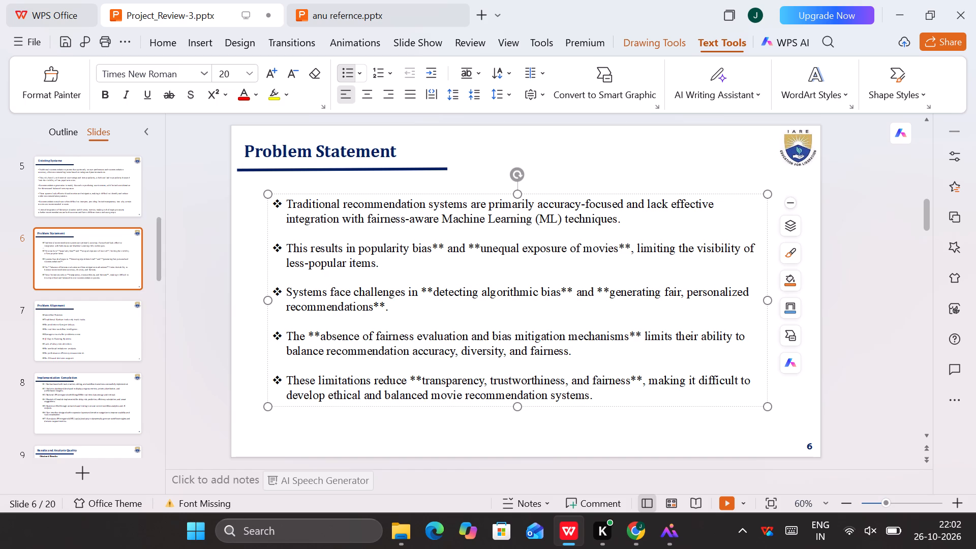
{"action": "key", "text": "Right"}
{"action": "key", "text": "Right"}
{"action": "left_click", "coordinate": [442, 247]}
{"action": "key", "text": "BackSpace"}
{"action": "key", "text": "BackSpace"}
Remove the double asterisks around "unequal exposure of movies" in the second Problem Statement bullet.
{"action": "left_click", "coordinate": [465, 246]}
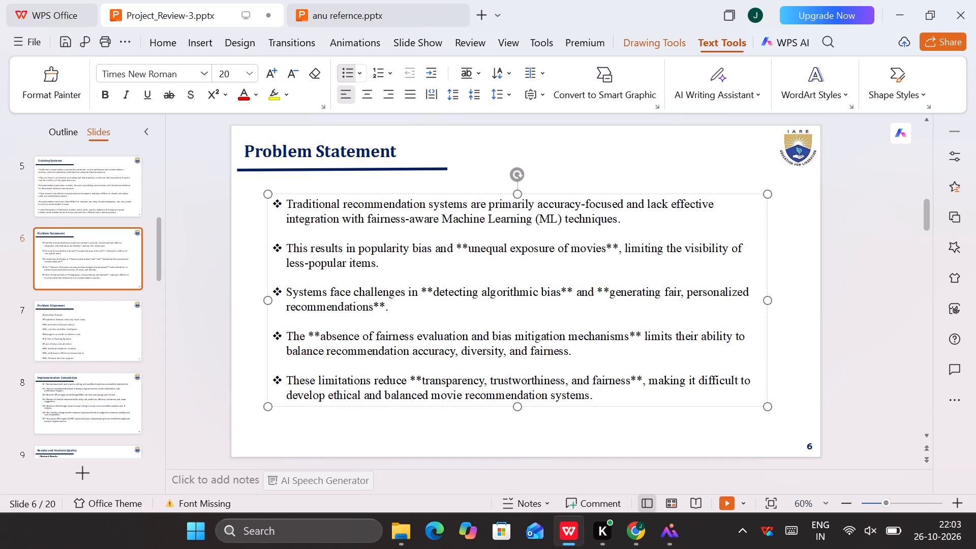
{"action": "key", "text": "BackSpace"}
{"action": "key", "text": "BackSpace"}
{"action": "left_click", "coordinate": [465, 246]}
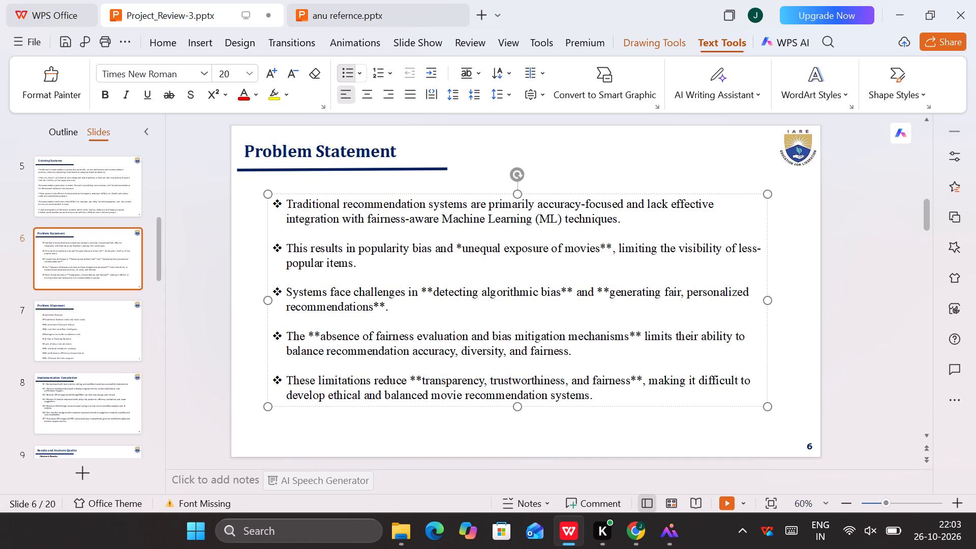
{"action": "key", "text": "BackSpace"}
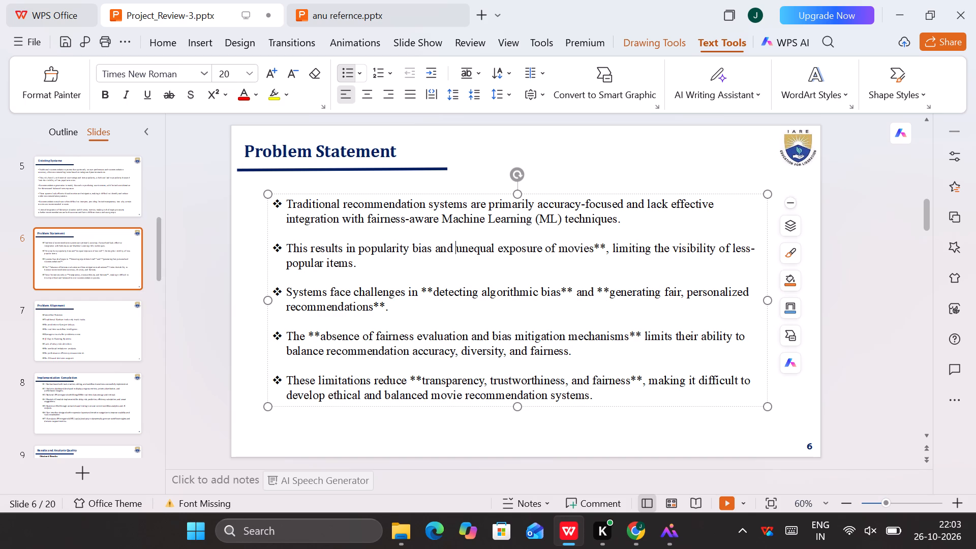
{"action": "left_click", "coordinate": [603, 248]}
{"action": "key", "text": "BackSpace"}
{"action": "key", "text": "Delete"}
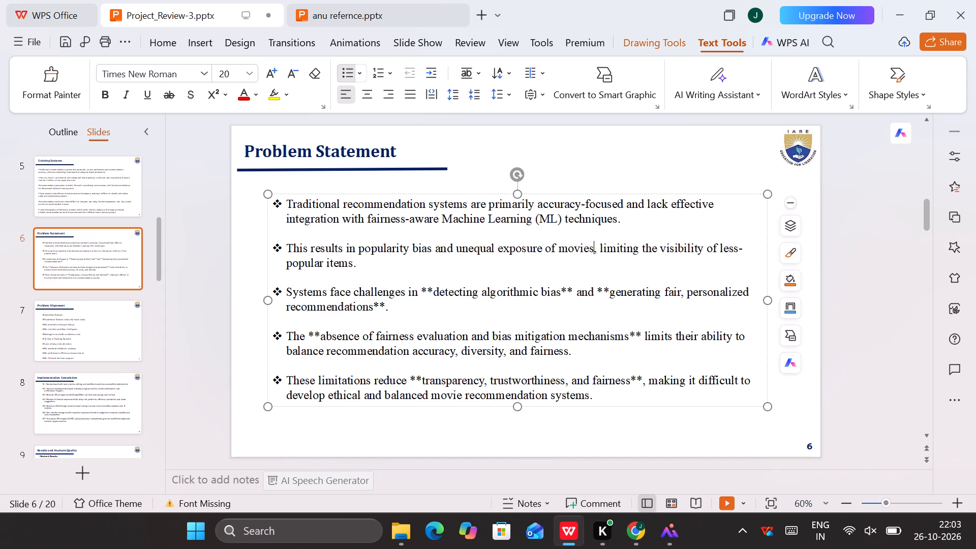
Remove the double asterisks around "generating fair, personalized recommendations" and after "algorithmic bias" in the third Problem Statement bullet.
{"action": "left_click", "coordinate": [601, 293]}
{"action": "key", "text": "Delete"}
{"action": "key", "text": "Left"}
{"action": "key", "text": "BackSpace"}
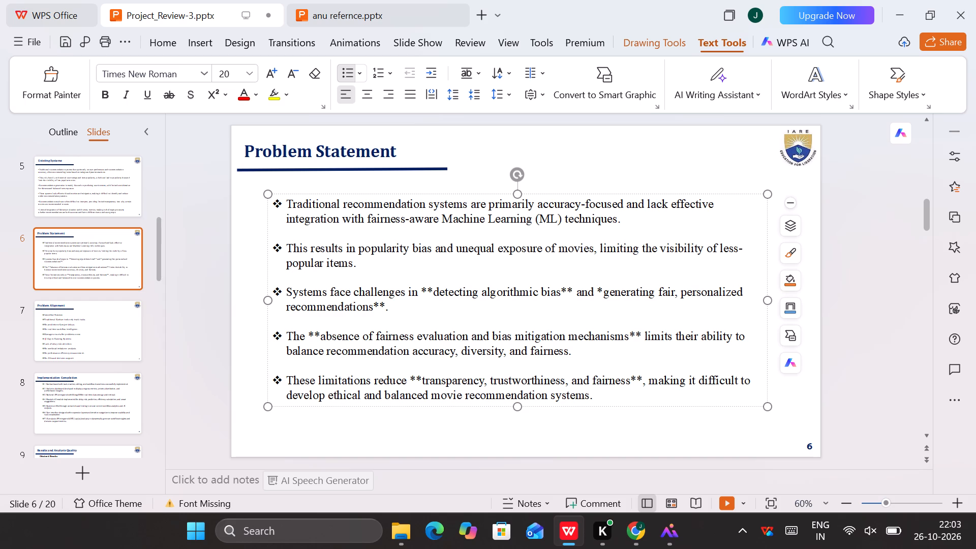
{"action": "key", "text": "space"}
{"action": "key", "text": "Delete"}
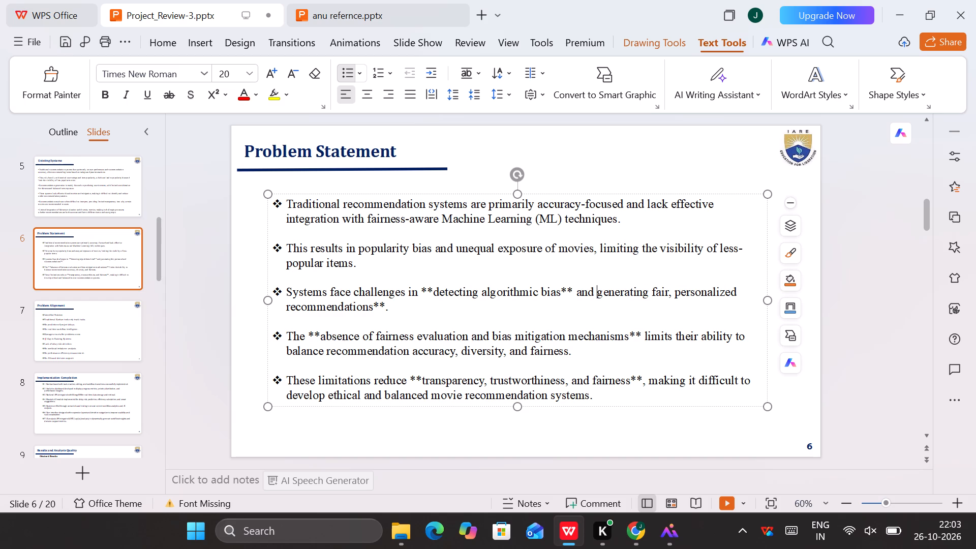
{"action": "left_click", "coordinate": [563, 293]}
{"action": "key", "text": "Delete"}
{"action": "key", "text": "Delete"}
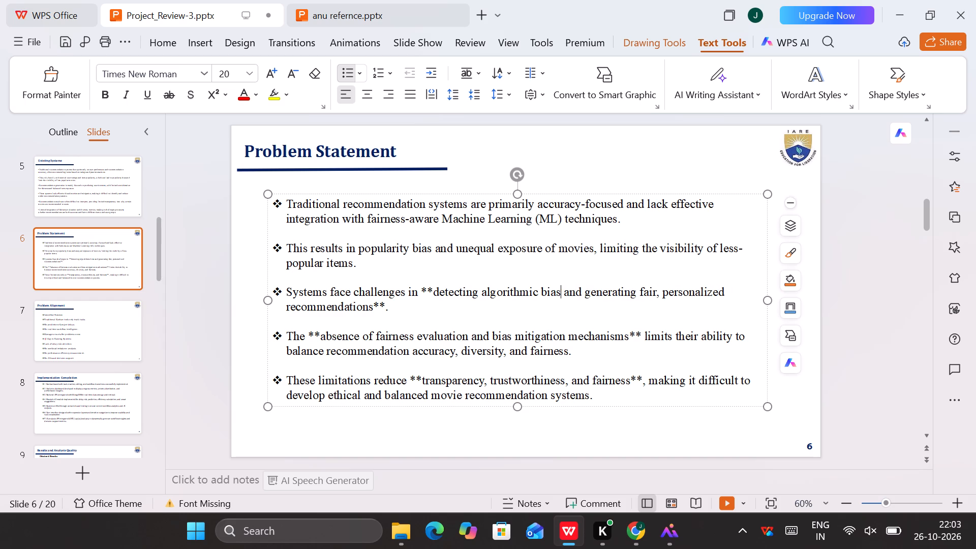
{"action": "left_click", "coordinate": [375, 312]}
{"action": "key", "text": "Delete"}
{"action": "key", "text": "Delete"}
Remove the double asterisks around "absence of fairness evaluation and bias mitigation mechanisms" in the fourth bullet, keeping a space after "The".
{"action": "left_click", "coordinate": [307, 340]}
{"action": "key", "text": "Delete"}
{"action": "key", "text": "Delete"}
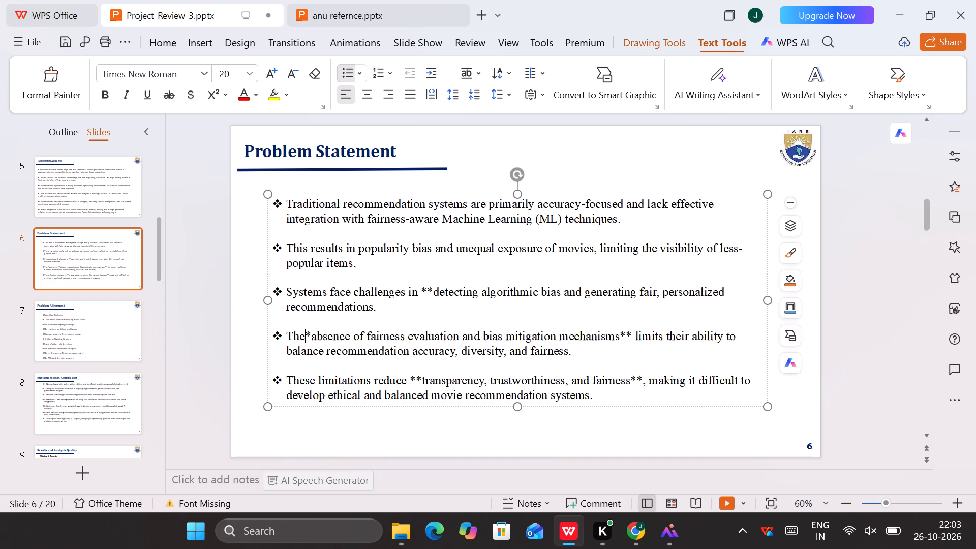
{"action": "key", "text": "Delete"}
{"action": "key", "text": "space"}
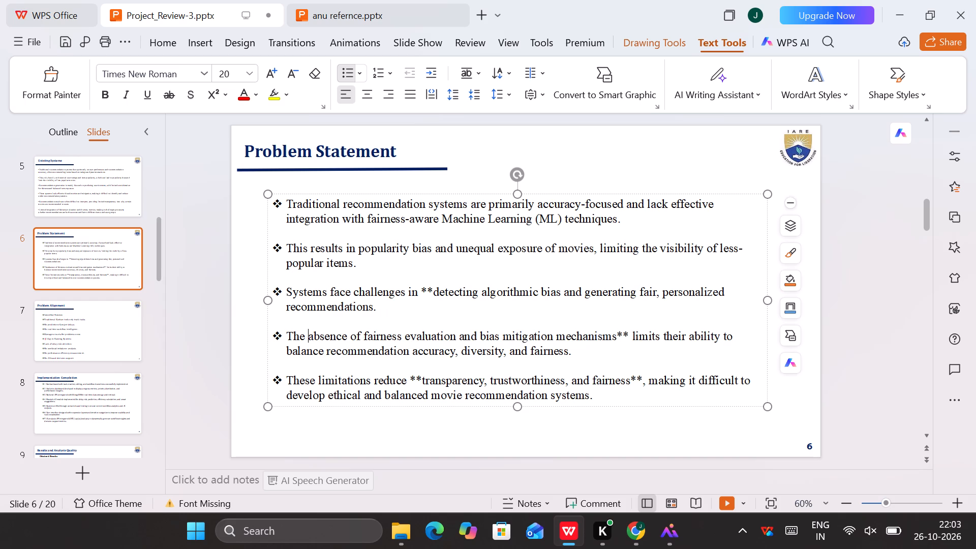
{"action": "left_click", "coordinate": [616, 334]}
{"action": "key", "text": "Delete"}
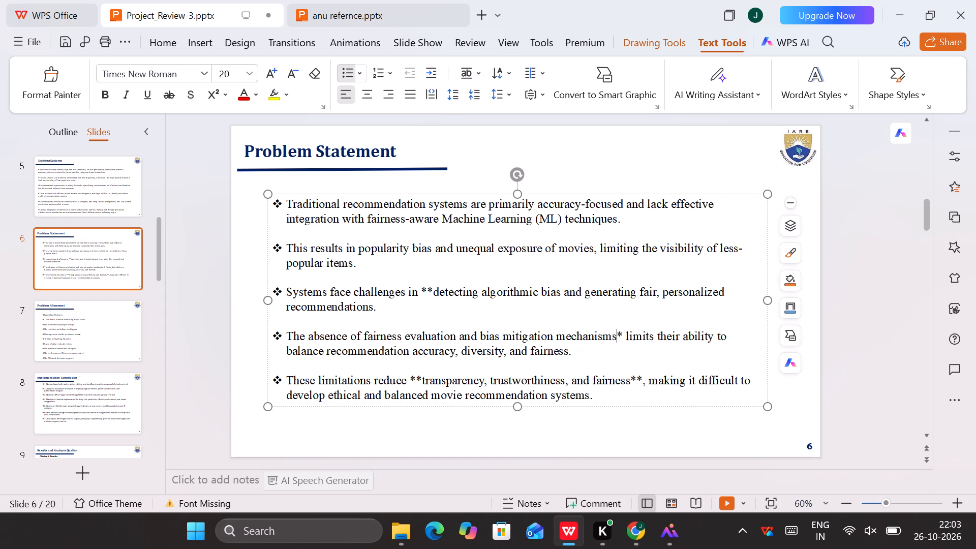
{"action": "key", "text": "Delete"}
Remove the double asterisks around "transparency, trustworthiness, and fairness" in the last Problem Statement bullet.
{"action": "left_click", "coordinate": [409, 378]}
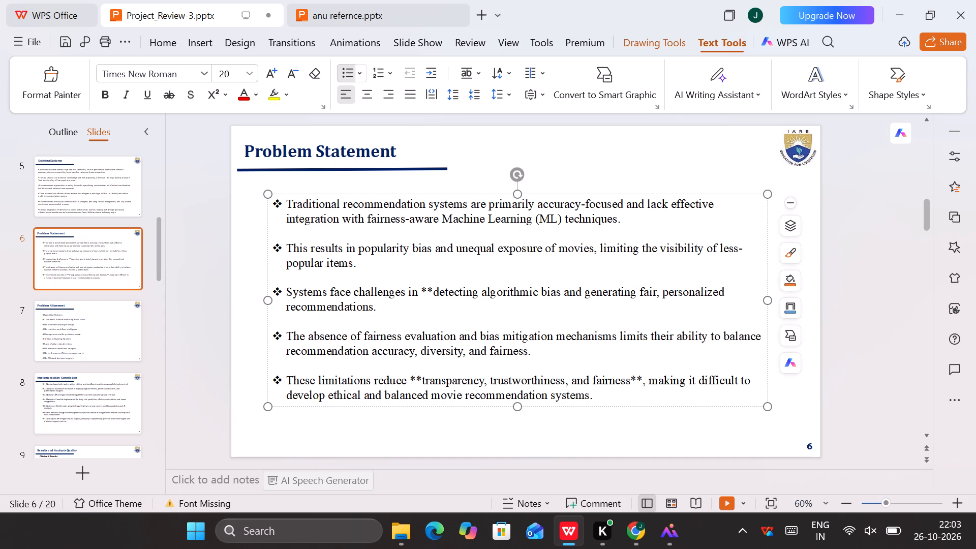
{"action": "key", "text": "Delete"}
{"action": "key", "text": "Delete"}
{"action": "left_click", "coordinate": [621, 381]}
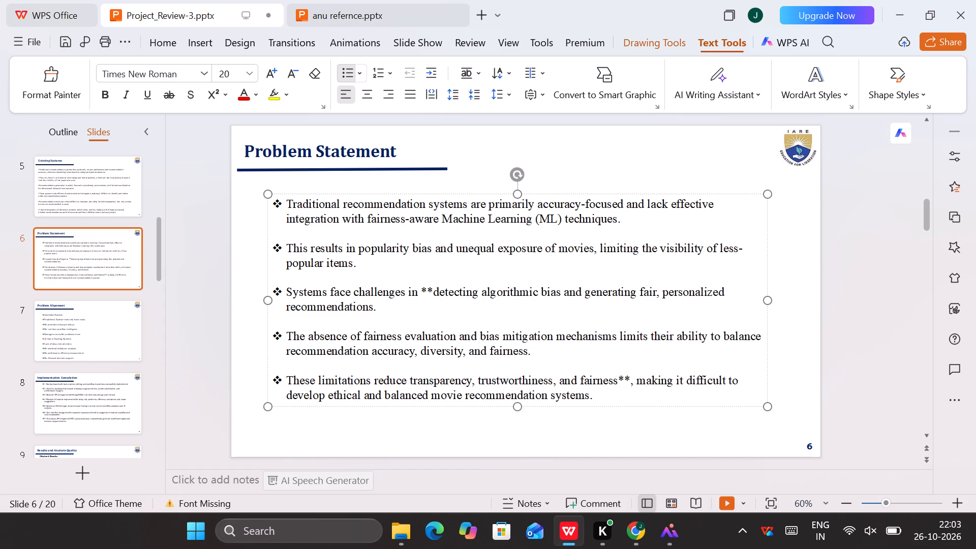
{"action": "key", "text": "Left"}
{"action": "key", "text": "Delete"}
{"action": "key", "text": "Delete"}
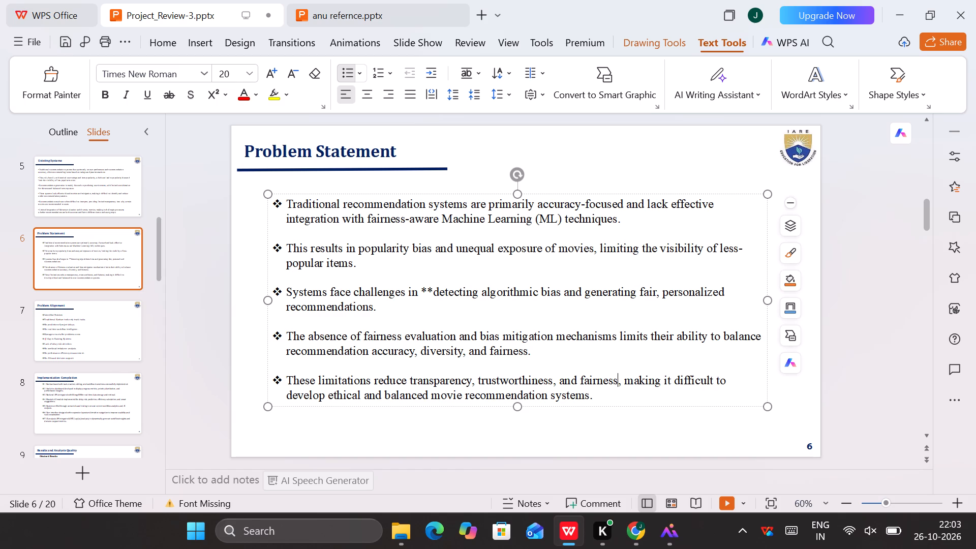
Remove the remaining double asterisks before "detecting algorithmic bias" in the third Problem Statement bullet.
{"action": "left_click", "coordinate": [425, 290]}
{"action": "key", "text": "Left"}
{"action": "key", "text": "Delete"}
{"action": "key", "text": "Delete"}
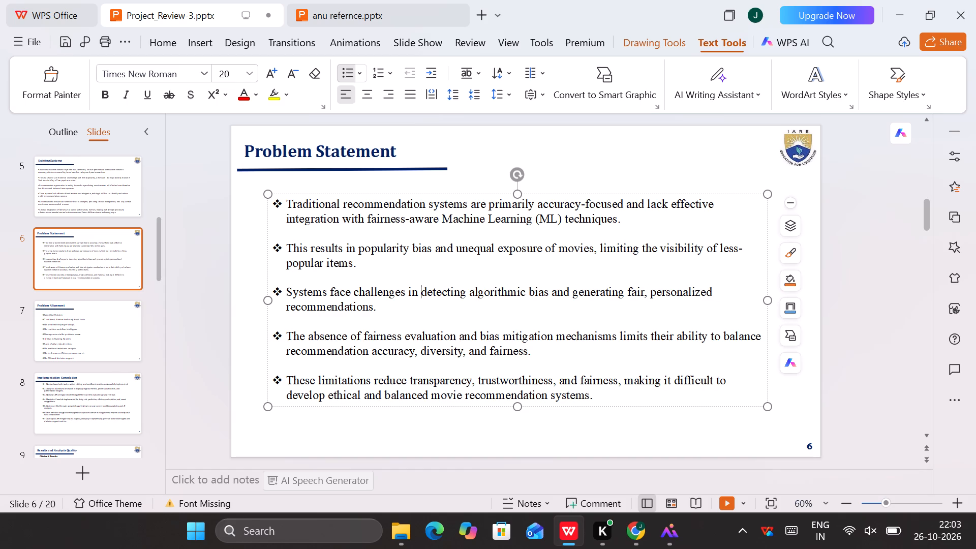
Save the Project_Review-3.pptx presentation.
{"action": "key", "text": "ctrl+s"}
Copy all the body text of the Problem Alignment slide, and check the same slide in anu refernce.pptx.
{"action": "left_click", "coordinate": [96, 307]}
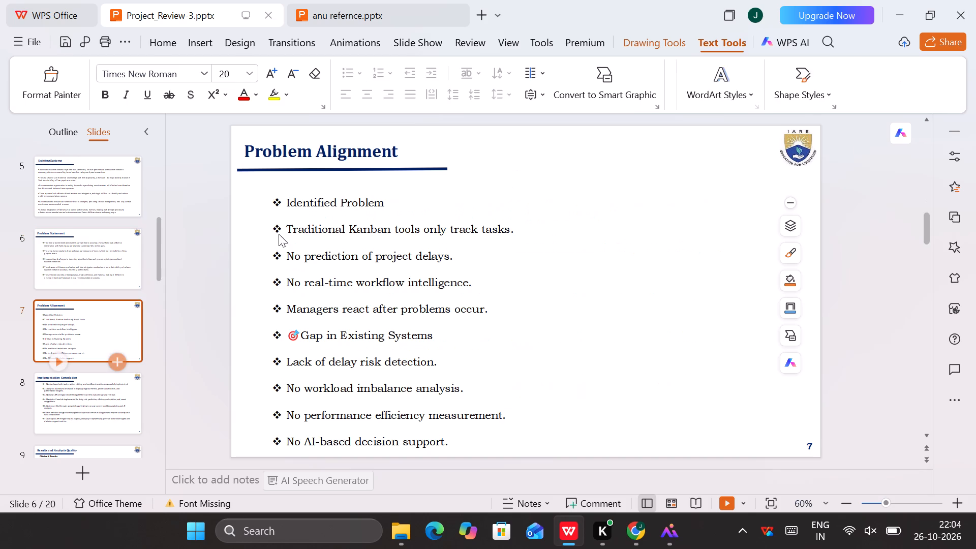
{"action": "left_click", "coordinate": [373, 263]}
{"action": "key", "text": "ctrl+a"}
{"action": "key", "text": "ctrl+c"}
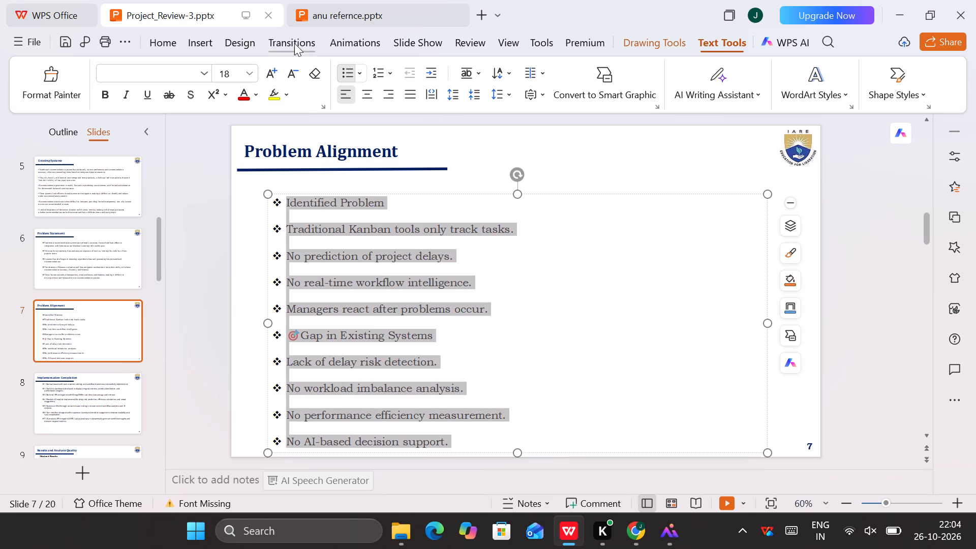
{"action": "left_click", "coordinate": [317, 0]}
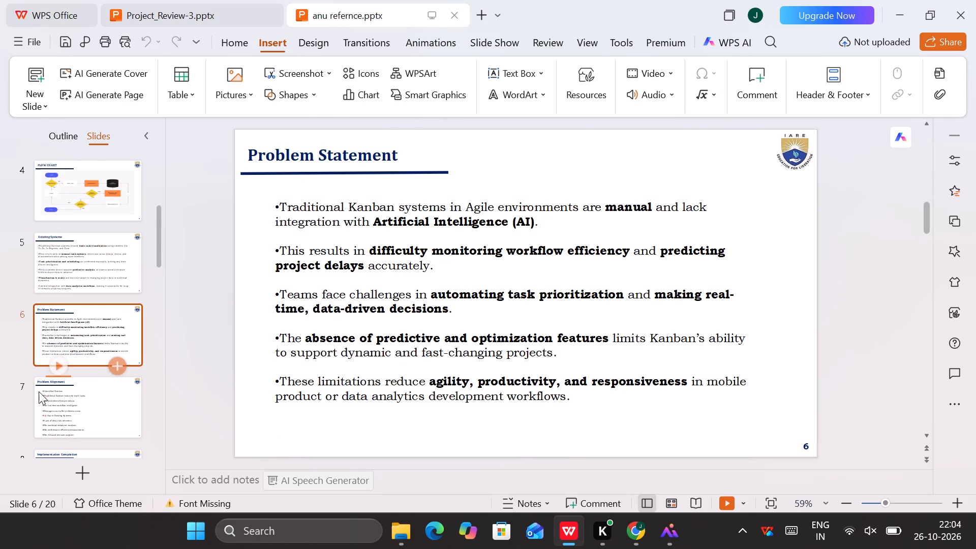
{"action": "left_click", "coordinate": [39, 391]}
{"action": "left_click", "coordinate": [102, 0]}
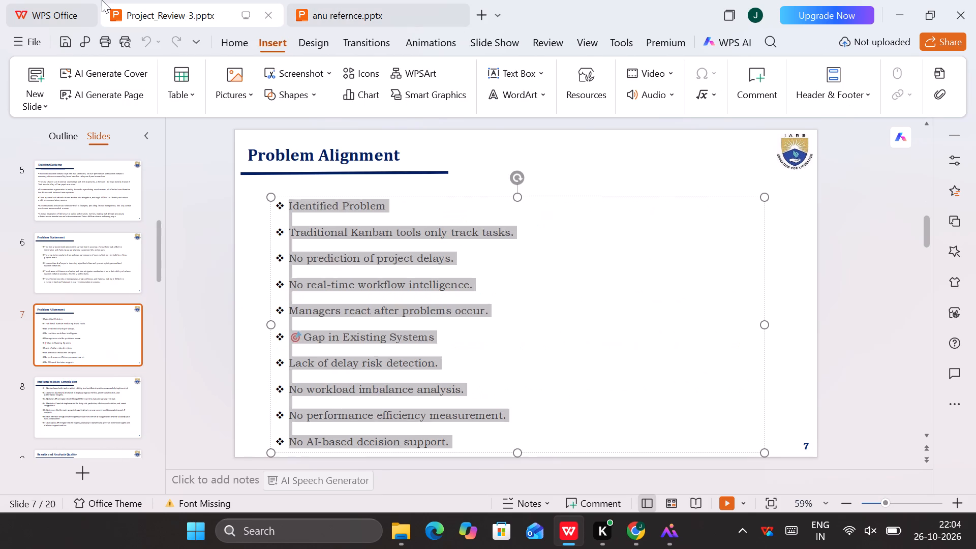
{"action": "left_click", "coordinate": [190, 5]}
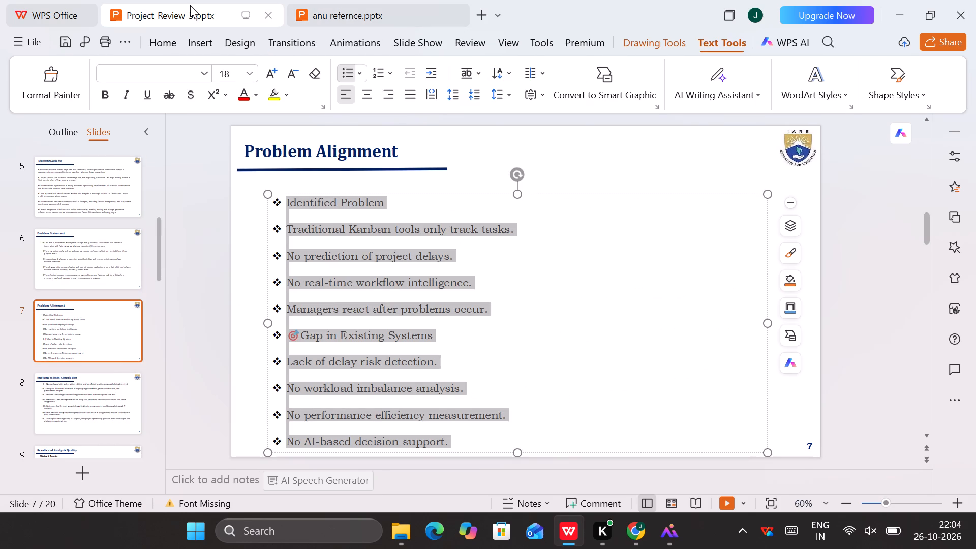
{"action": "left_click", "coordinate": [759, 398]}
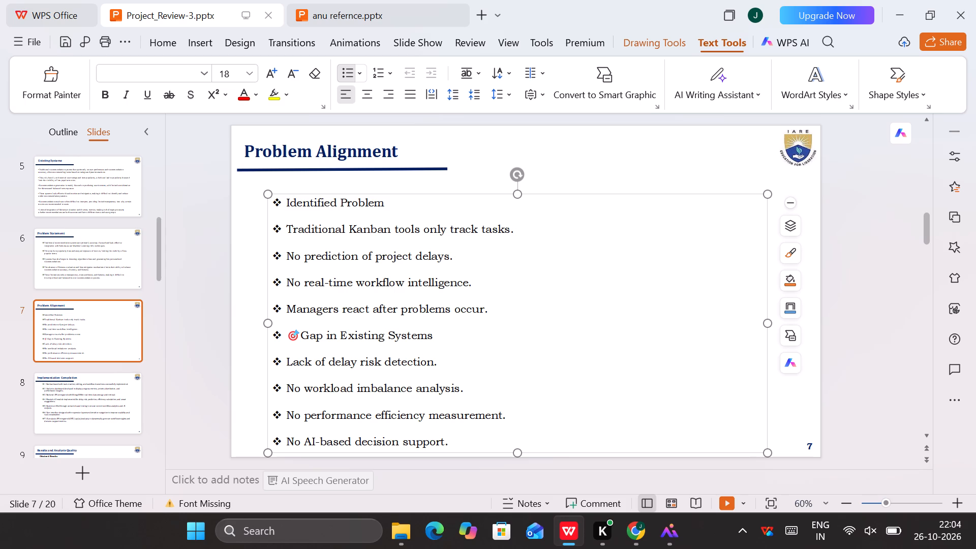
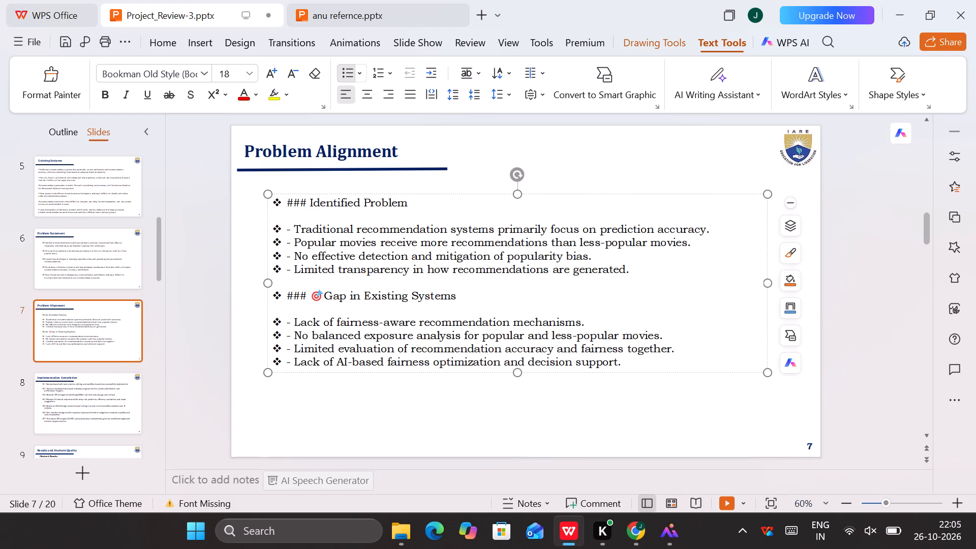
{"action": "key", "text": "alt+Tab"}
{"action": "key", "text": "alt+Tab"}
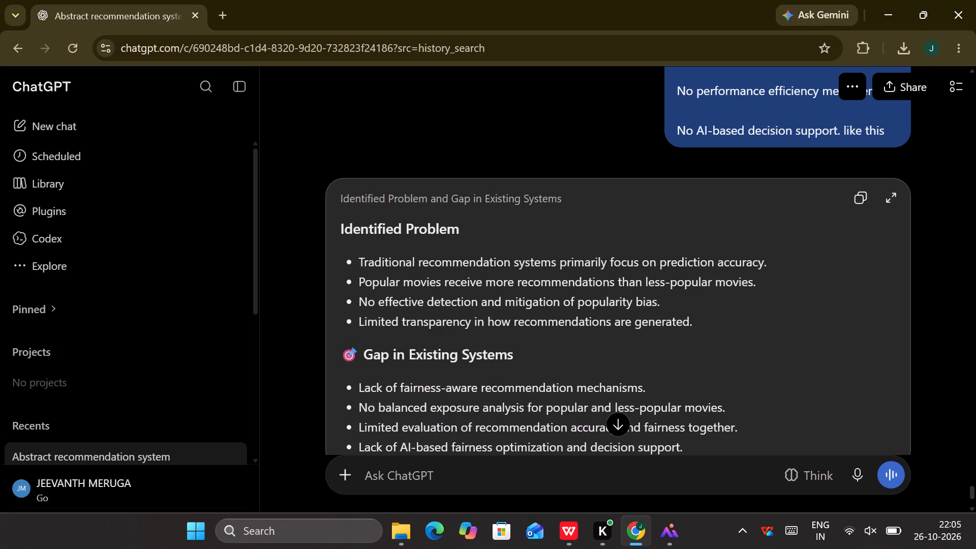
Set the font of all body text on the Problem Alignment slide to Times New Roman.
{"action": "left_click", "coordinate": [303, 205]}
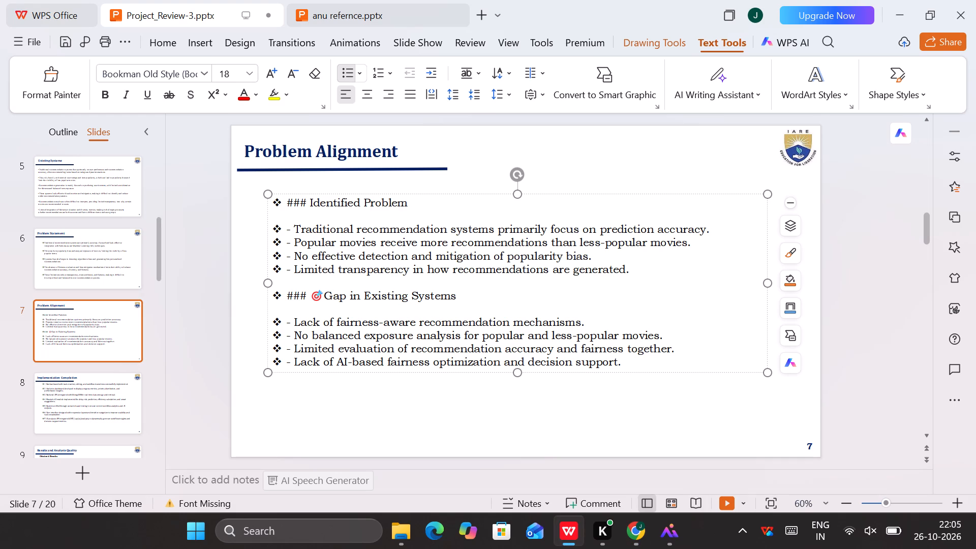
{"action": "left_click", "coordinate": [171, 75]}
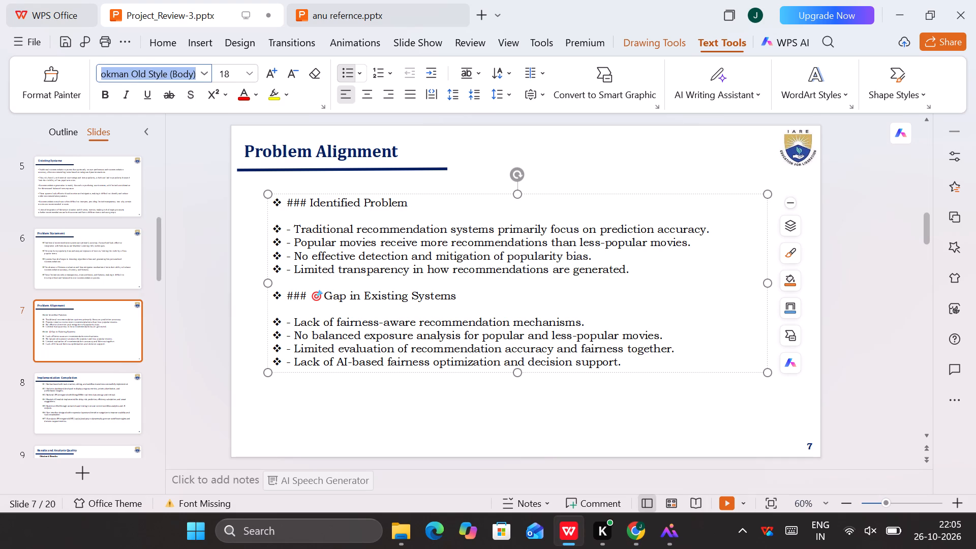
{"action": "left_click", "coordinate": [381, 290]}
{"action": "key", "text": "ctrl+a"}
{"action": "left_click", "coordinate": [175, 76]}
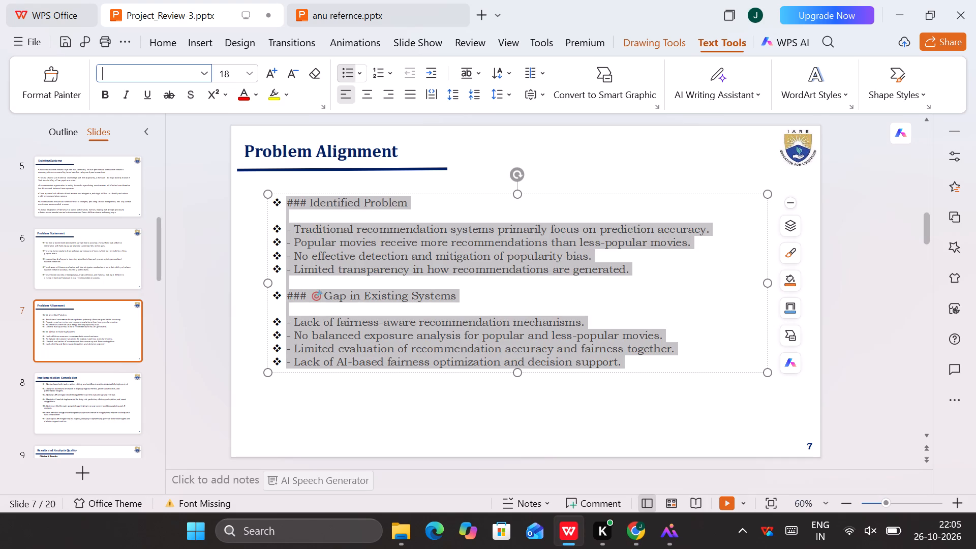
{"action": "type", "text": "time"}
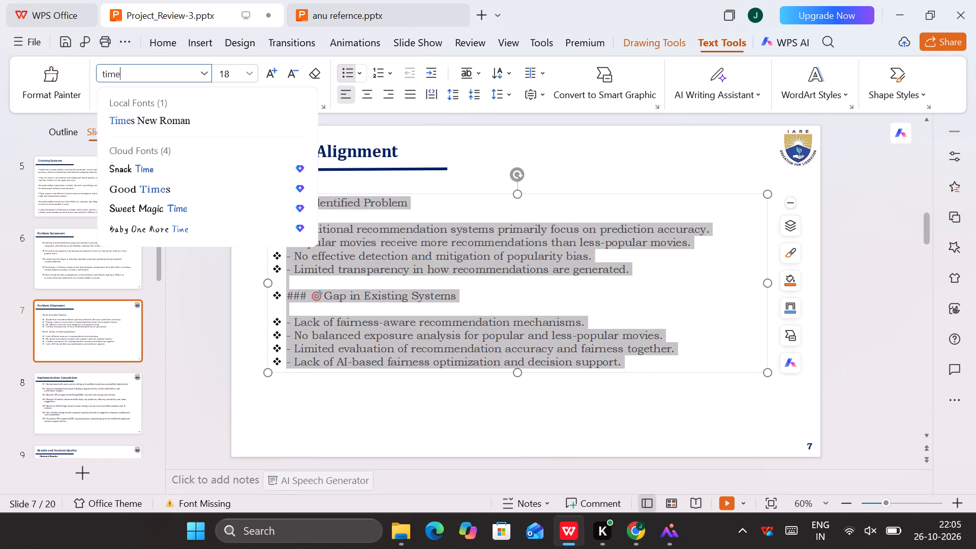
{"action": "key", "text": "Down"}
{"action": "key", "text": "Return"}
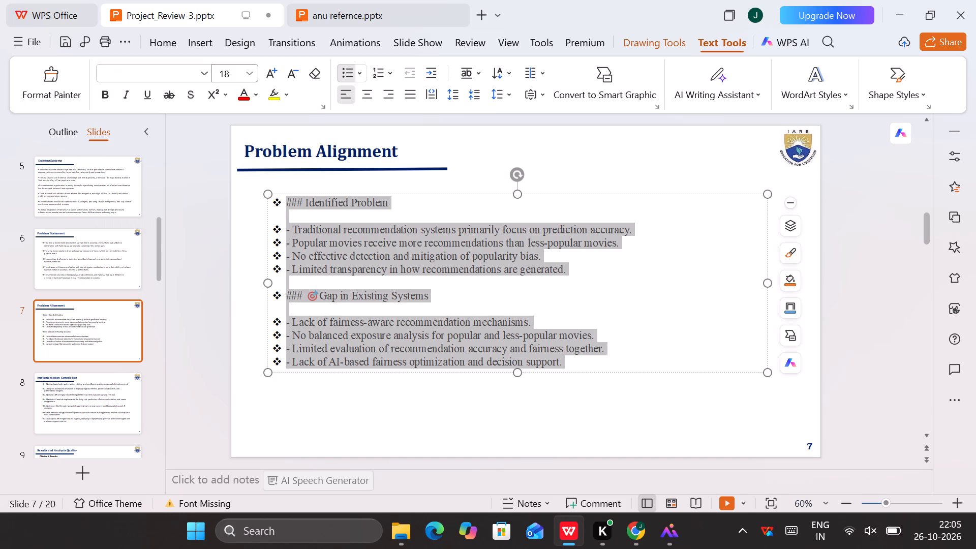
Set the Problem Alignment body text to font size 20 and reapply Times New Roman to it.
{"action": "left_click", "coordinate": [235, 72]}
{"action": "key", "text": "BackSpace"}
{"action": "type", "text": "20\\"}
{"action": "key", "text": "BackSpace"}
{"action": "key", "text": "Return"}
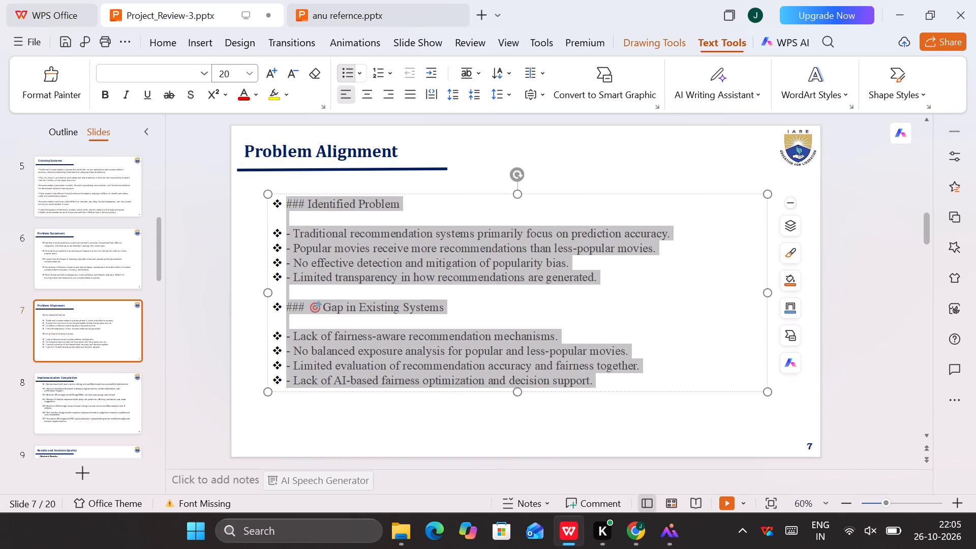
{"action": "left_click", "coordinate": [184, 76]}
{"action": "type", "text": "tim"}
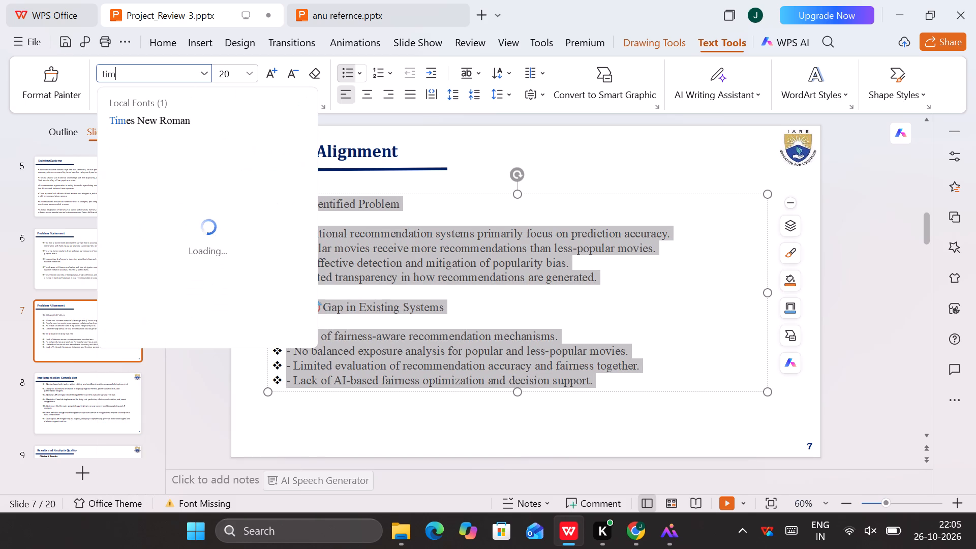
{"action": "key", "text": "Down"}
{"action": "key", "text": "Return"}
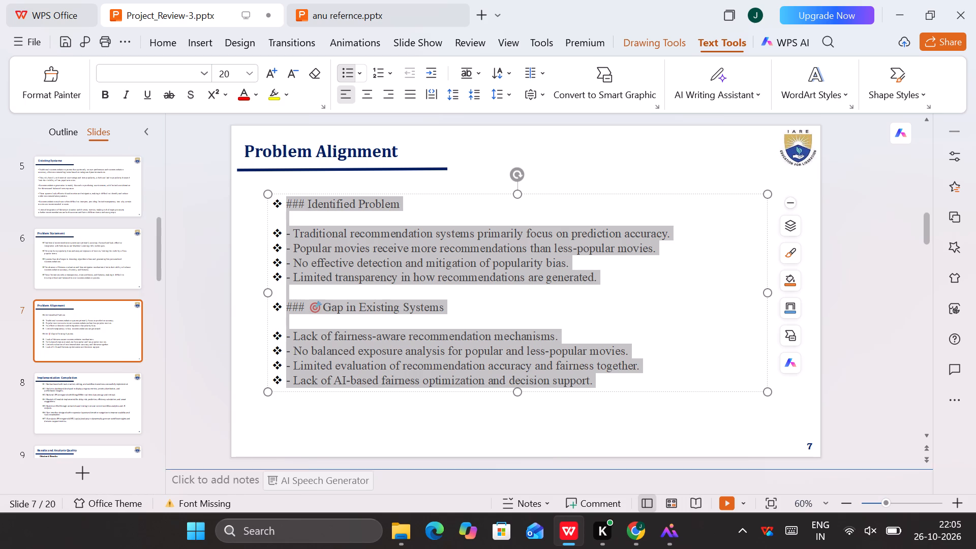
Check the presentation for missing fonts and return to the Problem Alignment text.
{"action": "left_click", "coordinate": [211, 499]}
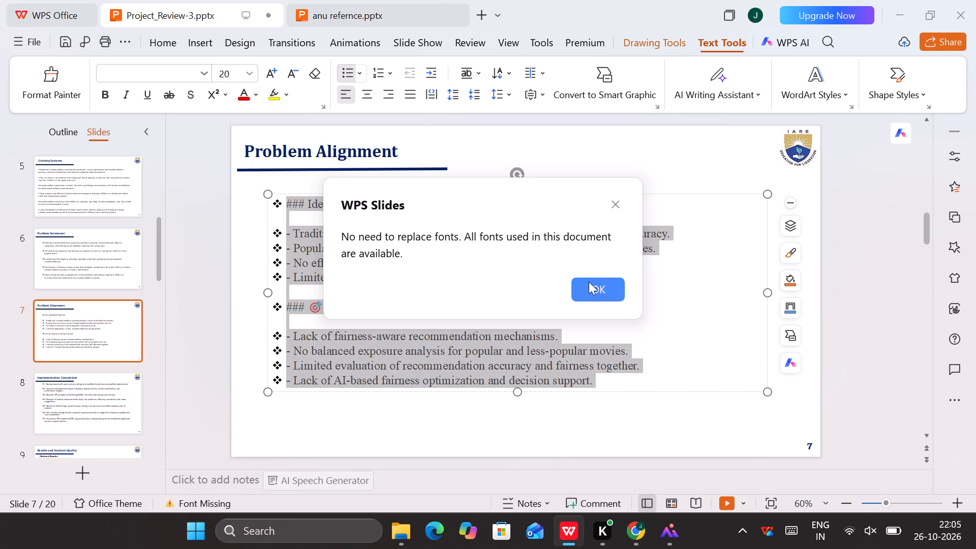
{"action": "left_click", "coordinate": [599, 284]}
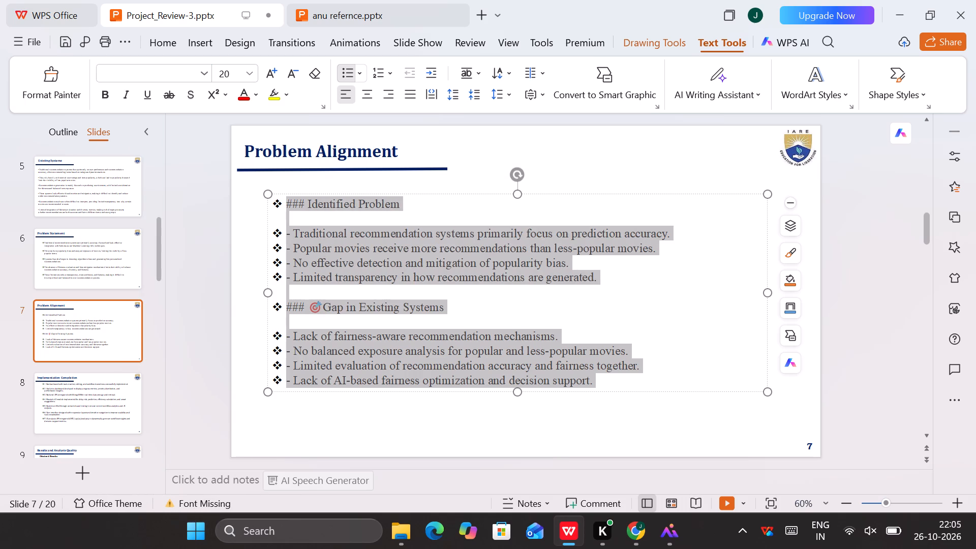
{"action": "left_click", "coordinate": [330, 204]}
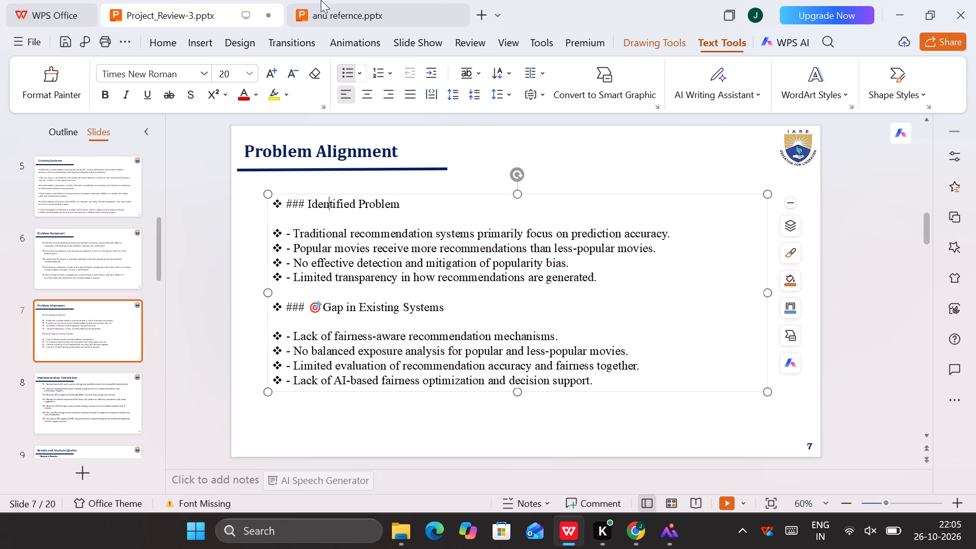
{"action": "left_click", "coordinate": [321, 0]}
{"action": "left_click", "coordinate": [236, 0]}
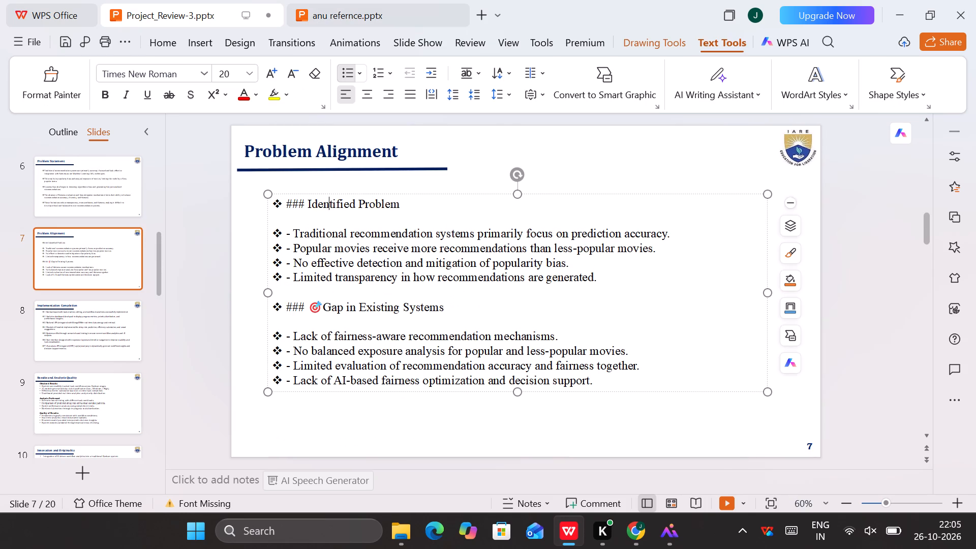
Delete the ### marker in front of the Identified Problem heading.
{"action": "left_click", "coordinate": [310, 203]}
{"action": "key", "text": "Left"}
{"action": "key", "text": "BackSpace"}
{"action": "key", "text": "BackSpace"}
{"action": "key", "text": "BackSpace"}
{"action": "key", "text": "BackSpace"}
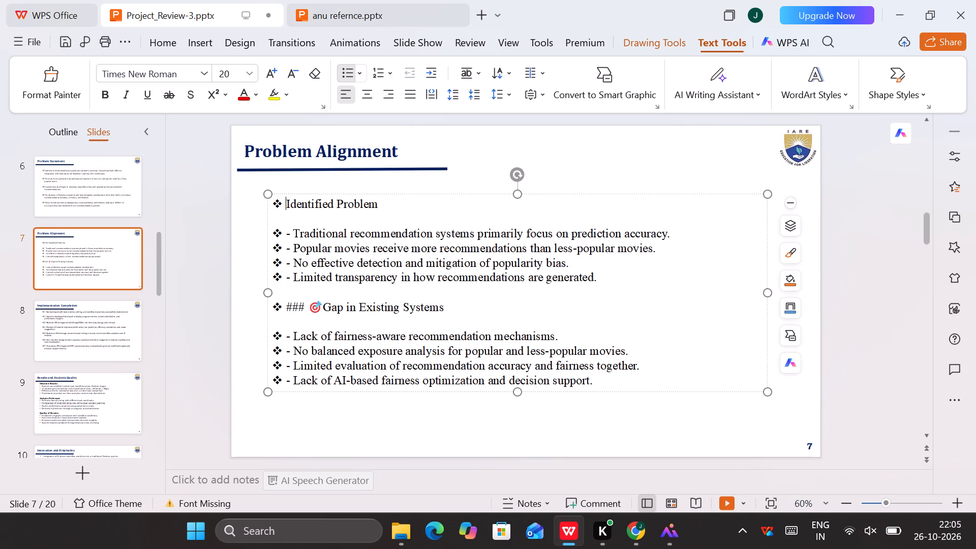
Remove the leading hyphens from the four bullets under Identified Problem, keeping their bullet symbols.
{"action": "left_click", "coordinate": [294, 237]}
{"action": "key", "text": "BackSpace"}
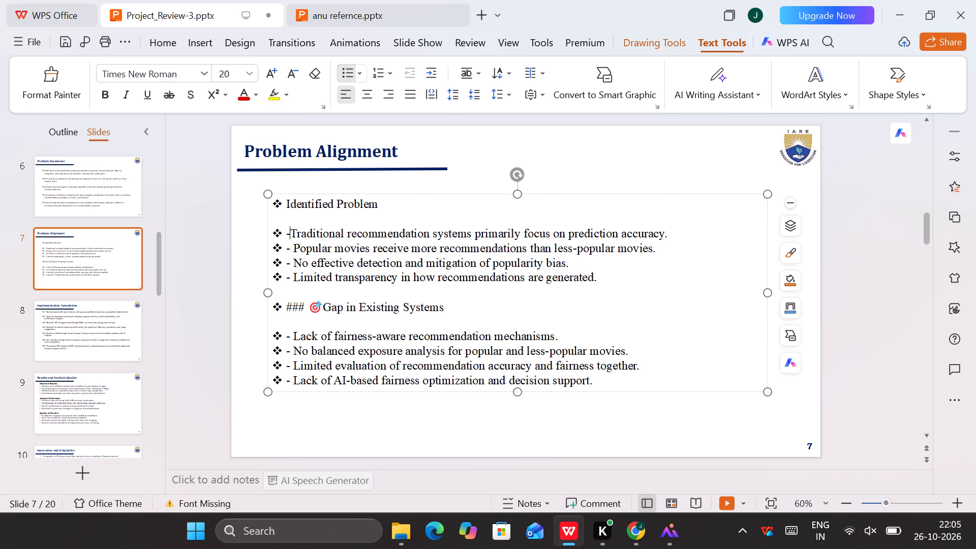
{"action": "key", "text": "BackSpace"}
{"action": "key", "text": "Down"}
{"action": "key", "text": "BackSpace"}
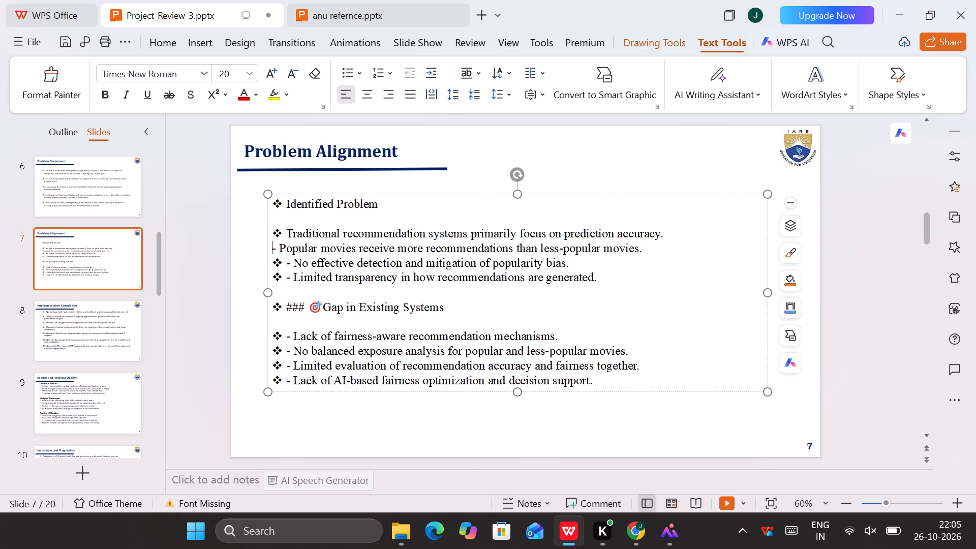
{"action": "key", "text": "ctrl+z"}
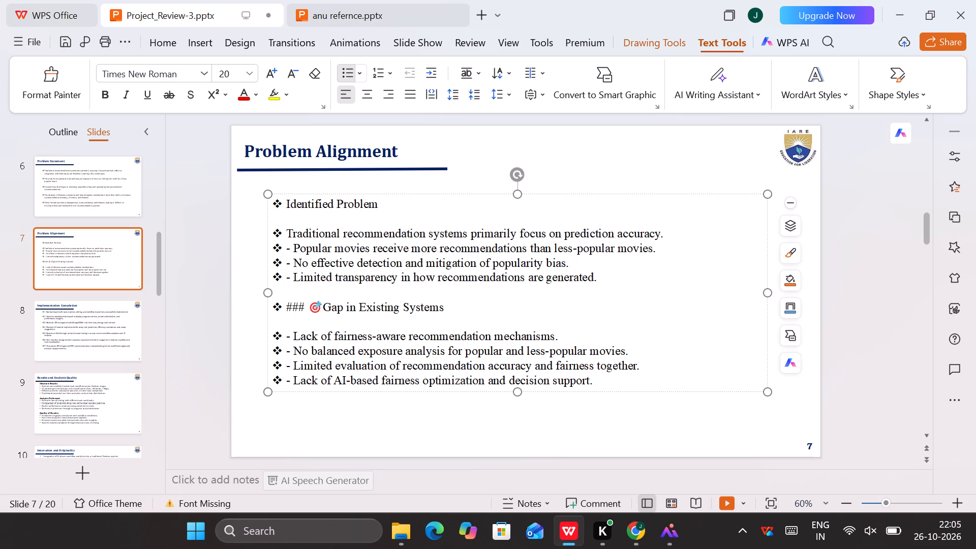
{"action": "key", "text": "Right"}
{"action": "key", "text": "BackSpace"}
{"action": "key", "text": "Down"}
{"action": "key", "text": "Right"}
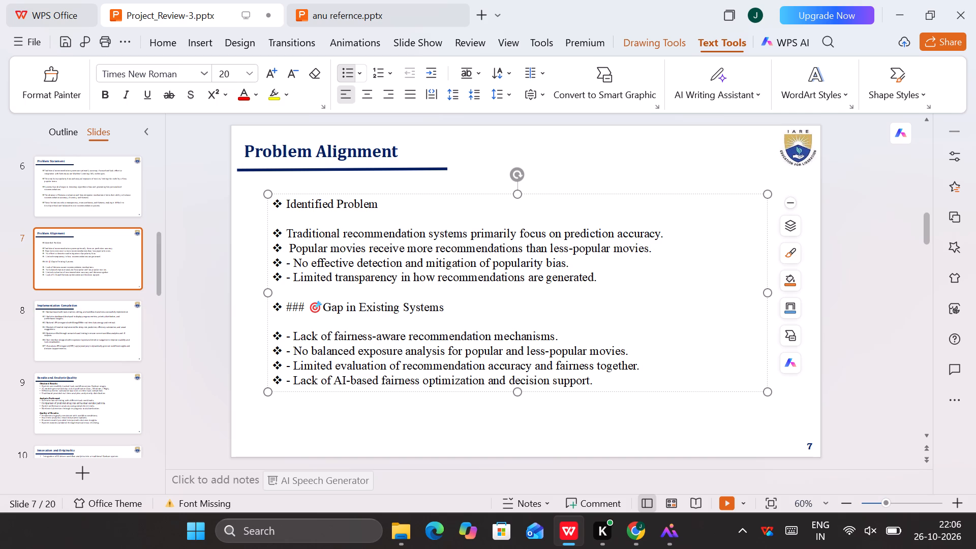
{"action": "key", "text": "BackSpace"}
{"action": "key", "text": "Up"}
{"action": "key", "text": "Down"}
{"action": "key", "text": "Down"}
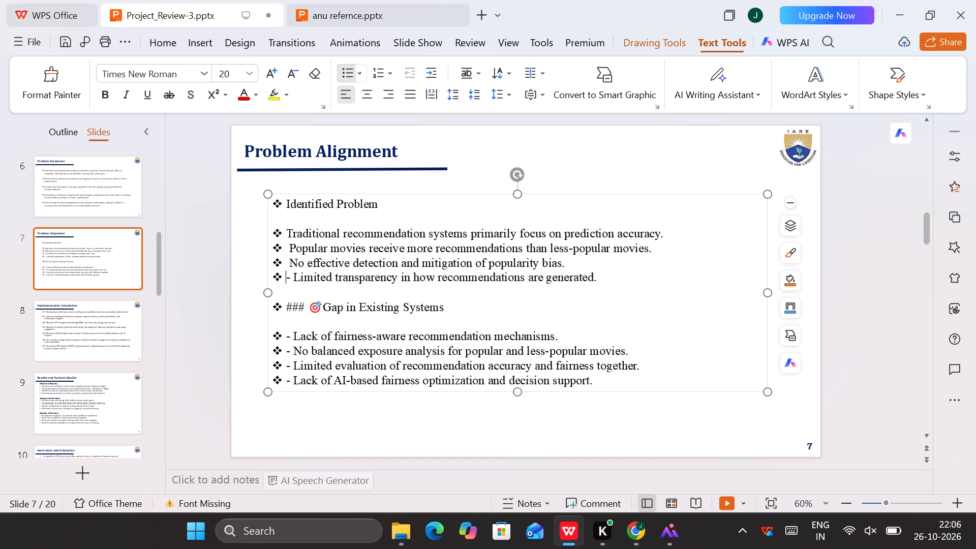
{"action": "key", "text": "Right"}
{"action": "key", "text": "BackSpace"}
Delete the ### marker in front of the Gap in Existing Systems heading.
{"action": "key", "text": "Down"}
{"action": "key", "text": "Down"}
{"action": "key", "text": "Right"}
{"action": "key", "text": "Right"}
{"action": "key", "text": "Right"}
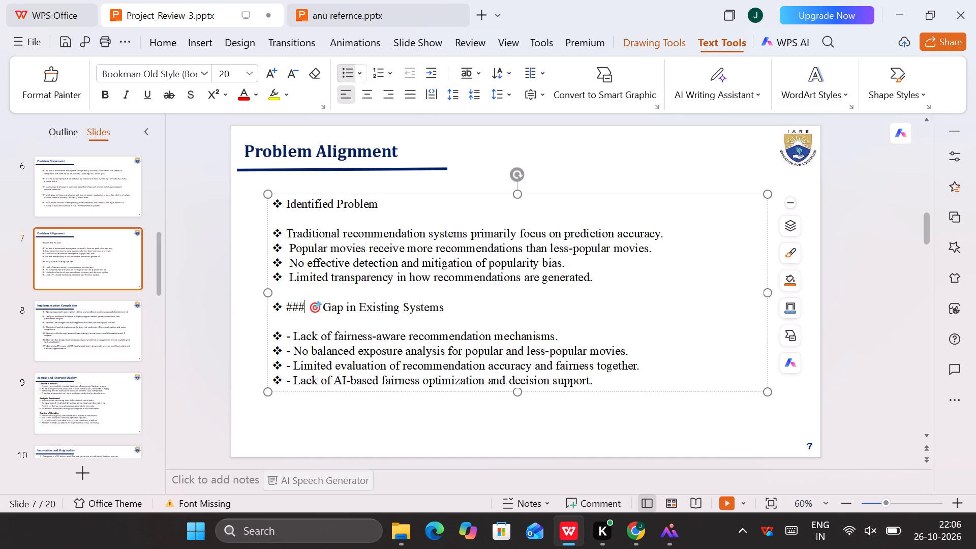
{"action": "key", "text": "BackSpace"}
{"action": "key", "text": "BackSpace"}
{"action": "key", "text": "BackSpace"}
Remove the leading hyphens from the four bullets under Gap in Existing Systems.
{"action": "key", "text": "Down"}
{"action": "key", "text": "Down"}
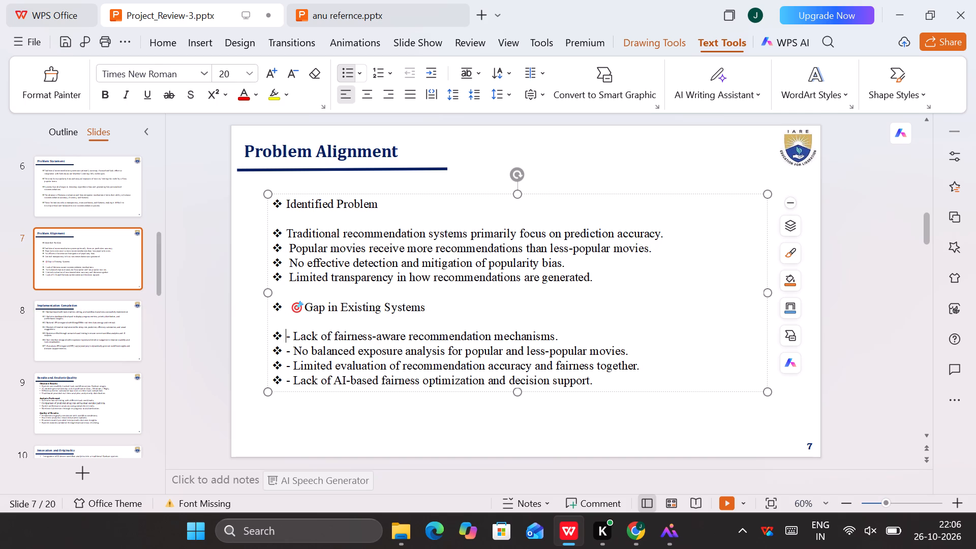
{"action": "key", "text": "Up"}
{"action": "key", "text": "Up"}
{"action": "key", "text": "Down"}
{"action": "key", "text": "Down"}
{"action": "key", "text": "Down"}
{"action": "key", "text": "Right"}
{"action": "key", "text": "Up"}
{"action": "key", "text": "BackSpace"}
{"action": "key", "text": "Down"}
{"action": "key", "text": "Right"}
{"action": "key", "text": "BackSpace"}
{"action": "key", "text": "Down"}
{"action": "key", "text": "Right"}
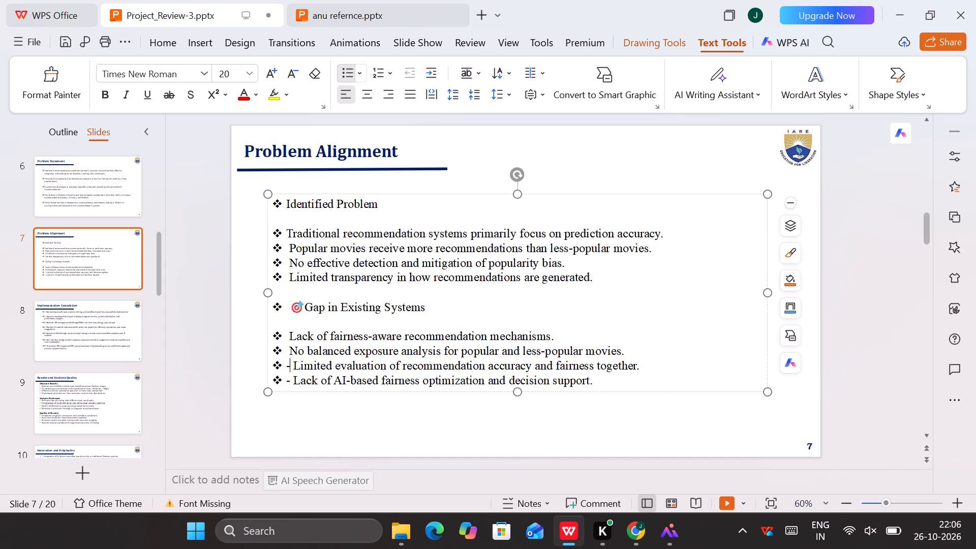
{"action": "key", "text": "BackSpace"}
{"action": "key", "text": "Down"}
{"action": "key", "text": "Right"}
{"action": "key", "text": "BackSpace"}
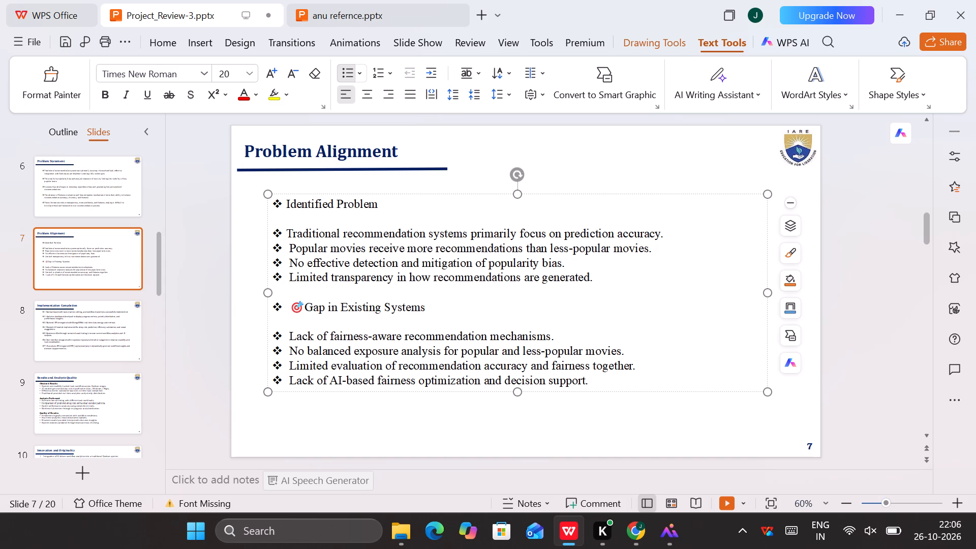
Save the Project_Review-3.pptx presentation.
{"action": "key", "text": "ctrl+s"}
Go to the Implementation Completion slide and copy all of its body text.
{"action": "left_click", "coordinate": [61, 337]}
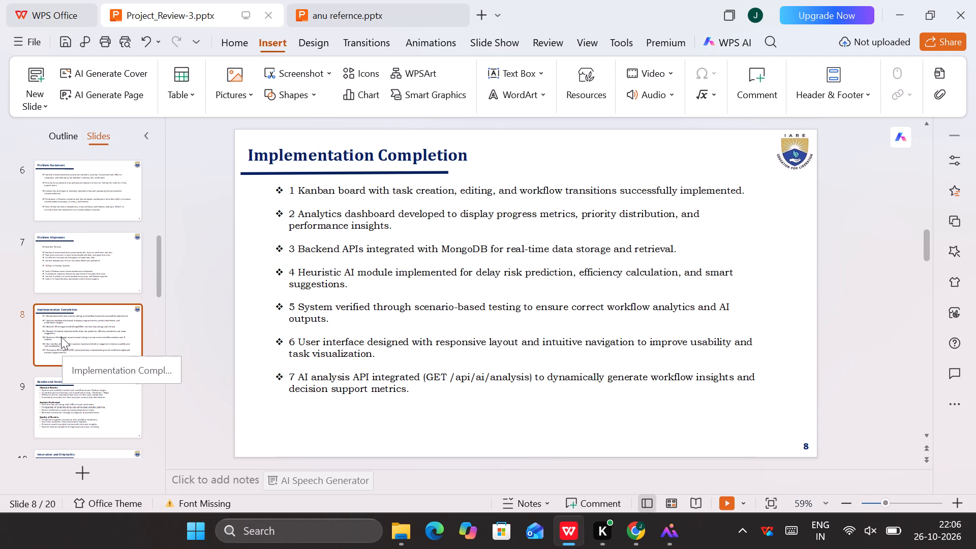
{"action": "left_click", "coordinate": [73, 292]}
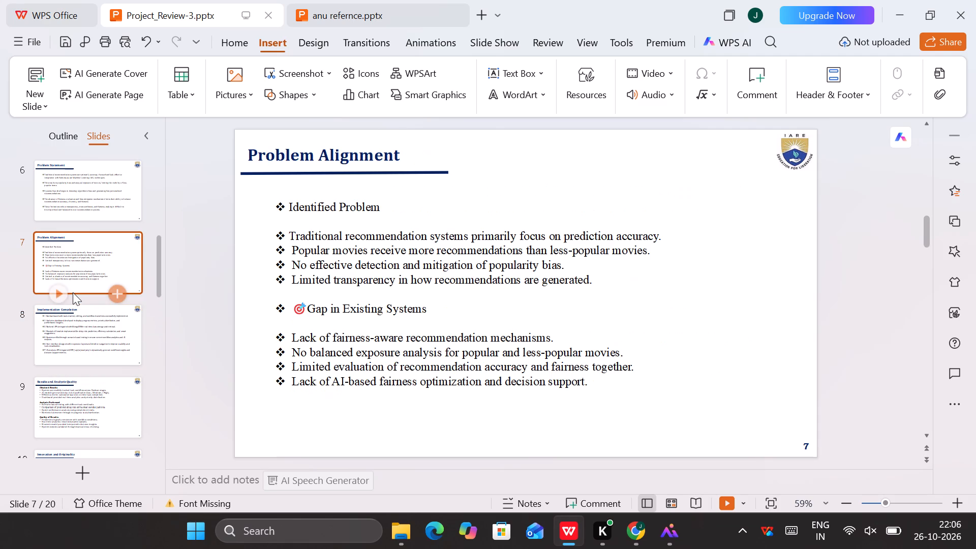
{"action": "left_click", "coordinate": [101, 342]}
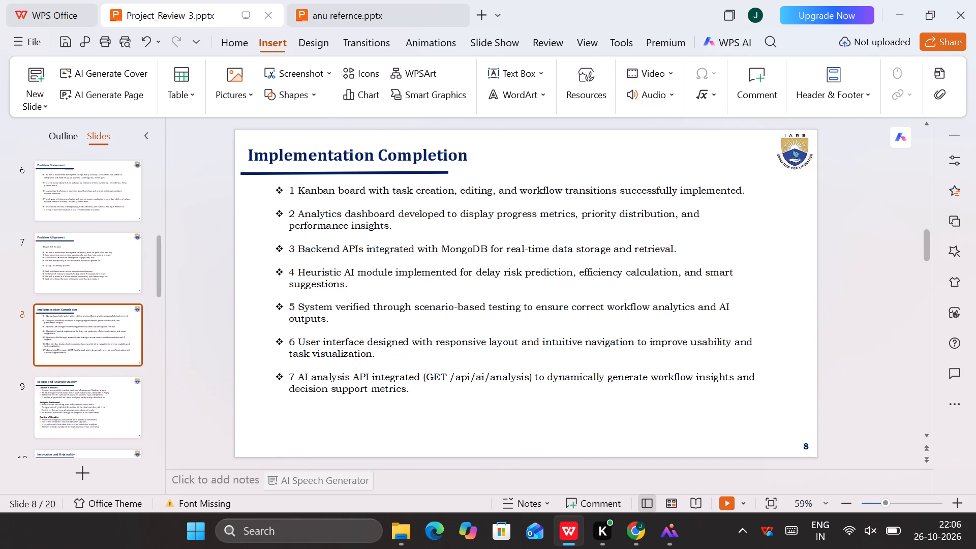
{"action": "left_click", "coordinate": [468, 282]}
{"action": "key", "text": "ctrl+a"}
{"action": "key", "text": "ctrl+c"}
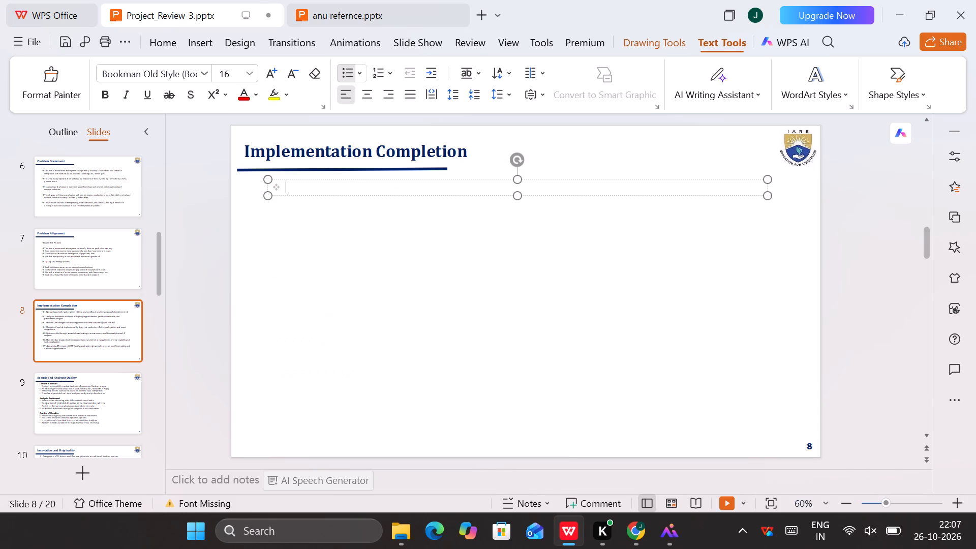
{"action": "key", "text": "ctrl+v"}
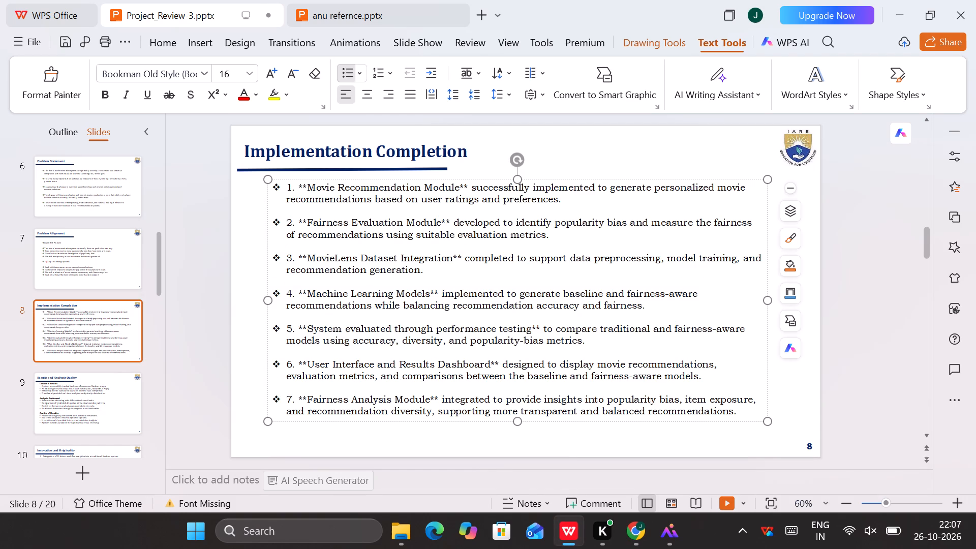
Remove the double asterisks around "Movie Recommendation Module" in item 1.
{"action": "left_click", "coordinate": [306, 185]}
{"action": "key", "text": "BackSpace"}
{"action": "key", "text": "BackSpace"}
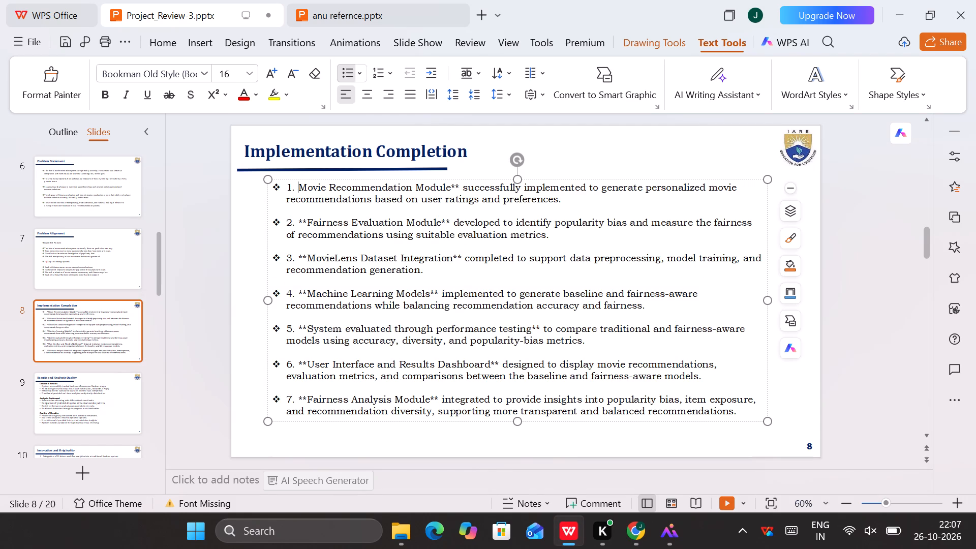
{"action": "left_click", "coordinate": [458, 182]}
{"action": "key", "text": "BackSpace"}
{"action": "key", "text": "BackSpace"}
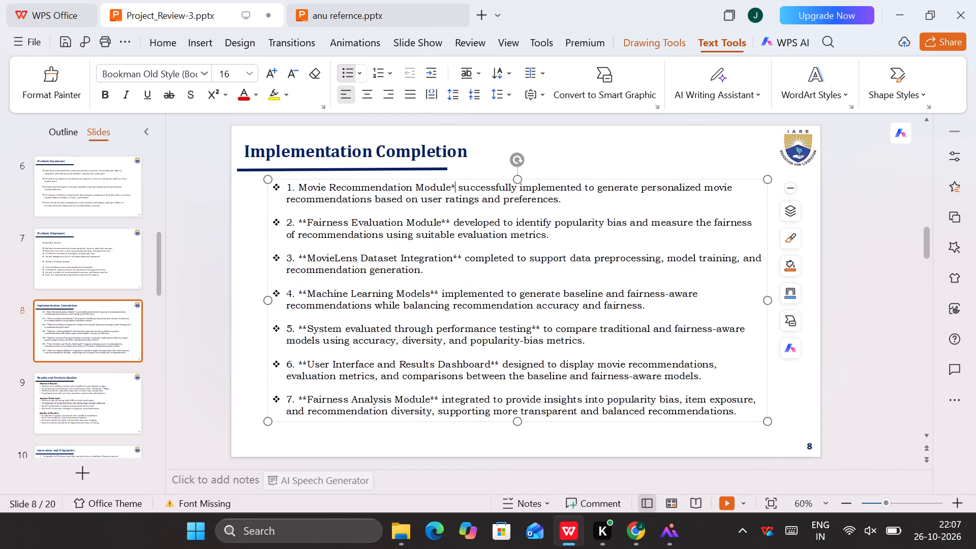
{"action": "key", "text": "BackSpace"}
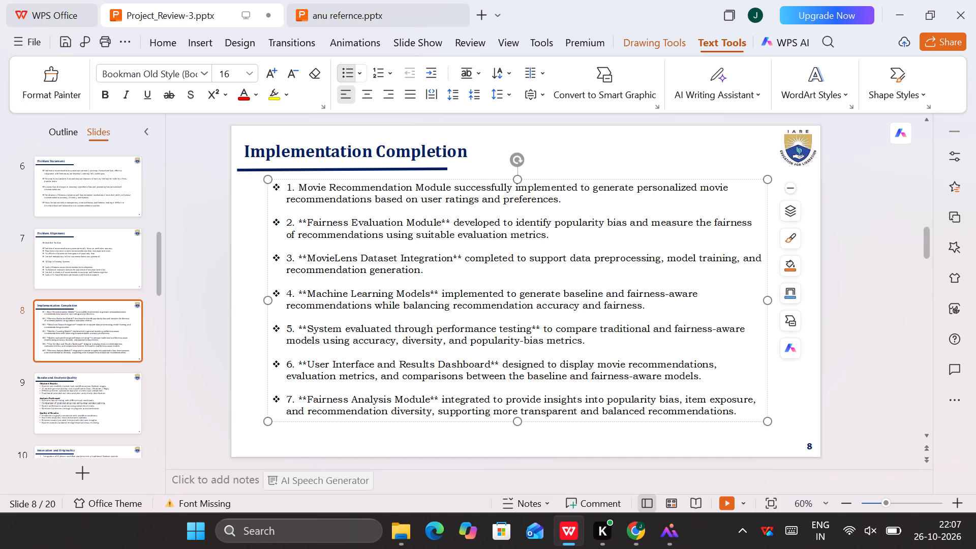
Make the lead phrases Movie Recommendation Module, Fairness Evaluation Module and MovieLens Dataset Integration bold in items 1 to 3.
{"action": "left_click_drag", "start_coordinate": [297, 191], "coordinate": [454, 187]}
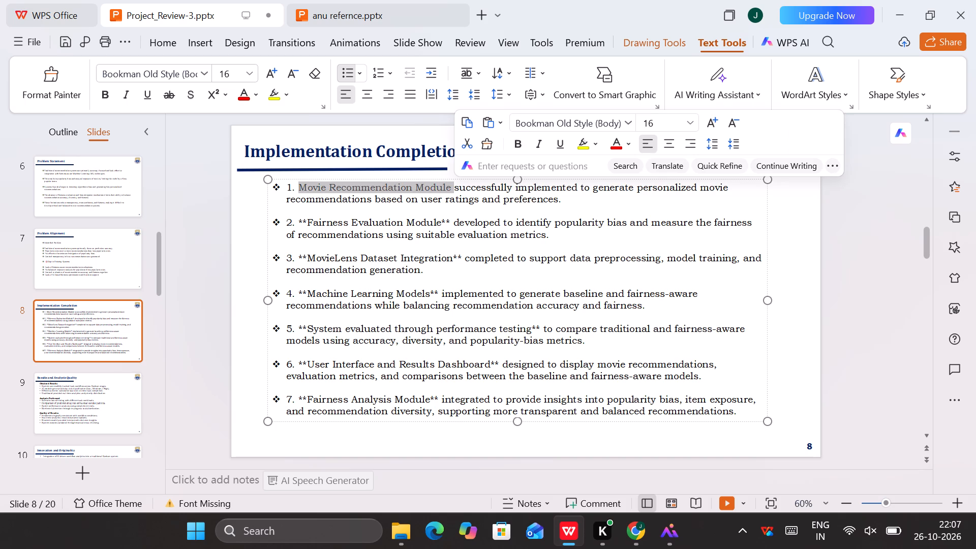
{"action": "left_click", "coordinate": [518, 140]}
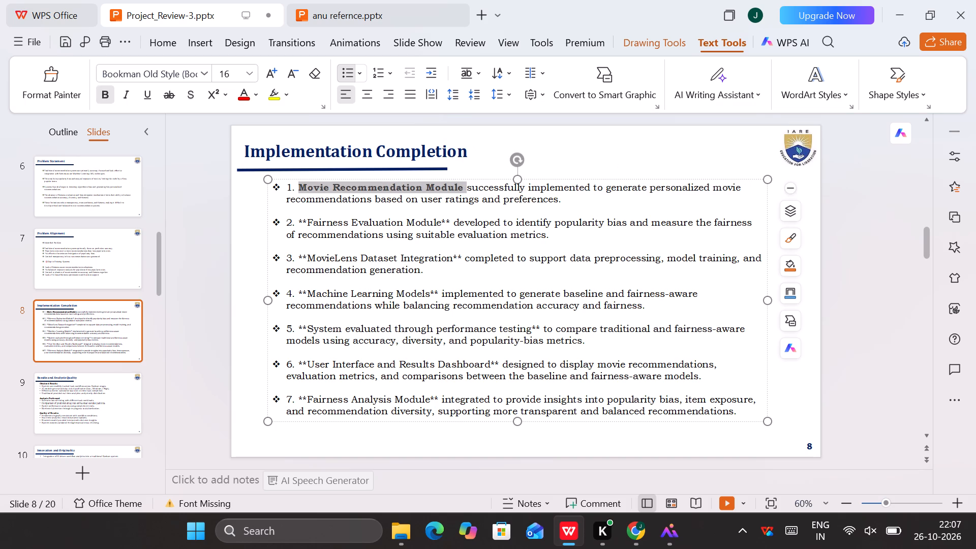
{"action": "left_click_drag", "start_coordinate": [307, 222], "coordinate": [463, 240]}
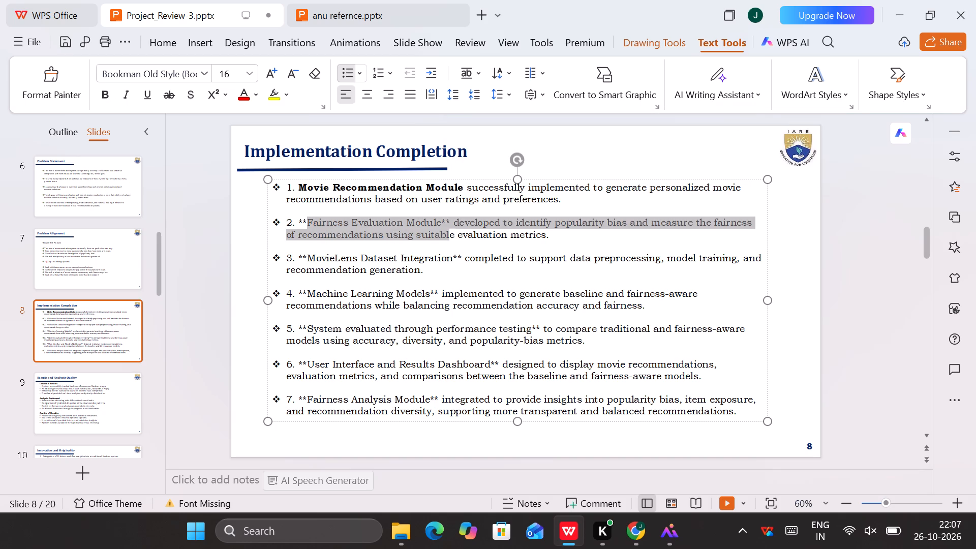
{"action": "left_click_drag", "start_coordinate": [463, 240], "coordinate": [442, 225]}
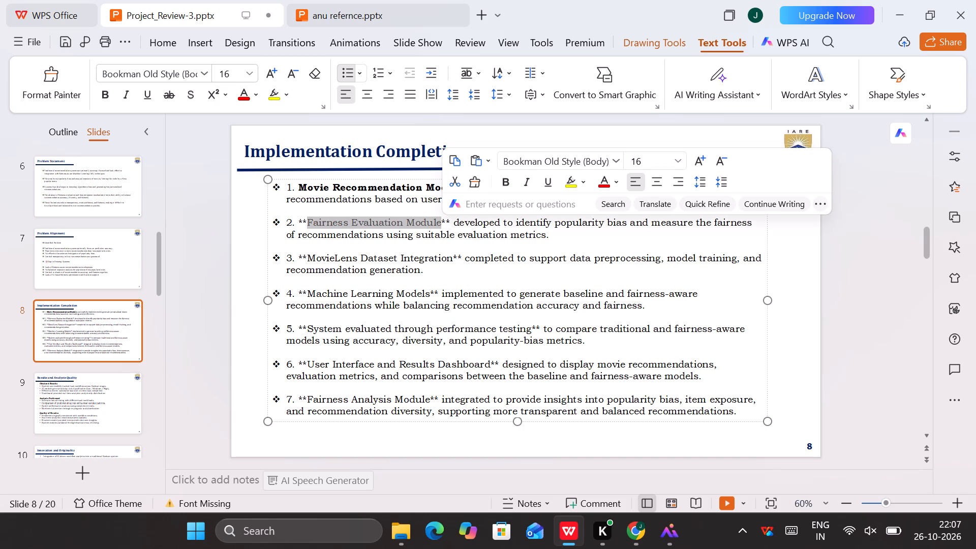
{"action": "left_click", "coordinate": [507, 184]}
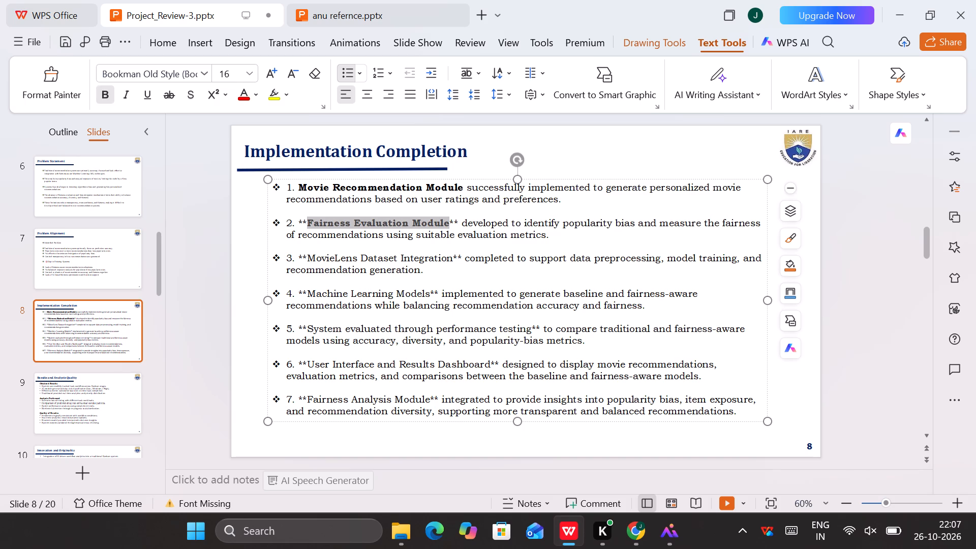
{"action": "left_click_drag", "start_coordinate": [307, 261], "coordinate": [456, 261]}
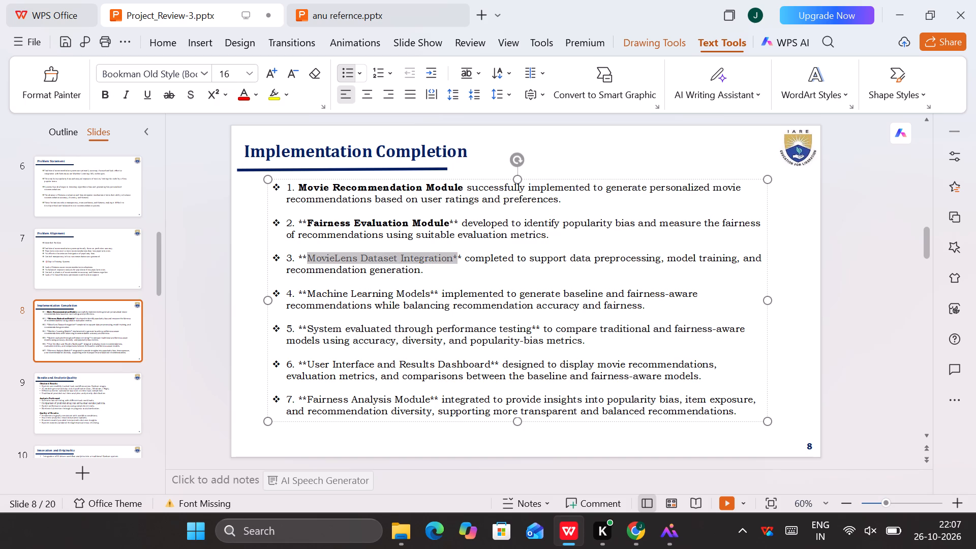
{"action": "left_click_drag", "start_coordinate": [456, 261], "coordinate": [453, 261]}
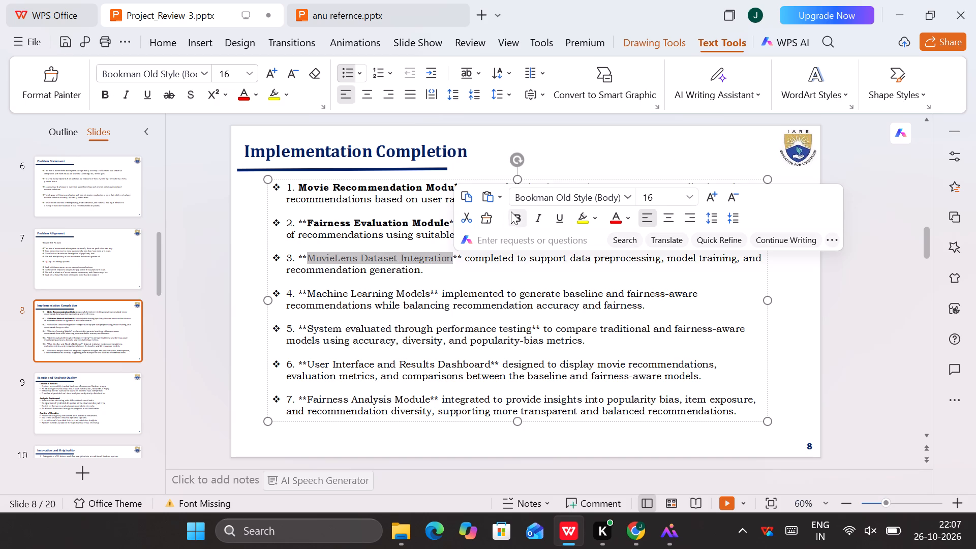
{"action": "left_click", "coordinate": [512, 212]}
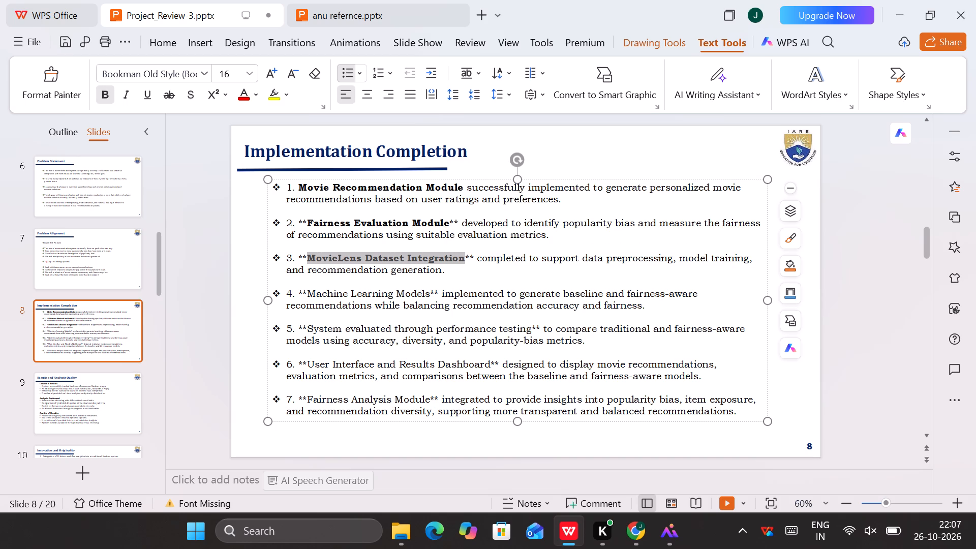
Make the lead phrases between the asterisks bold in items 4 to 7, from Machine Learning Models to Fairness Analysis Module.
{"action": "left_click_drag", "start_coordinate": [307, 297], "coordinate": [431, 296]}
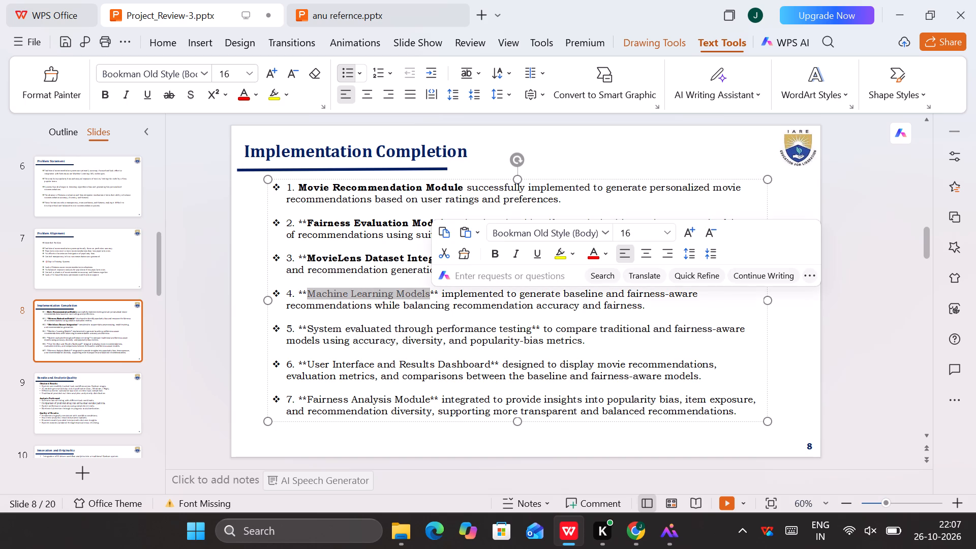
{"action": "left_click", "coordinate": [500, 252]}
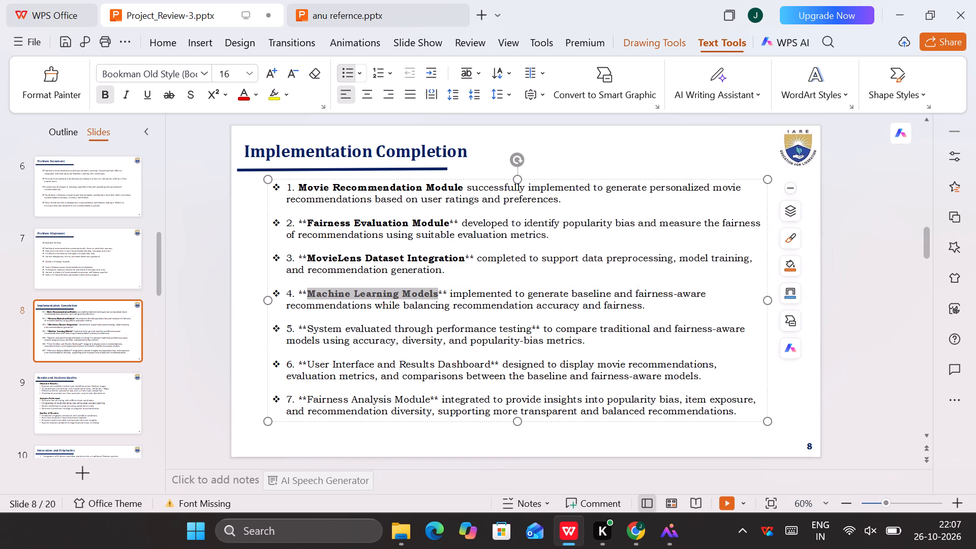
{"action": "left_click_drag", "start_coordinate": [309, 332], "coordinate": [464, 337]}
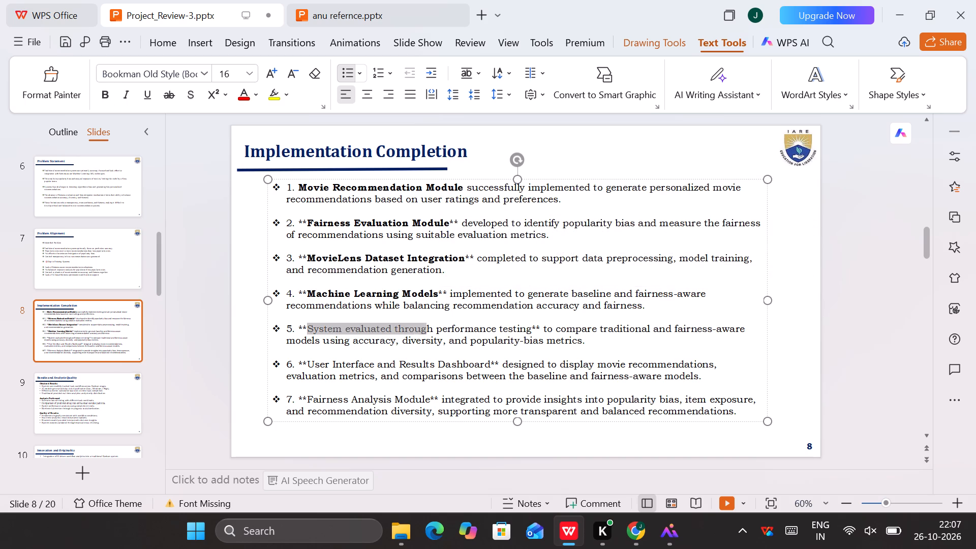
{"action": "left_click_drag", "start_coordinate": [464, 337], "coordinate": [530, 331]}
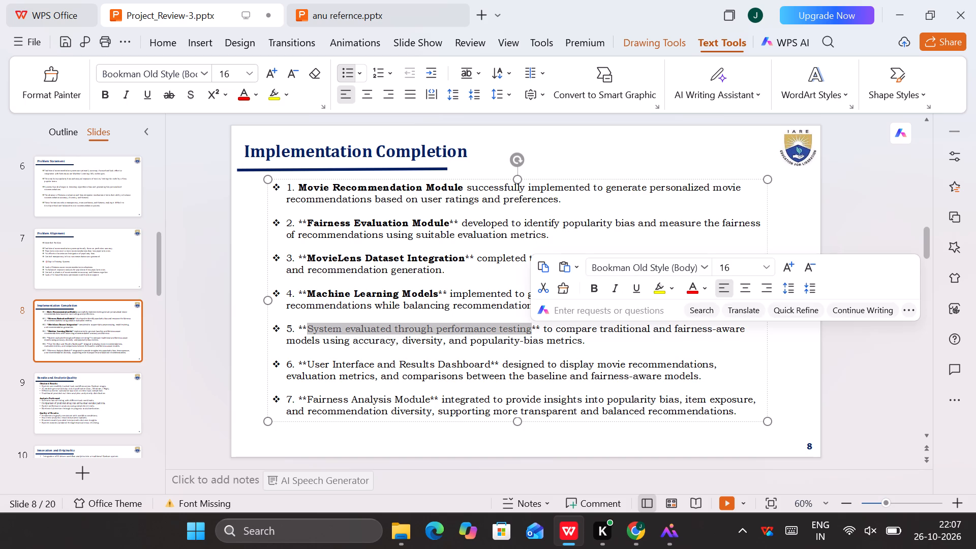
{"action": "left_click", "coordinate": [595, 291]}
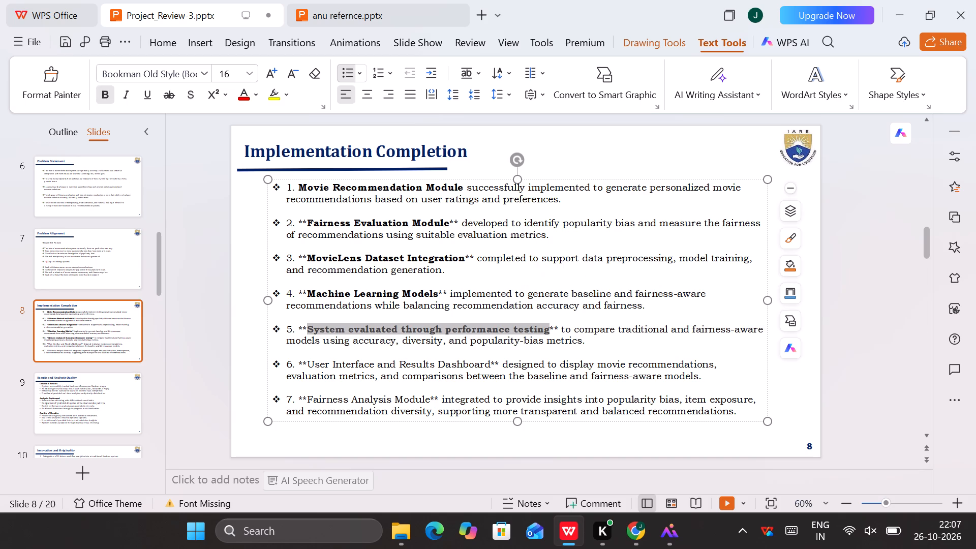
{"action": "left_click_drag", "start_coordinate": [306, 367], "coordinate": [487, 365]}
{"action": "left_click", "coordinate": [550, 318]}
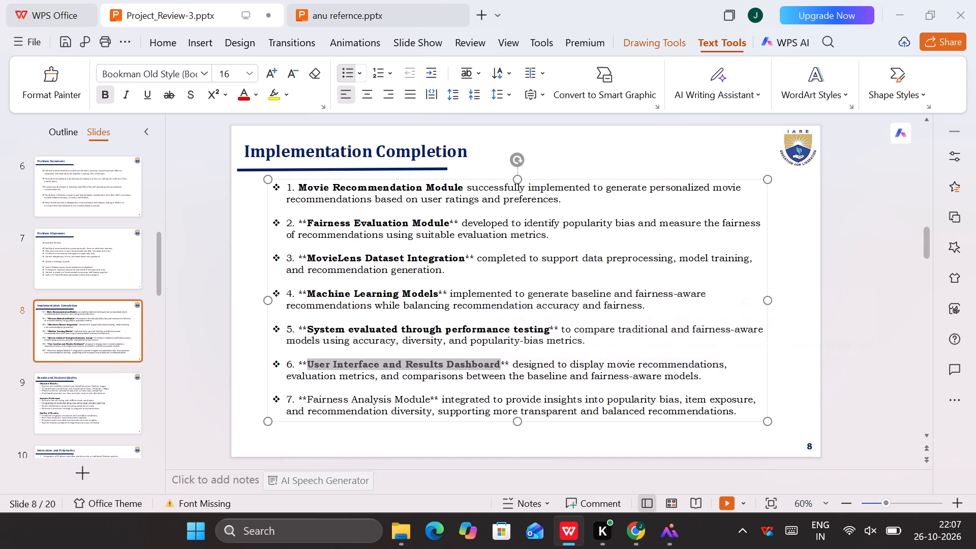
{"action": "left_click_drag", "start_coordinate": [307, 404], "coordinate": [432, 404]}
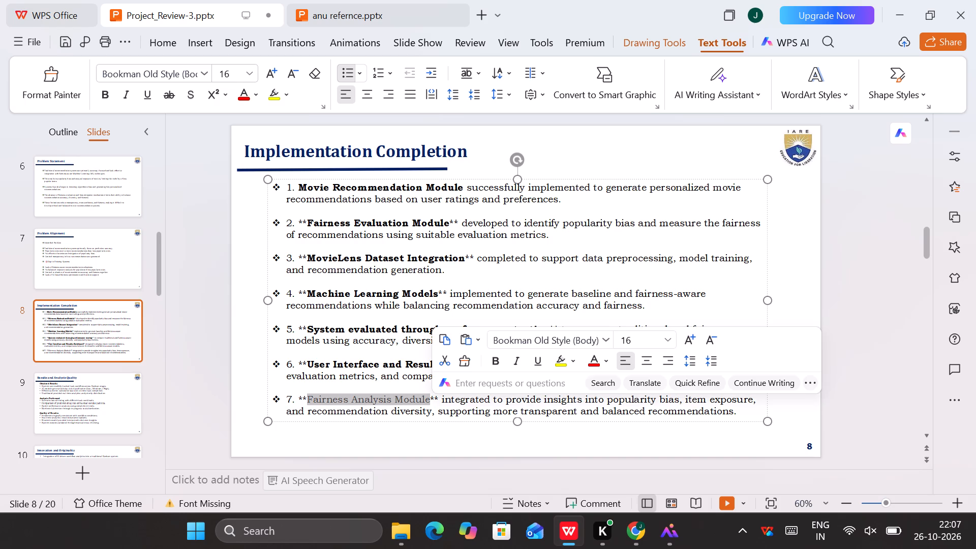
{"action": "left_click", "coordinate": [497, 357]}
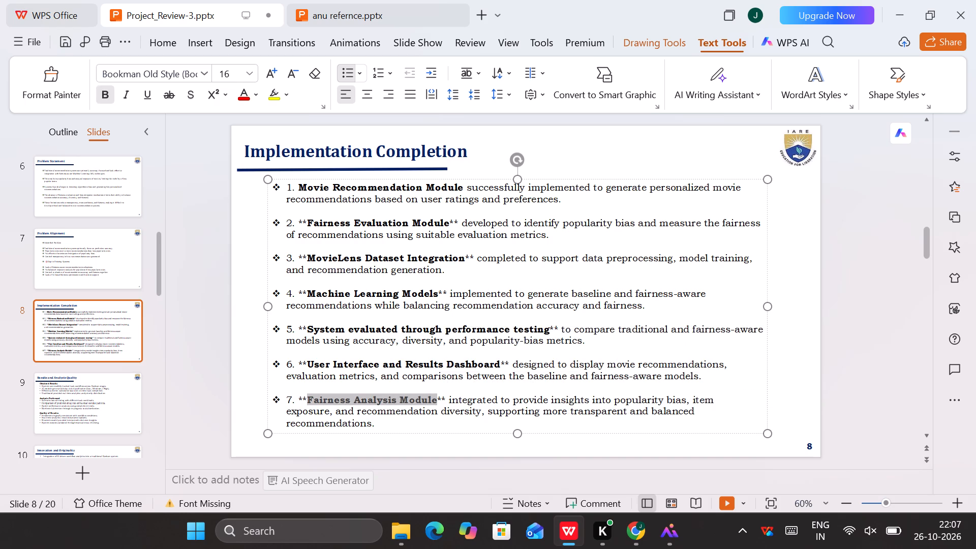
Remove the double asterisks around "Fairness Evaluation Module" in item 2.
{"action": "left_click", "coordinate": [306, 227]}
{"action": "key", "text": "BackSpace"}
{"action": "key", "text": "BackSpace"}
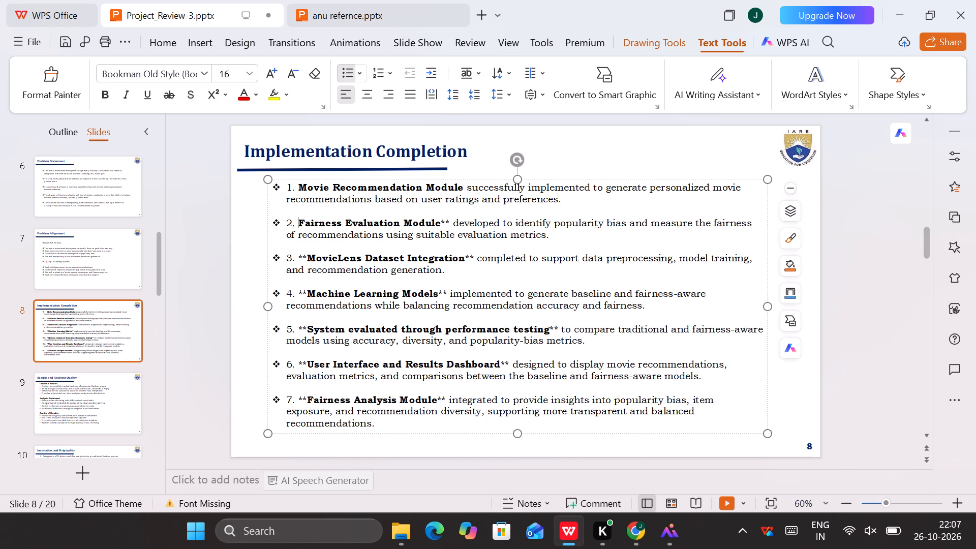
{"action": "left_click", "coordinate": [438, 223]}
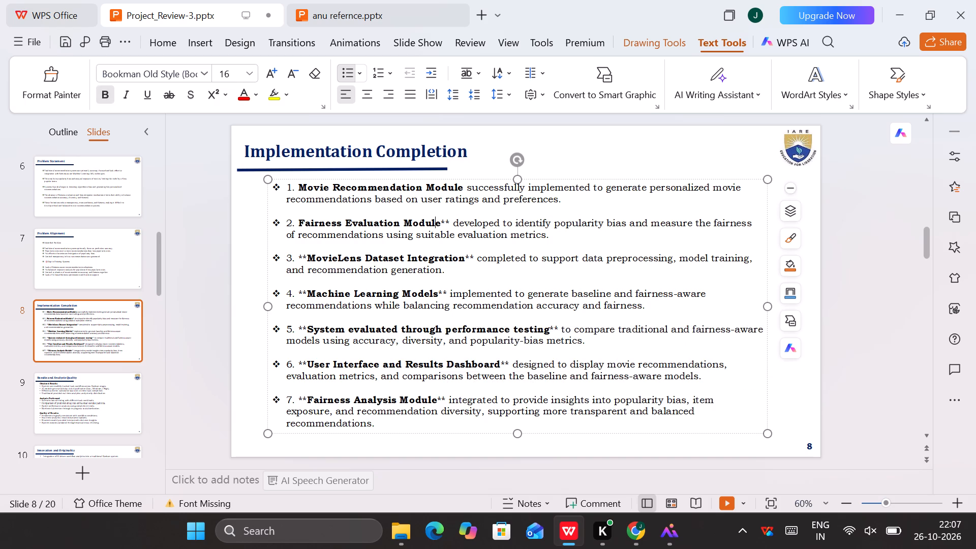
{"action": "key", "text": "Right"}
{"action": "key", "text": "Delete"}
{"action": "key", "text": "Delete"}
Remove the double asterisks around "MovieLens Dataset Integration" in item 3.
{"action": "key", "text": "Down"}
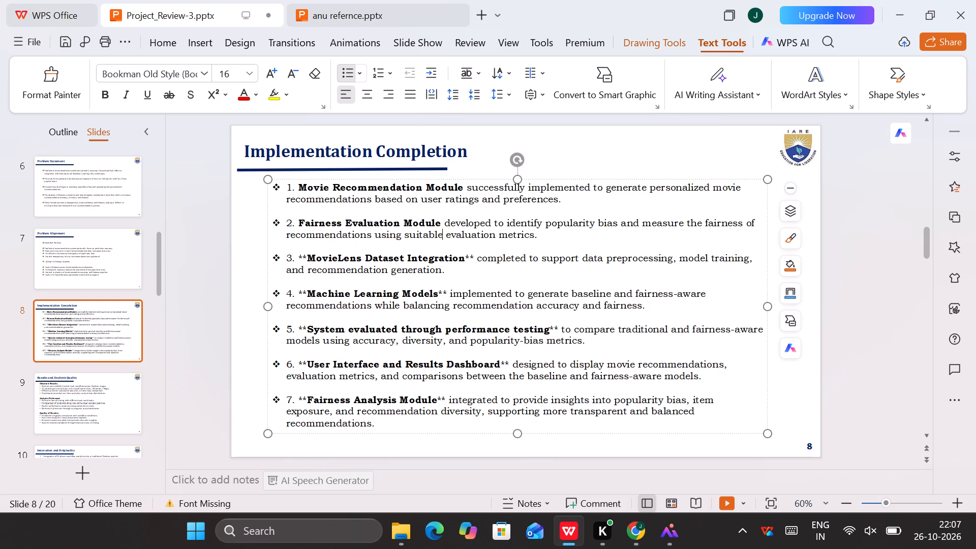
{"action": "key", "text": "Down"}
{"action": "key", "text": "Down"}
{"action": "key", "text": "Right"}
{"action": "key", "text": "Right"}
{"action": "key", "text": "Right"}
{"action": "key", "text": "Right"}
{"action": "key", "text": "Right"}
{"action": "key", "text": "Right"}
{"action": "key", "text": "Left"}
{"action": "key", "text": "Delete"}
{"action": "key", "text": "Delete"}
{"action": "key", "text": "Left"}
{"action": "key", "text": "Left"}
{"action": "key", "text": "Left"}
{"action": "key", "text": "Left"}
{"action": "key", "text": "Left"}
{"action": "key", "text": "Left"}
{"action": "key", "text": "Left"}
{"action": "key", "text": "Left"}
{"action": "key", "text": "Left"}
{"action": "key", "text": "Left"}
{"action": "key", "text": "Left"}
{"action": "key", "text": "Left"}
{"action": "key", "text": "Left"}
{"action": "key", "text": "Left"}
{"action": "key", "text": "Left"}
{"action": "key", "text": "Left"}
{"action": "key", "text": "Left"}
{"action": "key", "text": "Left"}
{"action": "key", "text": "Left"}
{"action": "key", "text": "Left"}
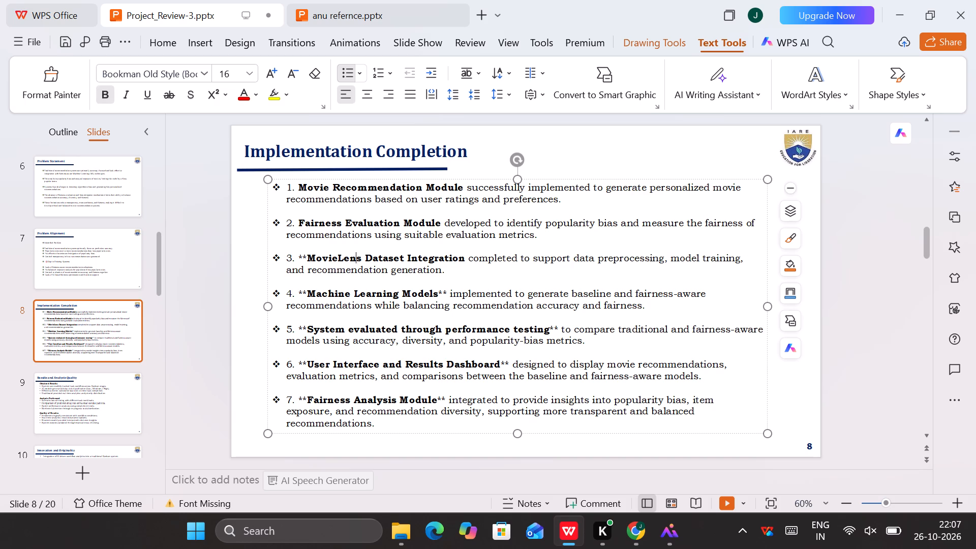
{"action": "key", "text": "Left"}
{"action": "key", "text": "Left"}
{"action": "key", "text": "Left"}
{"action": "key", "text": "Left"}
{"action": "key", "text": "Left"}
{"action": "key", "text": "Delete"}
{"action": "key", "text": "Delete"}
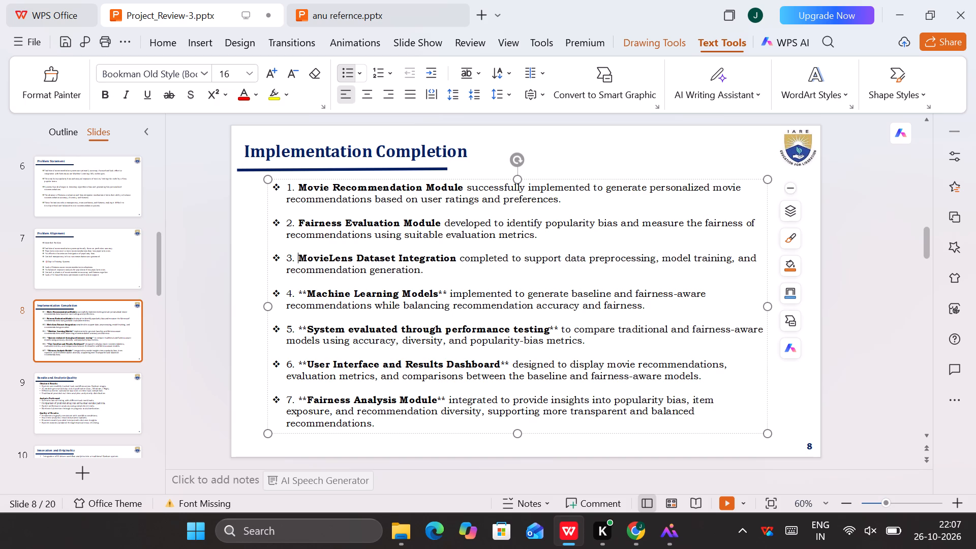
Remove the double asterisks around "Machine Learning Models" in item 4.
{"action": "key", "text": "Down"}
{"action": "key", "text": "Down"}
{"action": "key", "text": "Down"}
{"action": "key", "text": "Delete"}
{"action": "key", "text": "Delete"}
{"action": "key", "text": "Right"}
{"action": "key", "text": "Right"}
{"action": "key", "text": "Right"}
{"action": "key", "text": "Right"}
{"action": "key", "text": "Right"}
{"action": "key", "text": "Right"}
{"action": "key", "text": "Right"}
{"action": "key", "text": "Right"}
{"action": "key", "text": "Right"}
{"action": "key", "text": "Right"}
{"action": "key", "text": "Right"}
{"action": "key", "text": "Right"}
{"action": "key", "text": "Right"}
{"action": "key", "text": "Right"}
{"action": "key", "text": "Right"}
{"action": "key", "text": "Right"}
{"action": "key", "text": "Right"}
{"action": "key", "text": "Right"}
{"action": "key", "text": "Right"}
{"action": "key", "text": "Right"}
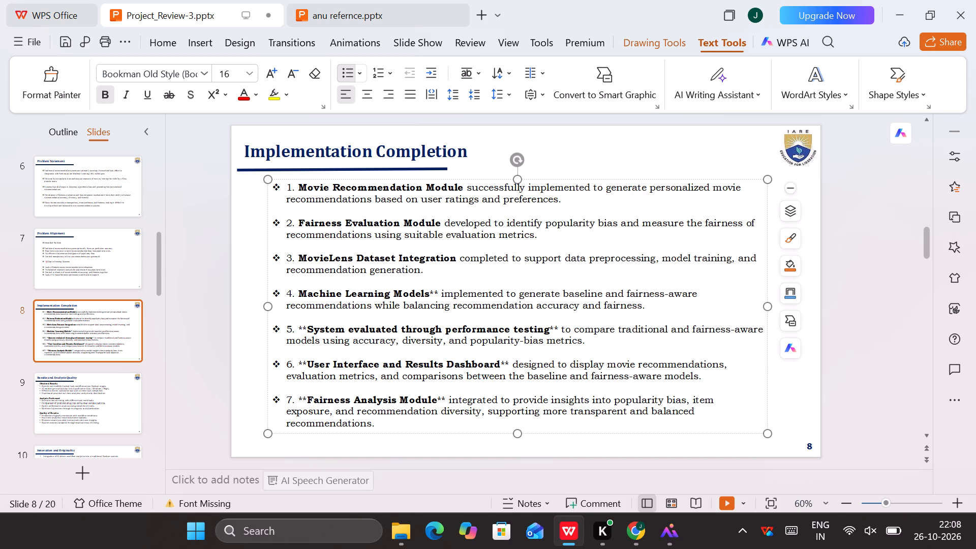
{"action": "key", "text": "Right"}
{"action": "key", "text": "Delete"}
{"action": "key", "text": "Delete"}
Remove the double asterisks around "System evaluated through performance testing" in item 5.
{"action": "key", "text": "Down"}
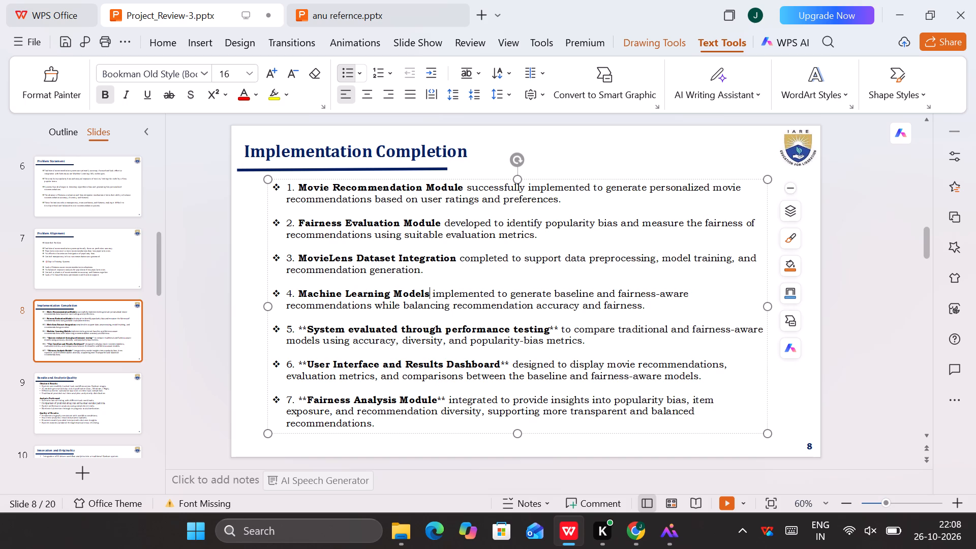
{"action": "key", "text": "Down"}
{"action": "key", "text": "Left"}
{"action": "key", "text": "Down"}
{"action": "key", "text": "Right"}
{"action": "key", "text": "Down"}
{"action": "key", "text": "Right"}
{"action": "key", "text": "Up"}
{"action": "key", "text": "Up"}
{"action": "key", "text": "Right"}
{"action": "key", "text": "Down"}
{"action": "key", "text": "Right"}
{"action": "key", "text": "Up"}
{"action": "key", "text": "Right"}
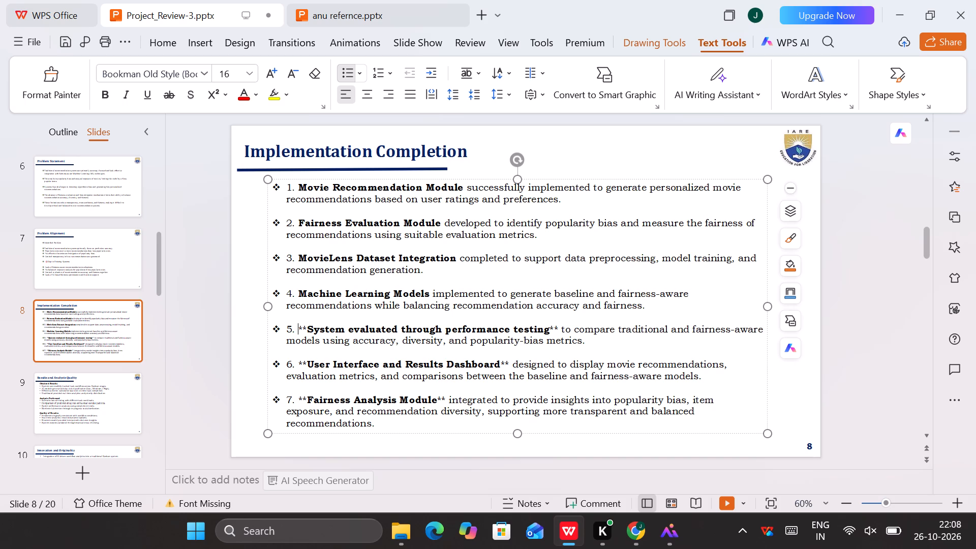
{"action": "key", "text": "Delete"}
{"action": "key", "text": "Delete"}
{"action": "key", "text": "Right"}
{"action": "key", "text": "Right"}
{"action": "key", "text": "Right"}
{"action": "key", "text": "Right"}
{"action": "key", "text": "Right"}
{"action": "key", "text": "Right"}
{"action": "key", "text": "Right"}
{"action": "key", "text": "Right"}
{"action": "key", "text": "Right"}
{"action": "key", "text": "Right"}
{"action": "key", "text": "Right"}
{"action": "key", "text": "Right"}
{"action": "key", "text": "Right"}
{"action": "key", "text": "Right"}
{"action": "key", "text": "Right"}
{"action": "key", "text": "Right"}
{"action": "key", "text": "Right"}
{"action": "key", "text": "Right"}
{"action": "key", "text": "Right"}
{"action": "key", "text": "Right"}
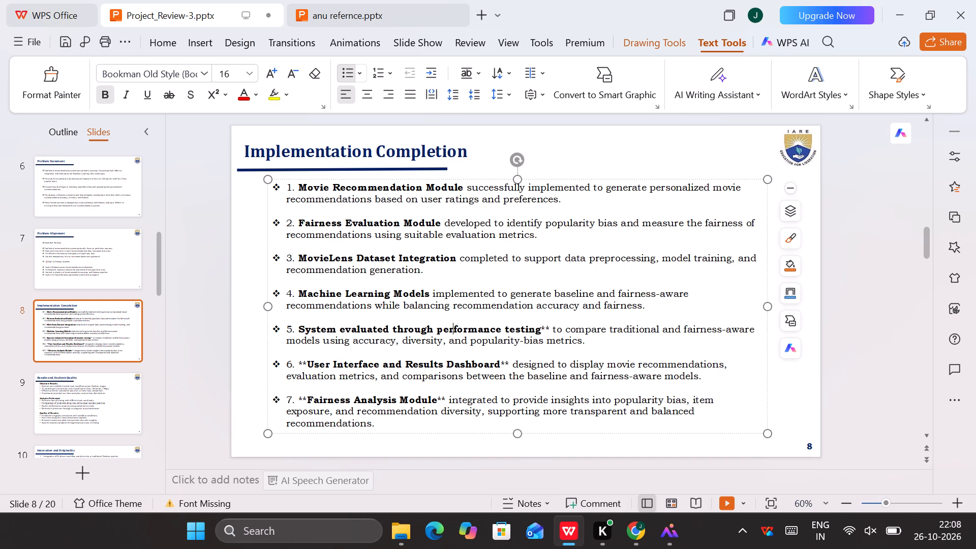
{"action": "key", "text": "Left"}
{"action": "key", "text": "Delete"}
{"action": "key", "text": "Delete"}
Remove the double asterisks around "User Interface and Results Dashboard" in item 6.
{"action": "key", "text": "Down"}
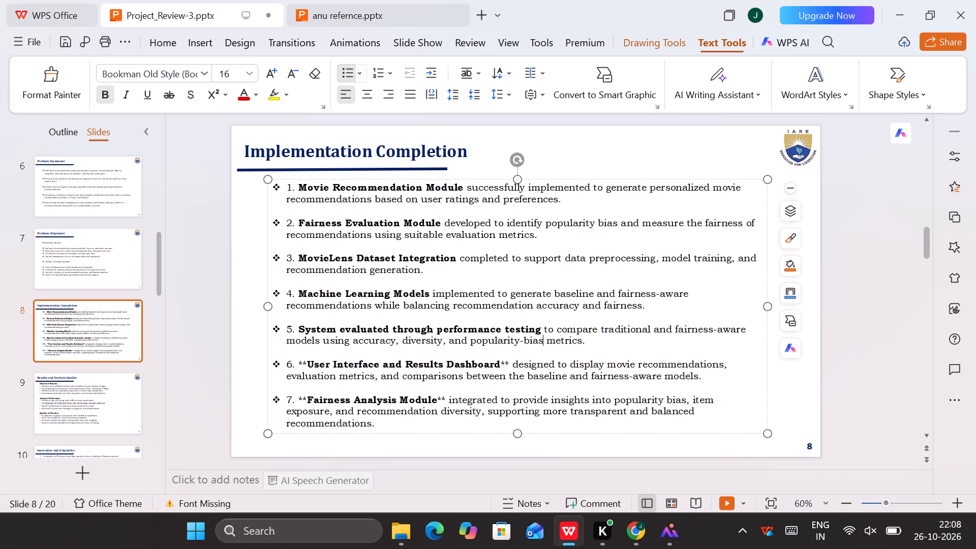
{"action": "key", "text": "Down"}
{"action": "key", "text": "Down"}
{"action": "key", "text": "Left"}
{"action": "key", "text": "Left"}
{"action": "key", "text": "Left"}
{"action": "key", "text": "Down"}
{"action": "key", "text": "Left"}
{"action": "key", "text": "Up"}
{"action": "key", "text": "Left"}
{"action": "key", "text": "Left"}
{"action": "key", "text": "Left"}
{"action": "key", "text": "Left"}
{"action": "key", "text": "Delete"}
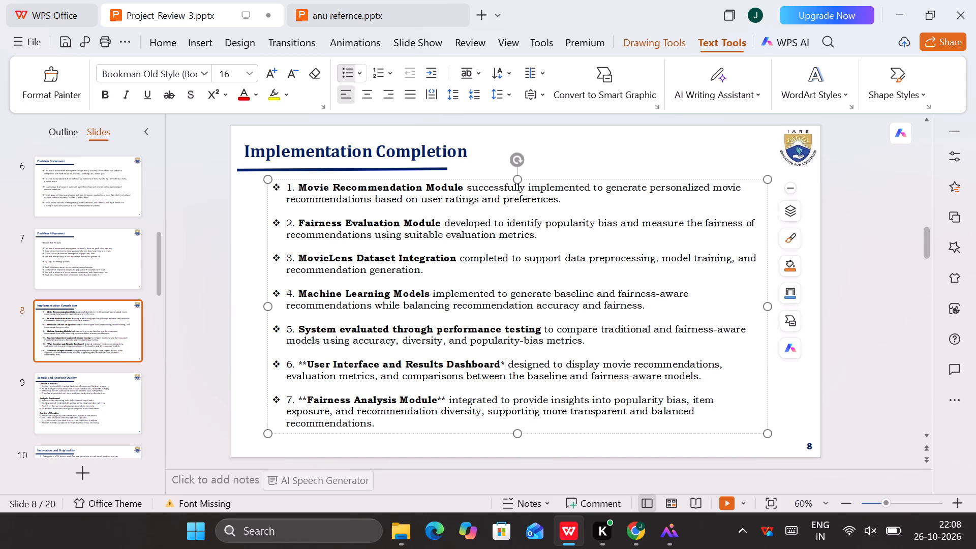
{"action": "key", "text": "Left"}
{"action": "key", "text": "Delete"}
{"action": "key", "text": "Left"}
{"action": "key", "text": "Left"}
{"action": "key", "text": "Left"}
{"action": "key", "text": "Left"}
{"action": "key", "text": "Left"}
{"action": "key", "text": "Left"}
{"action": "key", "text": "Left"}
{"action": "key", "text": "Left"}
{"action": "key", "text": "Left"}
{"action": "key", "text": "Left"}
{"action": "key", "text": "Left"}
{"action": "key", "text": "Left"}
{"action": "key", "text": "Left"}
{"action": "key", "text": "Left"}
{"action": "key", "text": "Left"}
{"action": "key", "text": "Left"}
{"action": "key", "text": "Left"}
{"action": "key", "text": "Left"}
{"action": "key", "text": "Left"}
{"action": "key", "text": "Left"}
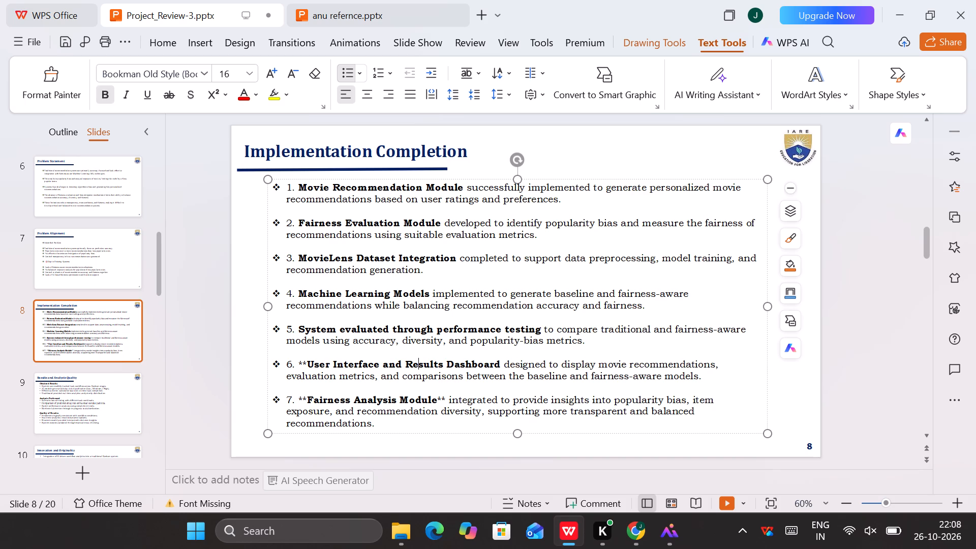
{"action": "key", "text": "Left"}
{"action": "key", "text": "Left"}
{"action": "key", "text": "Left"}
{"action": "key", "text": "Left"}
{"action": "key", "text": "Delete"}
{"action": "key", "text": "Delete"}
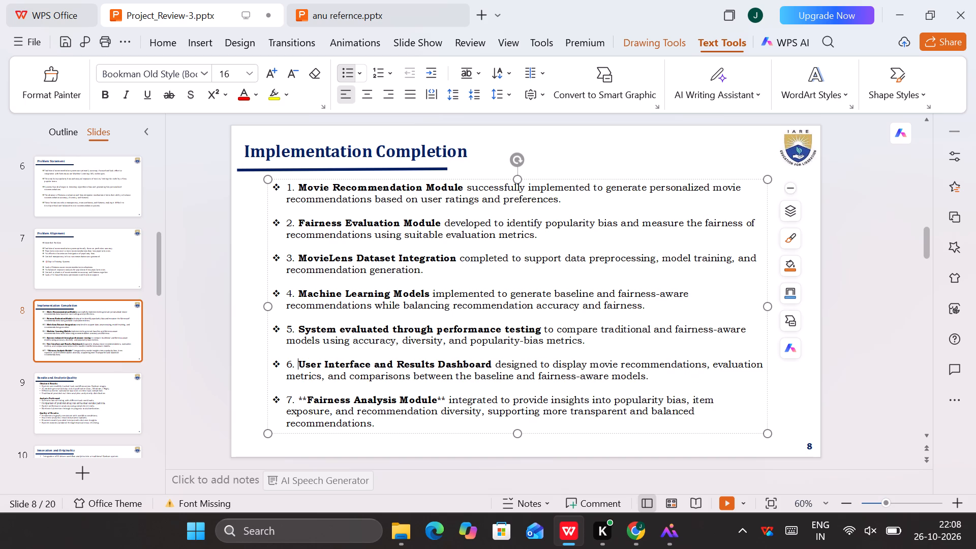
Remove the double asterisks around "Fairness Analysis Module" in item 7.
{"action": "key", "text": "Down"}
{"action": "key", "text": "Down"}
{"action": "key", "text": "Down"}
{"action": "key", "text": "Delete"}
{"action": "key", "text": "Delete"}
{"action": "key", "text": "Right"}
{"action": "key", "text": "Right"}
{"action": "key", "text": "Right"}
{"action": "key", "text": "Right"}
{"action": "key", "text": "Right"}
{"action": "key", "text": "Right"}
{"action": "key", "text": "Right"}
{"action": "key", "text": "Right"}
{"action": "key", "text": "Right"}
{"action": "key", "text": "Right"}
{"action": "key", "text": "Right"}
{"action": "key", "text": "Right"}
{"action": "key", "text": "Right"}
{"action": "key", "text": "Right"}
{"action": "key", "text": "Right"}
{"action": "key", "text": "Right"}
{"action": "key", "text": "Right"}
{"action": "key", "text": "Right"}
{"action": "key", "text": "Right"}
{"action": "key", "text": "Right"}
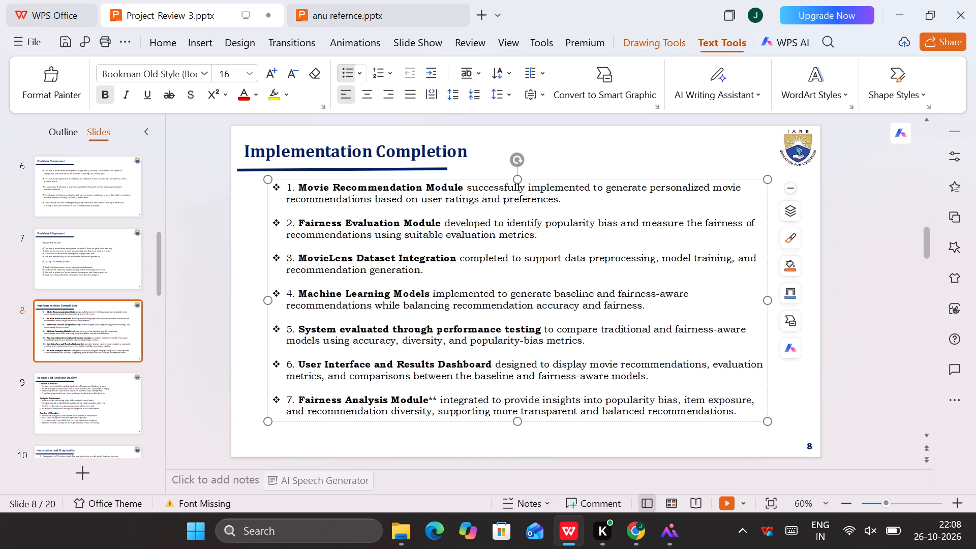
{"action": "key", "text": "Right"}
{"action": "key", "text": "Delete"}
{"action": "key", "text": "Delete"}
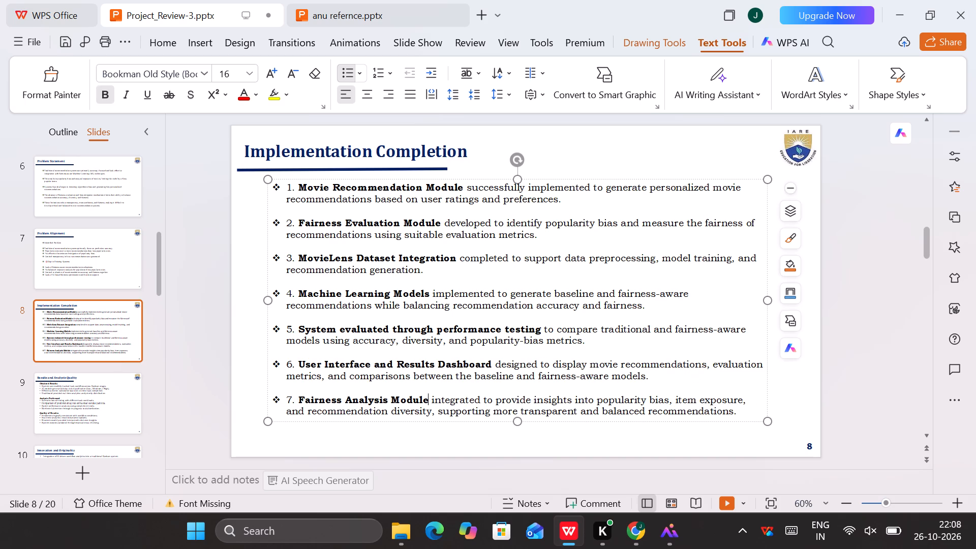
{"action": "left_click", "coordinate": [82, 388]}
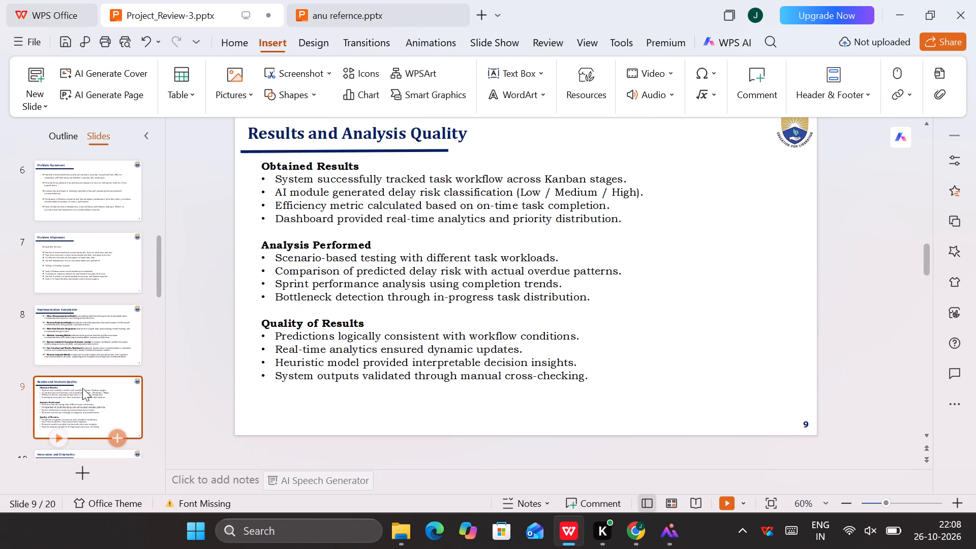
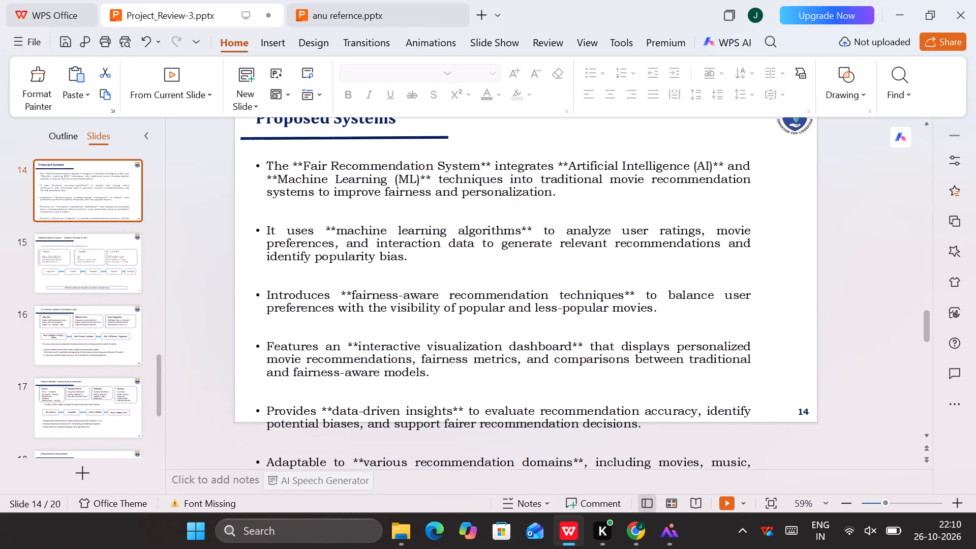
{"action": "scroll", "coordinate": [342, 342], "scroll_direction": "down", "scroll_amount": 2}
{"action": "scroll", "coordinate": [308, 378], "scroll_direction": "down", "scroll_amount": 2}
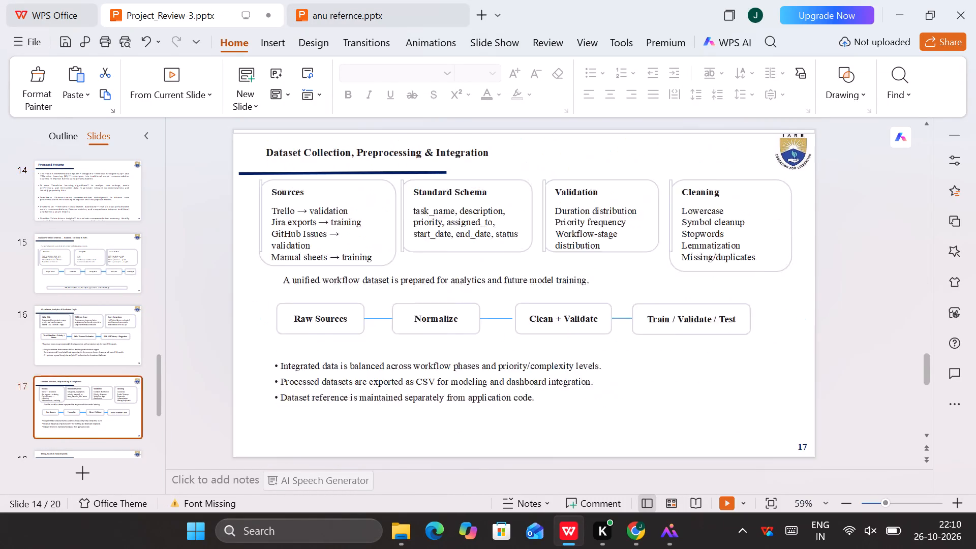
{"action": "scroll", "coordinate": [308, 378], "scroll_direction": "up", "scroll_amount": 3}
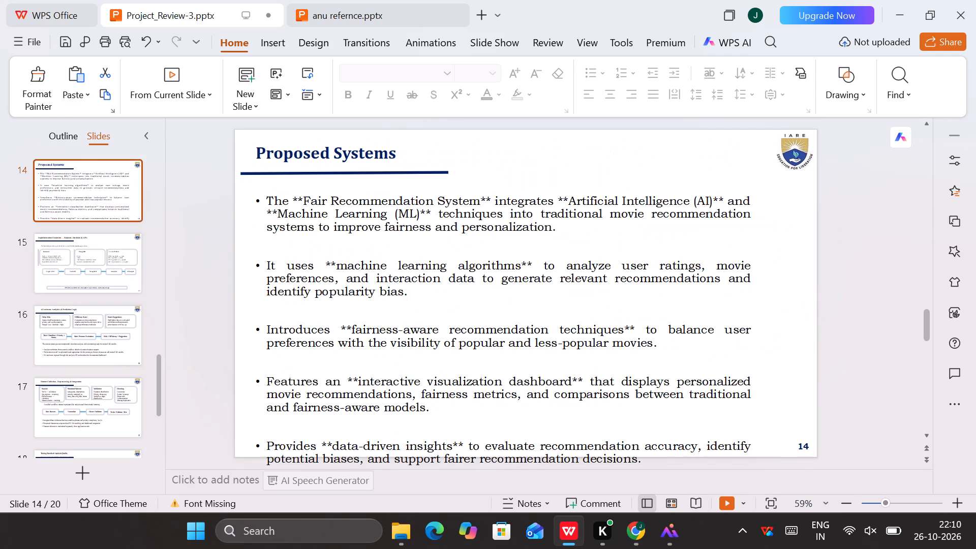
{"action": "left_click", "coordinate": [322, 449]}
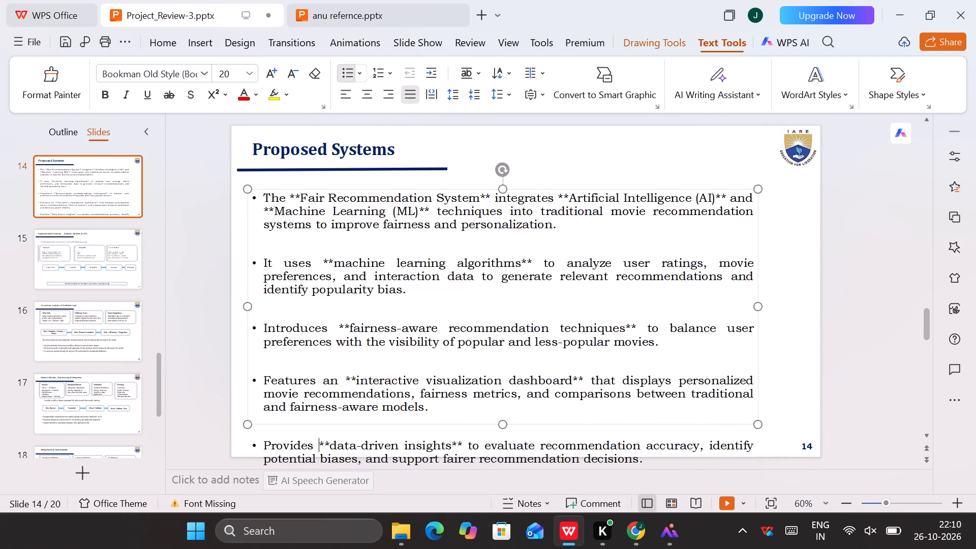
{"action": "key", "text": "Down"}
{"action": "key", "text": "Down"}
{"action": "key", "text": "Down"}
{"action": "left_click_drag", "start_coordinate": [263, 447], "coordinate": [337, 490]}
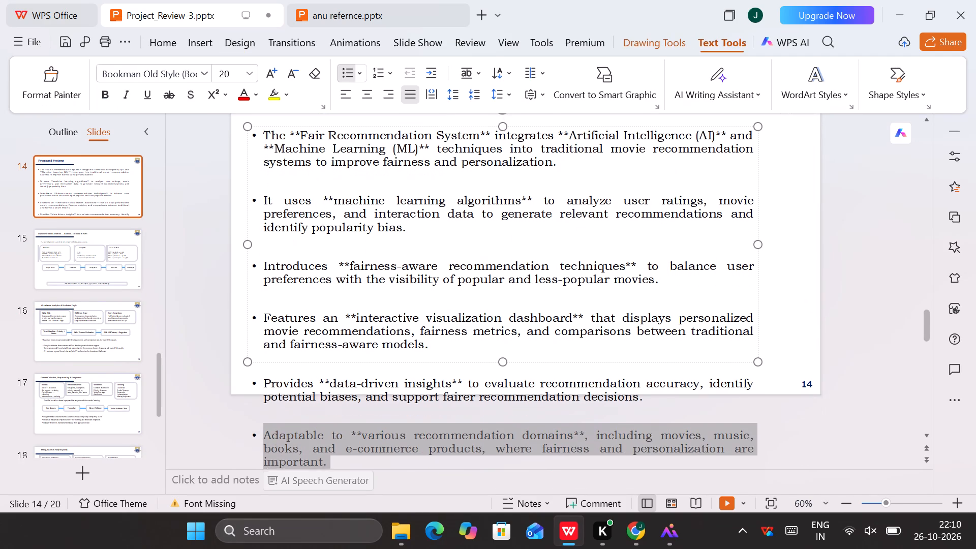
{"action": "left_click_drag", "start_coordinate": [337, 490], "coordinate": [339, 496]}
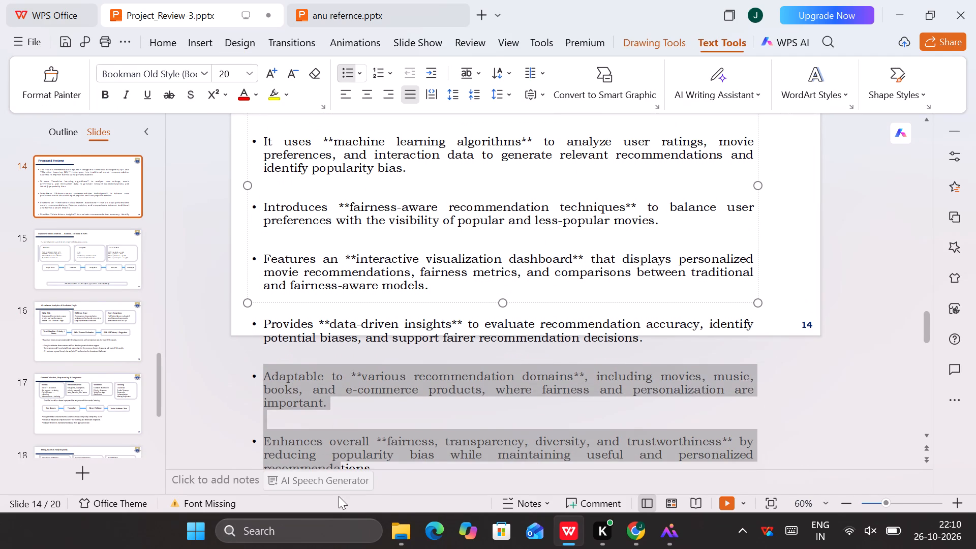
{"action": "key", "text": "BackSpace"}
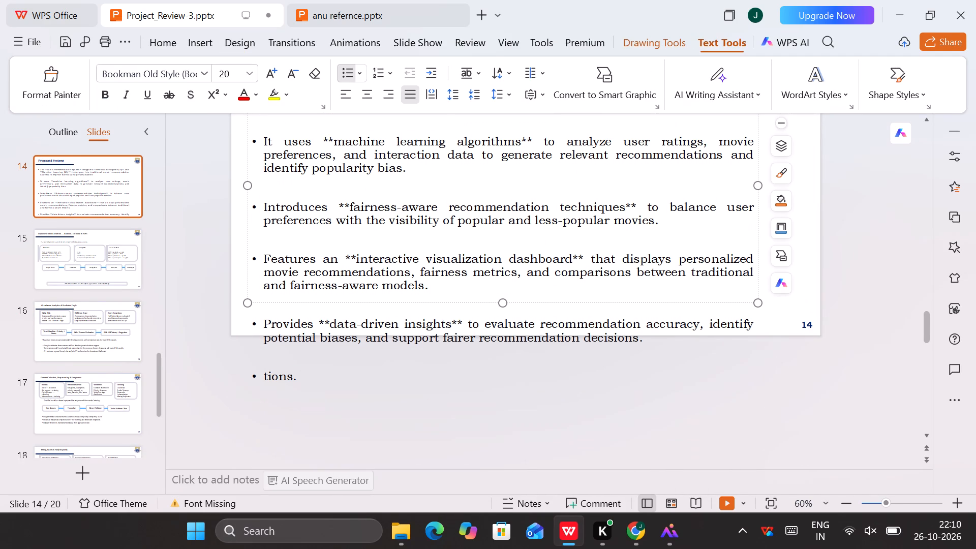
{"action": "triple_click", "coordinate": [278, 376]}
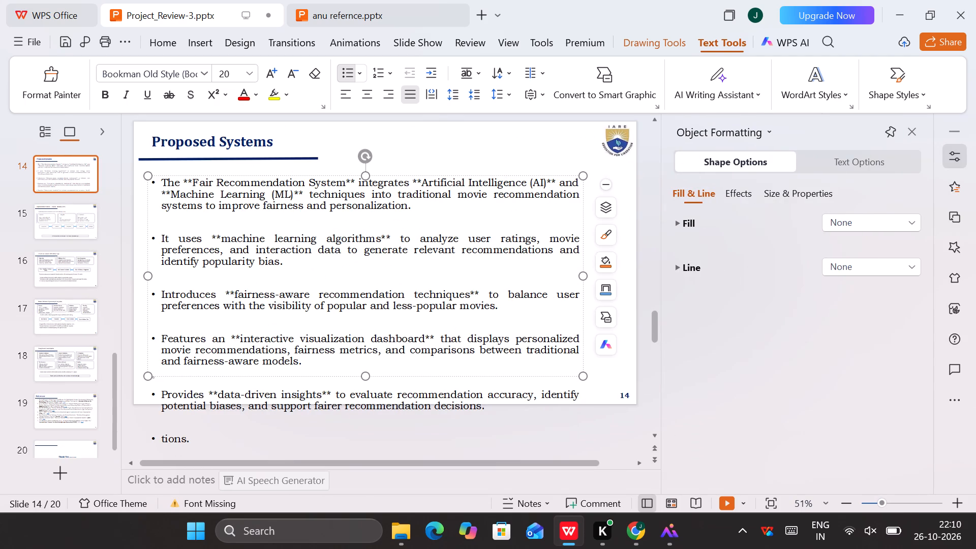
{"action": "left_click", "coordinate": [919, 132]}
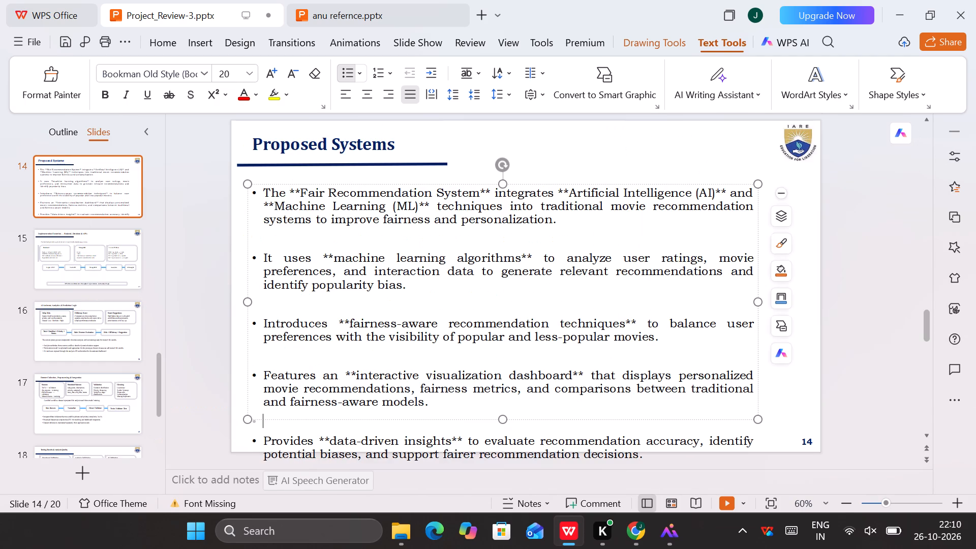
Extend the Proposed Systems body text box downward to about the slide's bottom edge.
{"action": "left_click_drag", "start_coordinate": [505, 420], "coordinate": [505, 434]}
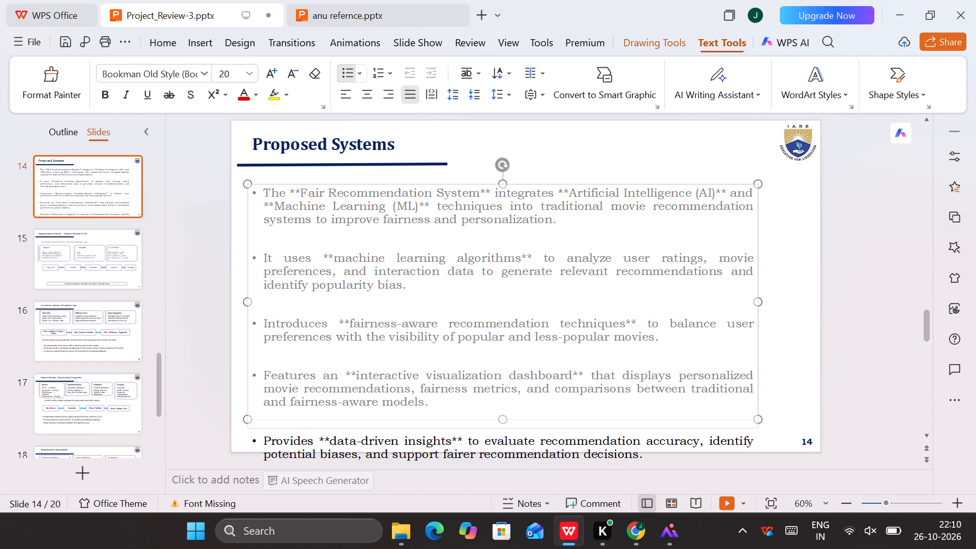
{"action": "left_click_drag", "start_coordinate": [505, 434], "coordinate": [503, 450]}
{"action": "scroll", "coordinate": [513, 347], "scroll_direction": "down", "scroll_amount": 1}
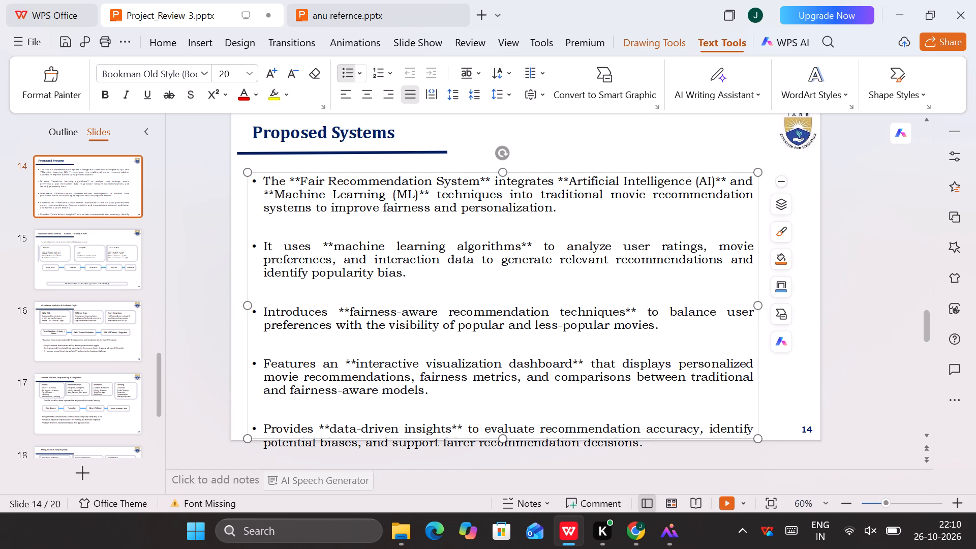
Set the font of all body text on slide 14, Proposed Systems, to Times New Roman.
{"action": "left_click", "coordinate": [398, 293]}
{"action": "key", "text": "ctrl+a"}
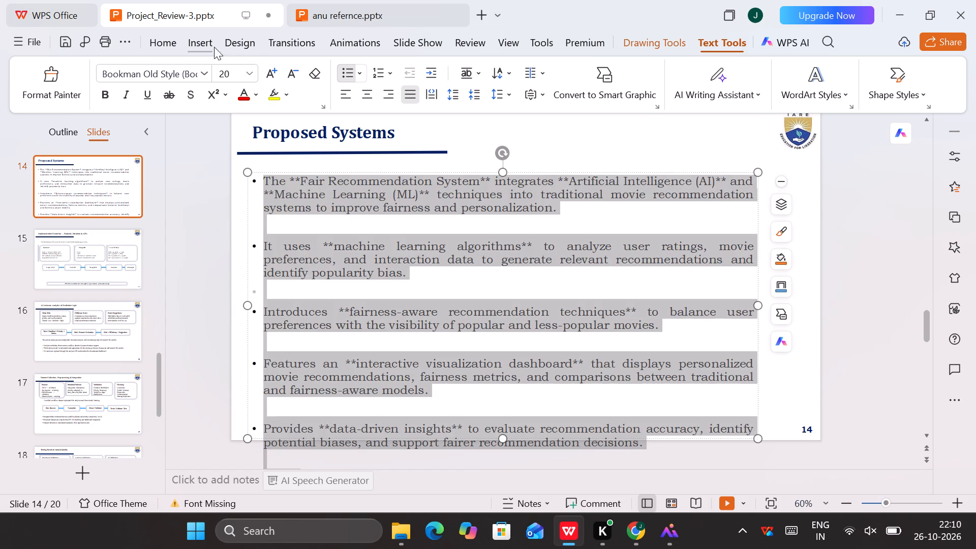
{"action": "left_click", "coordinate": [179, 76]}
{"action": "key", "text": "BackSpace"}
{"action": "type", "text": "tim"}
{"action": "key", "text": "Down"}
{"action": "key", "text": "Return"}
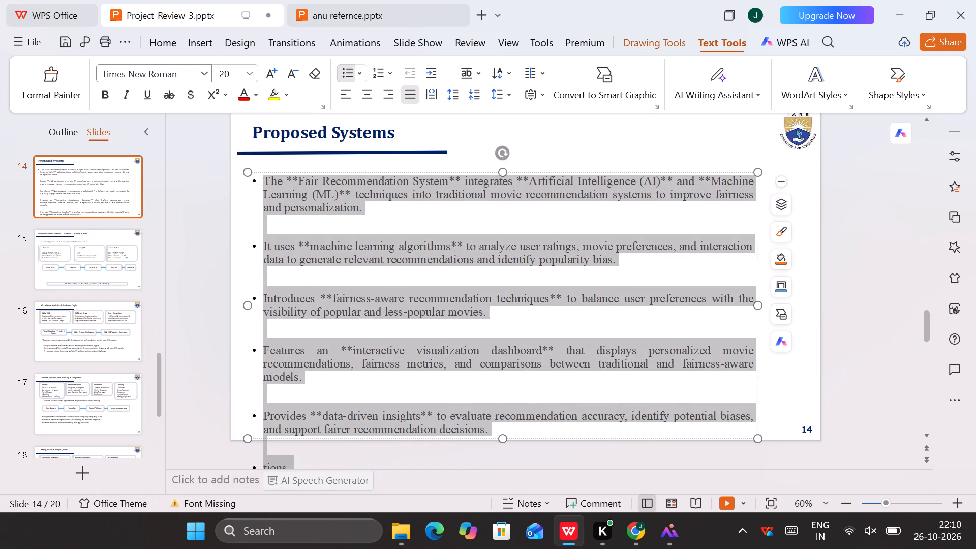
On slide 9, Results and Analysis Quality, remove the ### and ** markers around the "Obtained Results" heading.
{"action": "scroll", "coordinate": [340, 267], "scroll_direction": "down", "scroll_amount": 1}
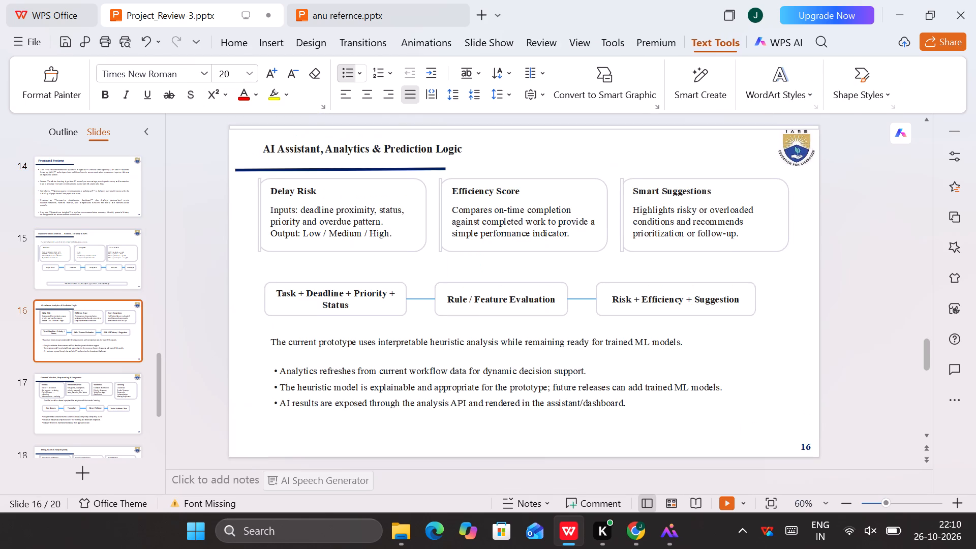
{"action": "left_click", "coordinate": [106, 246]}
{"action": "left_click", "coordinate": [117, 204]}
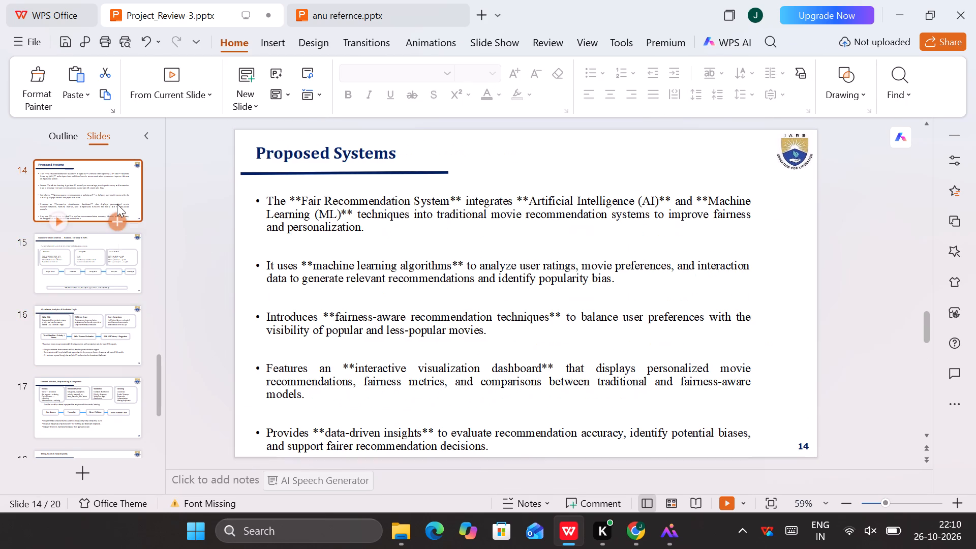
{"action": "scroll", "coordinate": [416, 374], "scroll_direction": "down", "scroll_amount": 1}
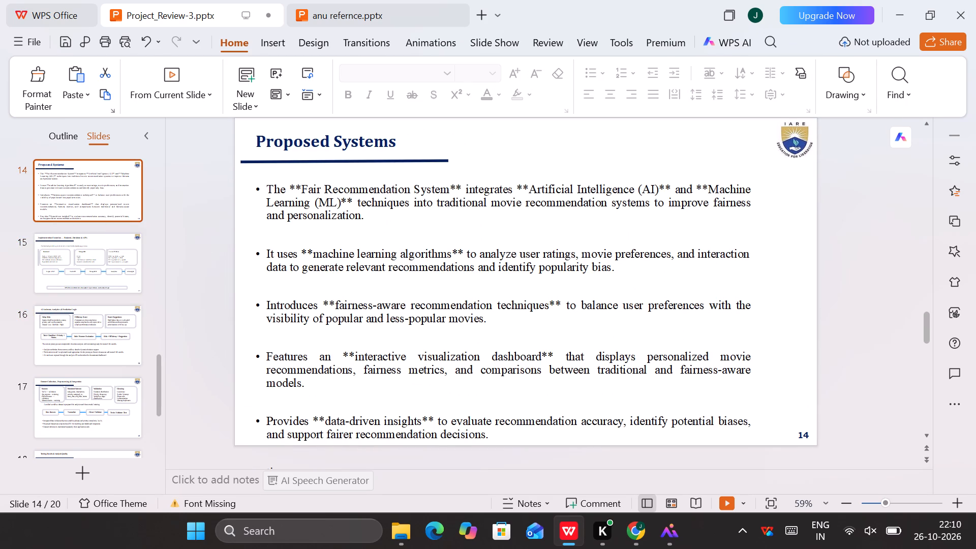
{"action": "scroll", "coordinate": [258, 263], "scroll_direction": "up", "scroll_amount": 1}
{"action": "scroll", "coordinate": [141, 253], "scroll_direction": "up", "scroll_amount": 2}
{"action": "left_click", "coordinate": [91, 246]}
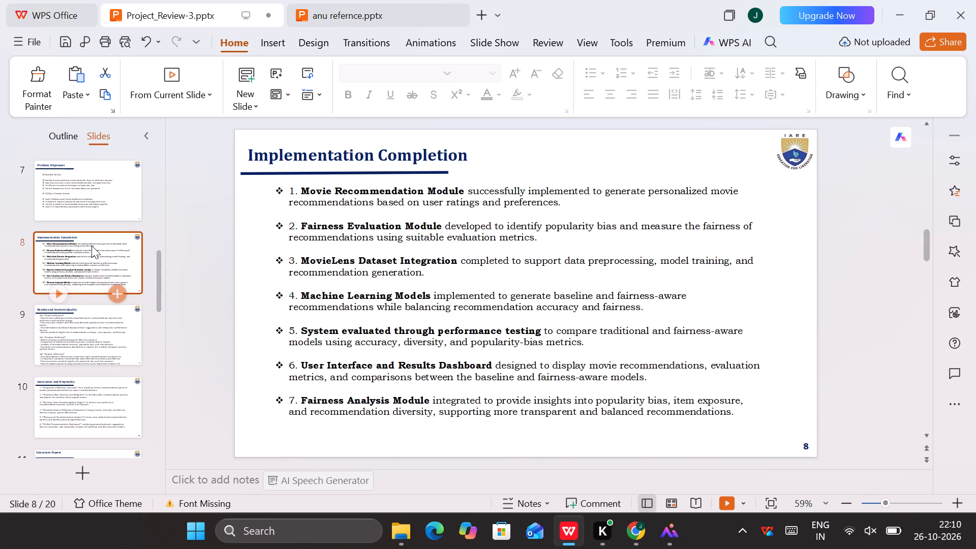
{"action": "key", "text": "Down"}
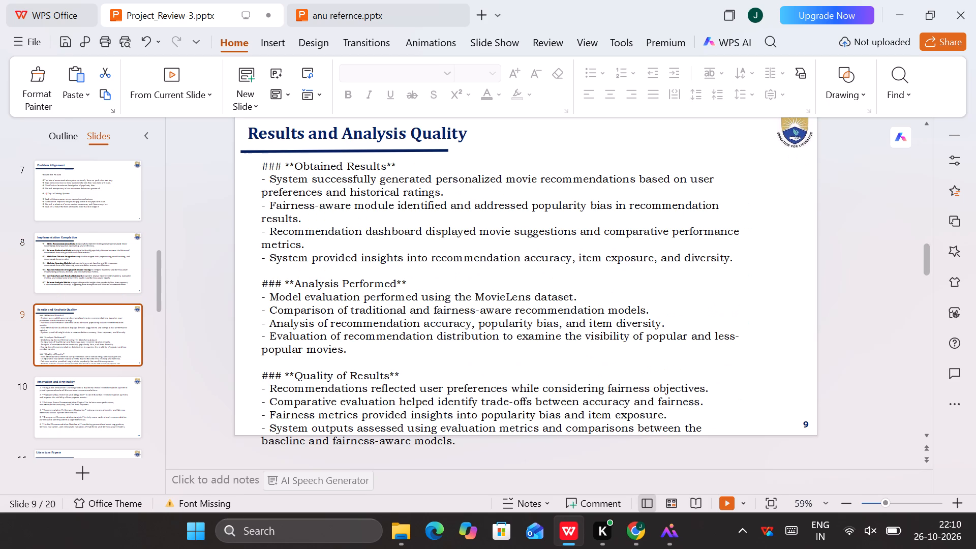
{"action": "left_click", "coordinate": [293, 167]}
{"action": "key", "text": "BackSpace"}
{"action": "key", "text": "BackSpace"}
{"action": "key", "text": "BackSpace"}
{"action": "key", "text": "BackSpace"}
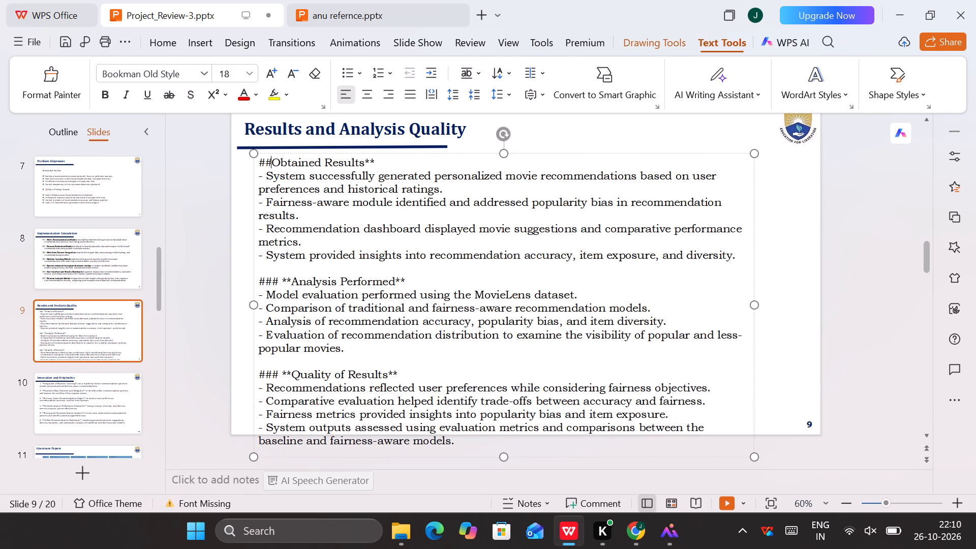
{"action": "key", "text": "BackSpace"}
{"action": "key", "text": "BackSpace"}
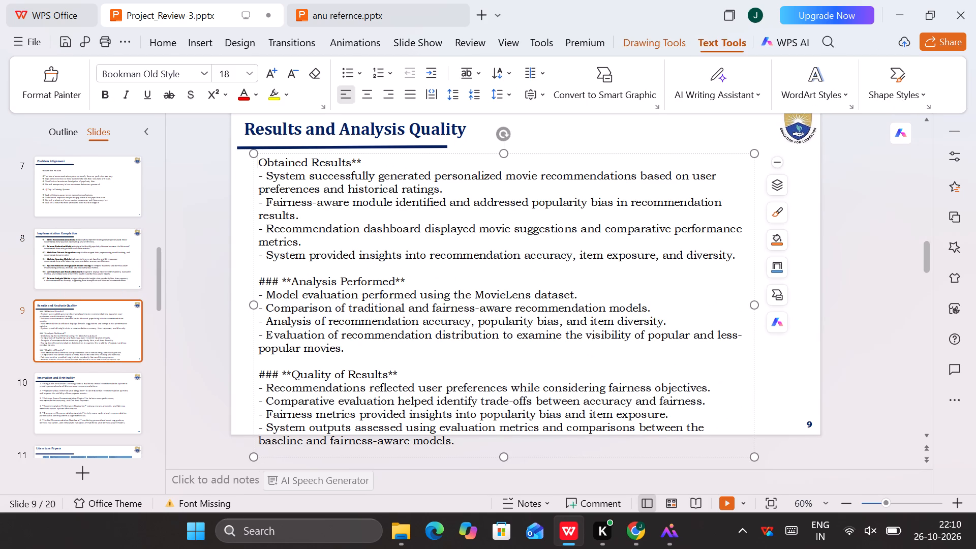
{"action": "left_click", "coordinate": [389, 162]}
{"action": "key", "text": "BackSpace"}
{"action": "key", "text": "BackSpace"}
Remove the ### and ** markers in front of the "Analysis Performed" heading on slide 9.
{"action": "key", "text": "Down"}
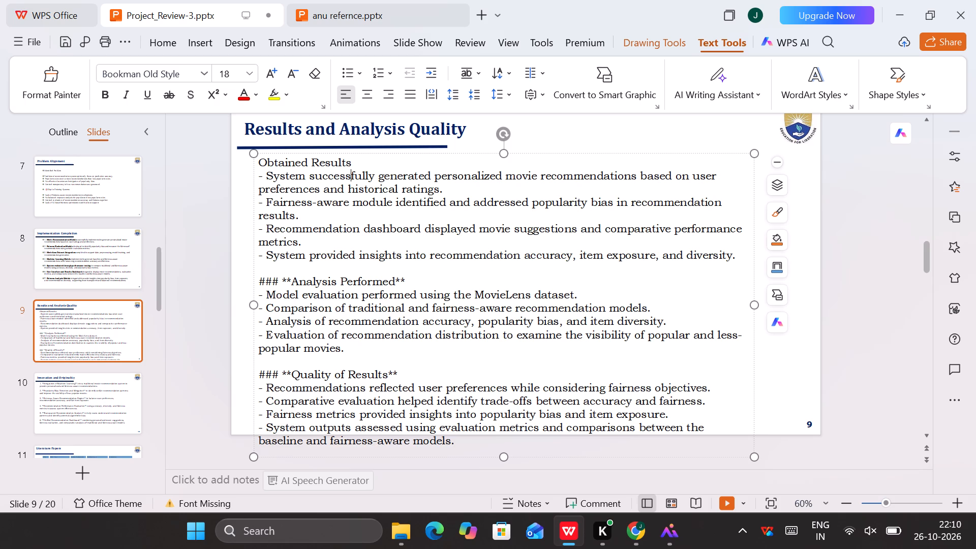
{"action": "key", "text": "Down"}
{"action": "key", "text": "Down"}
{"action": "key", "text": "Down"}
{"action": "key", "text": "Down"}
{"action": "key", "text": "Down"}
{"action": "key", "text": "Down"}
{"action": "key", "text": "Down"}
{"action": "key", "text": "Down"}
{"action": "key", "text": "Left"}
{"action": "key", "text": "Left"}
{"action": "key", "text": "Left"}
{"action": "key", "text": "Left"}
{"action": "key", "text": "Left"}
{"action": "key", "text": "Left"}
{"action": "key", "text": "Left"}
{"action": "key", "text": "Left"}
{"action": "key", "text": "Left"}
{"action": "key", "text": "Left"}
{"action": "key", "text": "Left"}
{"action": "key", "text": "BackSpace"}
{"action": "key", "text": "BackSpace"}
{"action": "key", "text": "BackSpace"}
{"action": "key", "text": "BackSpace"}
{"action": "key", "text": "BackSpace"}
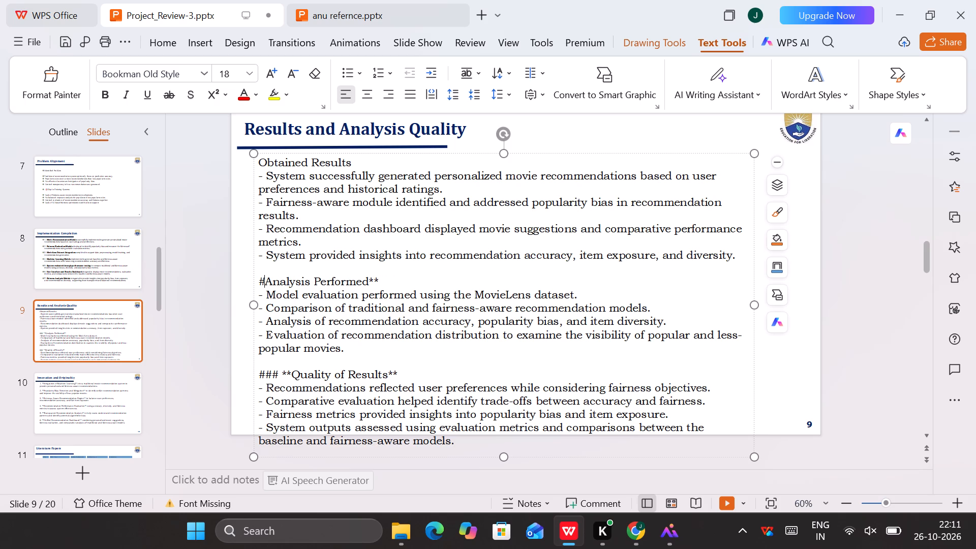
{"action": "key", "text": "BackSpace"}
Remove the leading hyphens from the four lines under "Analysis Performed" on slide 9.
{"action": "key", "text": "Down"}
{"action": "key", "text": "Right"}
{"action": "key", "text": "BackSpace"}
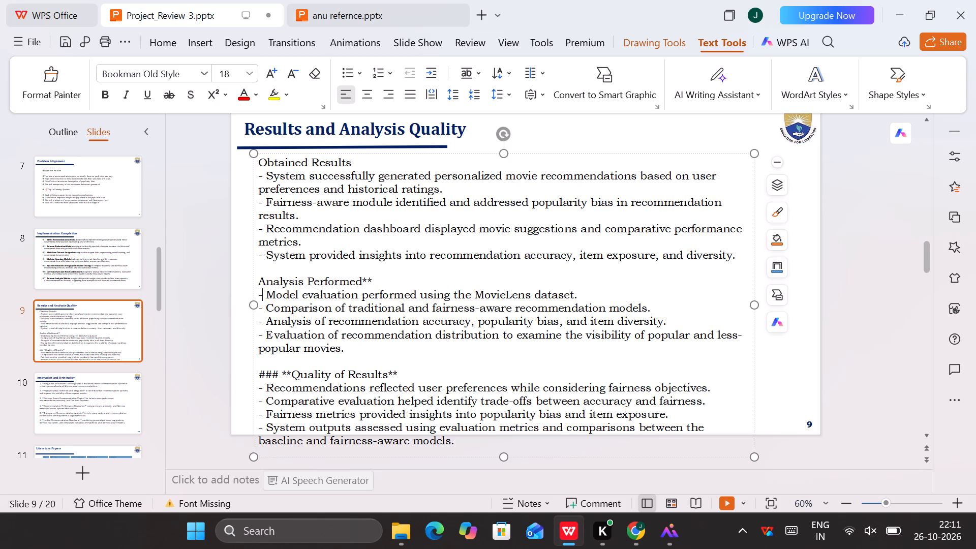
{"action": "key", "text": "Down"}
{"action": "key", "text": "Right"}
{"action": "key", "text": "backslash"}
{"action": "key", "text": "BackSpace"}
{"action": "key", "text": "BackSpace"}
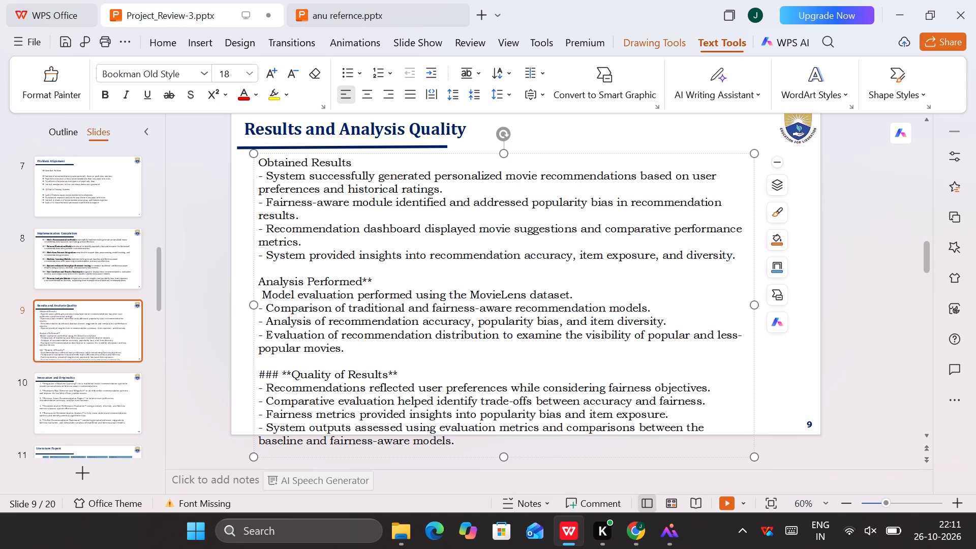
{"action": "key", "text": "Down"}
{"action": "key", "text": "Right"}
{"action": "key", "text": "BackSpace"}
{"action": "key", "text": "Down"}
{"action": "key", "text": "Right"}
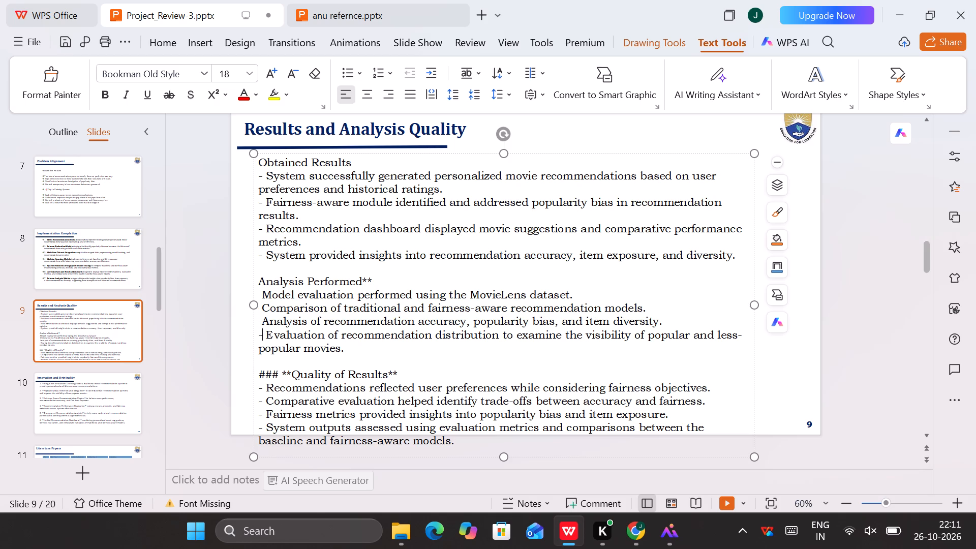
{"action": "key", "text": "BackSpace"}
Remove the ### and ** markers in front of the "Quality of Results" heading on slide 9.
{"action": "key", "text": "Down"}
{"action": "key", "text": "Down"}
{"action": "key", "text": "Down"}
{"action": "key", "text": "Right"}
{"action": "key", "text": "Right"}
{"action": "key", "text": "Right"}
{"action": "key", "text": "Right"}
{"action": "key", "text": "Right"}
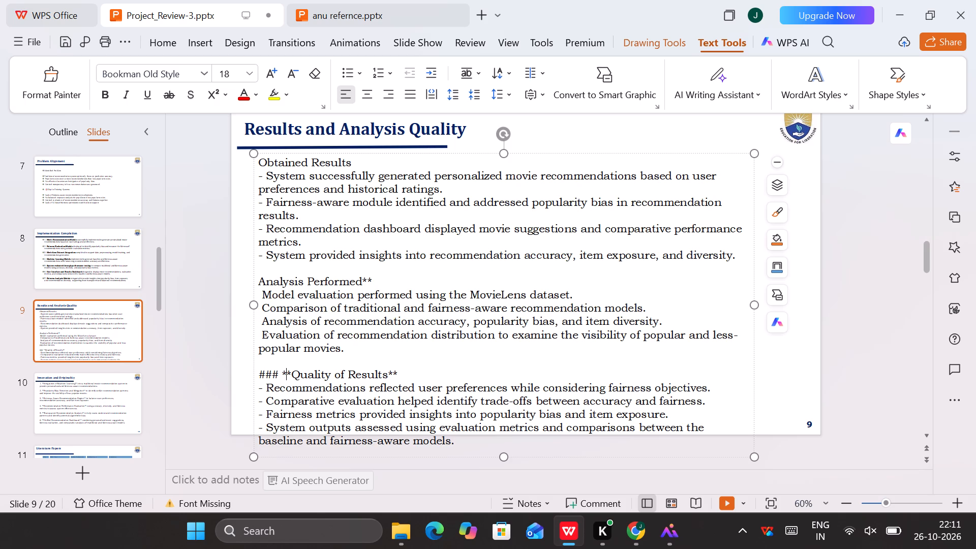
{"action": "key", "text": "Right"}
{"action": "key", "text": "BackSpace"}
{"action": "key", "text": "BackSpace"}
{"action": "key", "text": "BackSpace"}
{"action": "key", "text": "BackSpace"}
{"action": "key", "text": "BackSpace"}
{"action": "key", "text": "BackSpace"}
Remove the leading hyphens from the four lines under "Quality of Results" on slide 9.
{"action": "key", "text": "Down"}
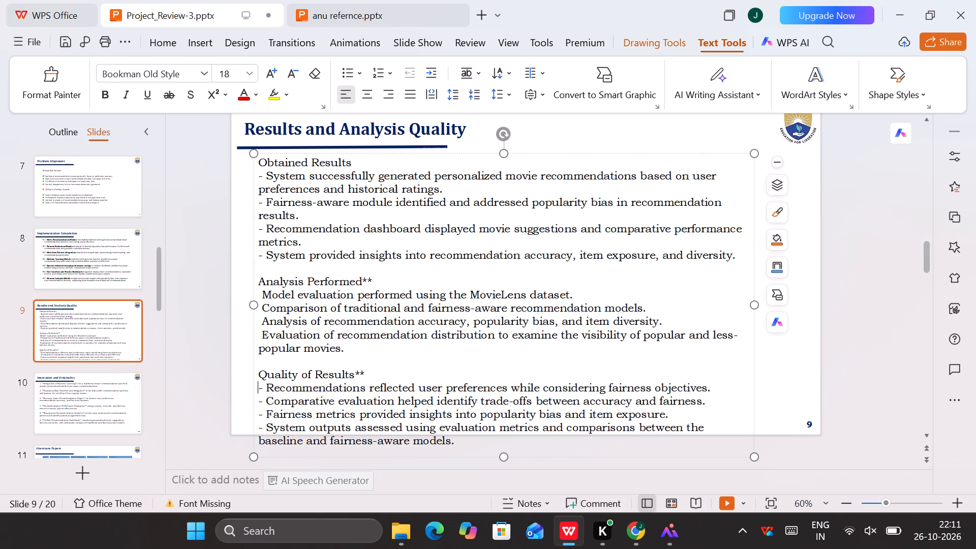
{"action": "key", "text": "Right"}
{"action": "key", "text": "BackSpace"}
{"action": "key", "text": "Down"}
{"action": "key", "text": "Right"}
{"action": "key", "text": "BackSpace"}
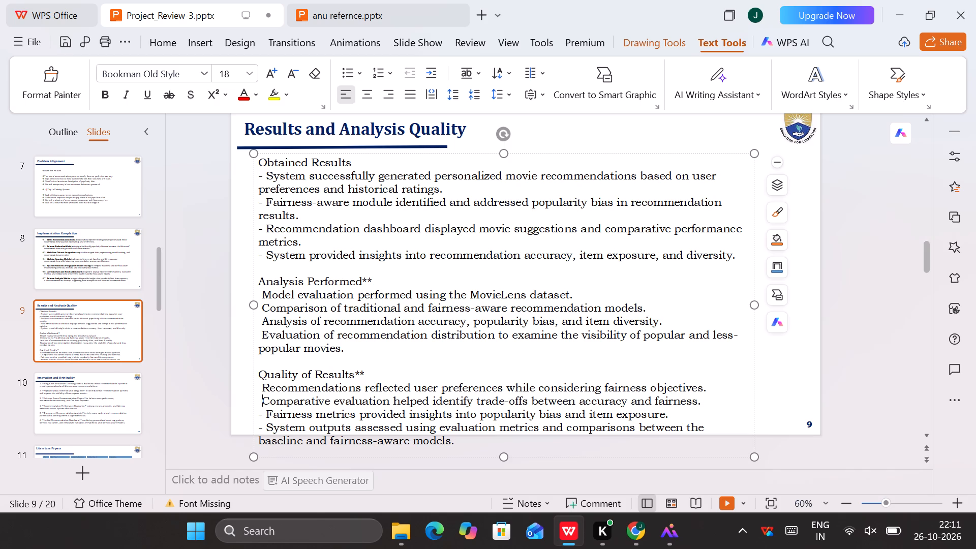
{"action": "key", "text": "Down"}
{"action": "key", "text": "Right"}
{"action": "key", "text": "BackSpace"}
{"action": "key", "text": "Down"}
{"action": "key", "text": "Right"}
{"action": "key", "text": "backslash"}
{"action": "key", "text": "BackSpace"}
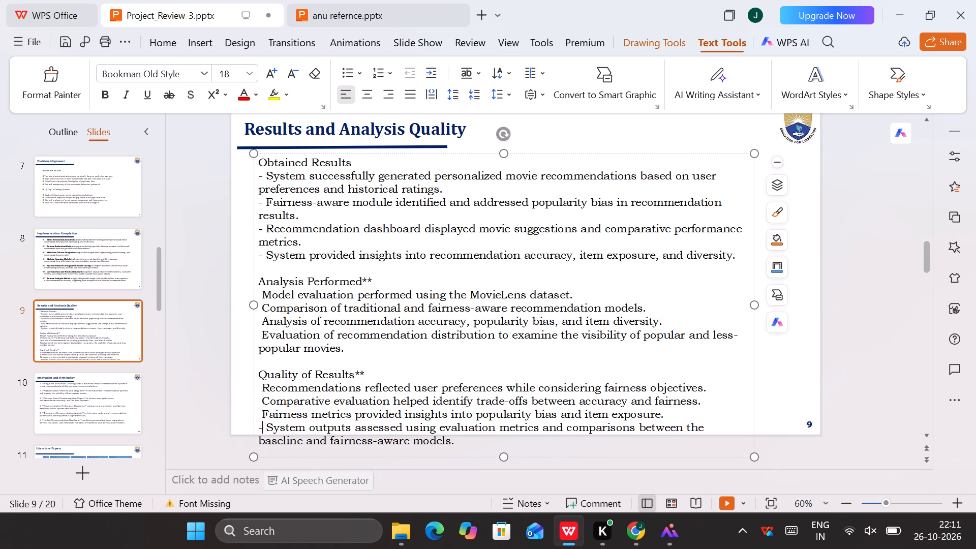
{"action": "key", "text": "BackSpace"}
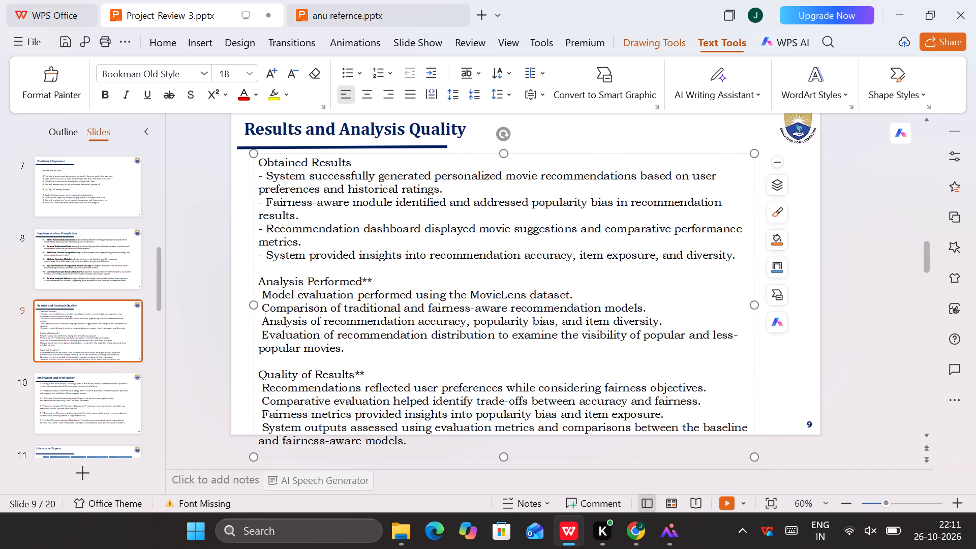
Delete the last line under "Quality of Results" on slide 9, starting with "System outputs assessed".
{"action": "left_click_drag", "start_coordinate": [261, 428], "coordinate": [411, 442]}
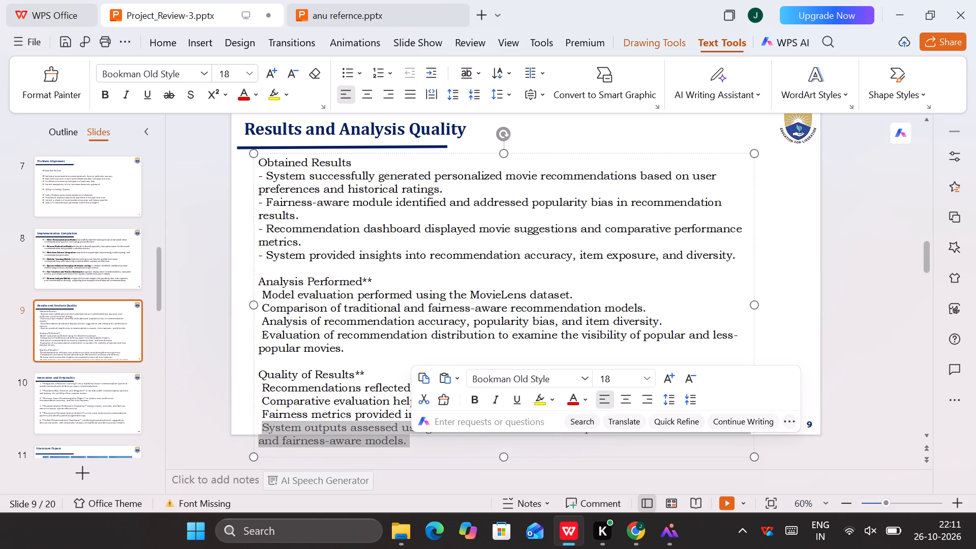
{"action": "key", "text": "Delete"}
Remove the trailing ** from the "Quality of Results" heading on slide 9.
{"action": "left_click", "coordinate": [369, 374]}
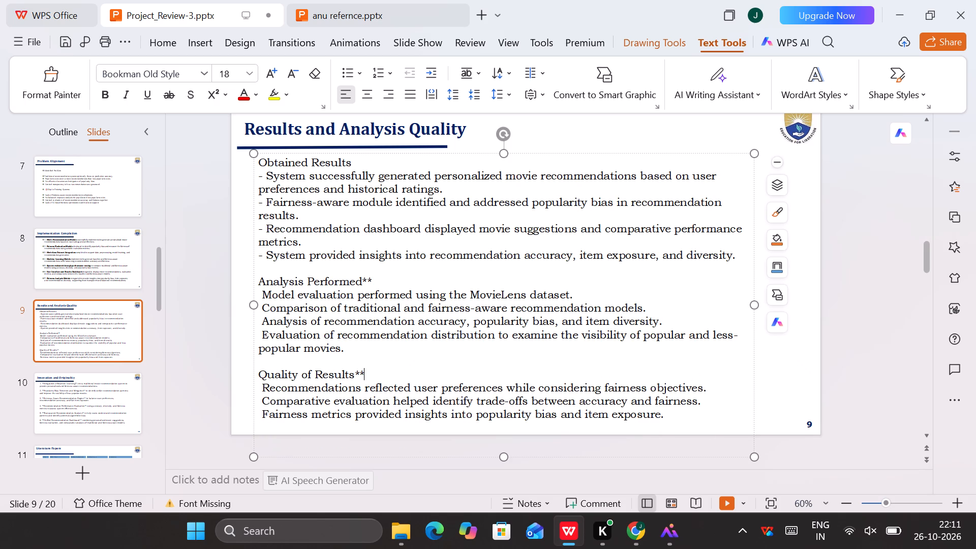
{"action": "key", "text": "BackSpace"}
{"action": "key", "text": "BackSpace"}
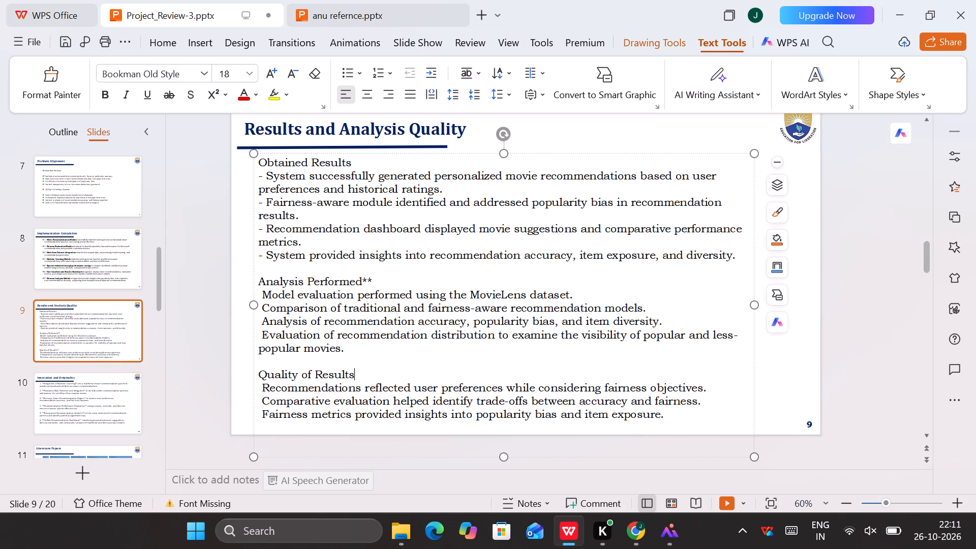
Remove the trailing ** from the "Analysis Performed" heading on slide 9.
{"action": "left_click", "coordinate": [376, 280]}
{"action": "key", "text": "BackSpace"}
{"action": "key", "text": "BackSpace"}
Make the "Obtained Results", "Analysis Performed" and "Quality of Results" headings on slide 9 bold.
{"action": "triple_click", "coordinate": [273, 167]}
{"action": "left_click", "coordinate": [344, 124]}
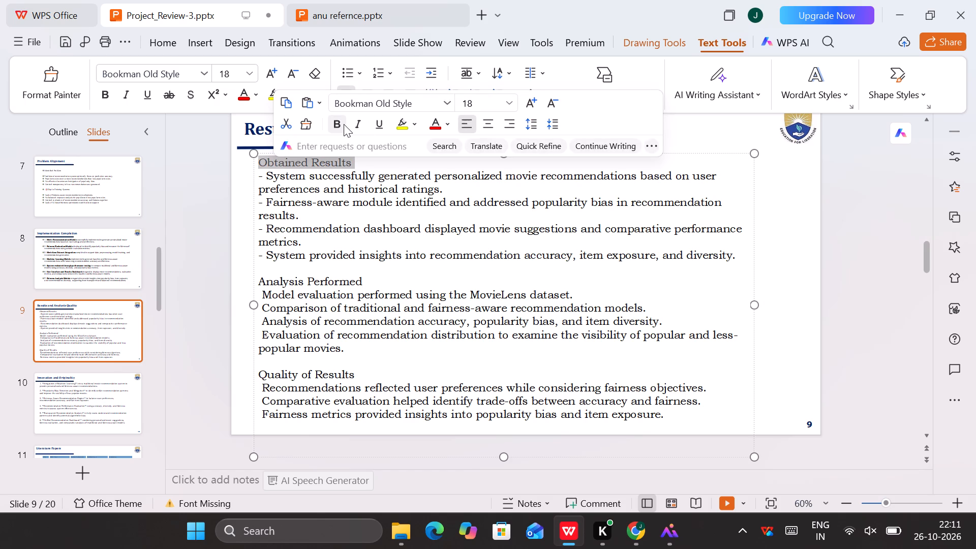
{"action": "double_click", "coordinate": [306, 281]}
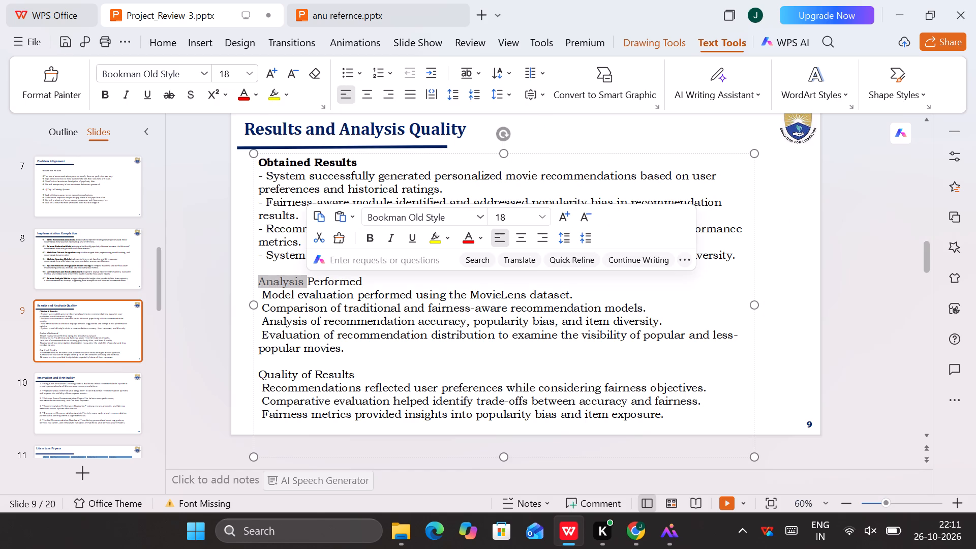
{"action": "triple_click", "coordinate": [328, 281]}
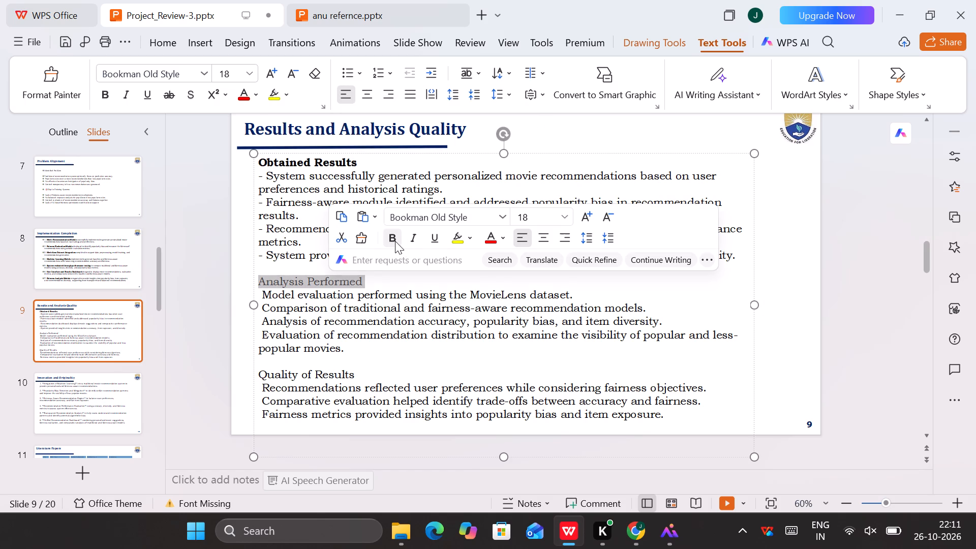
{"action": "left_click", "coordinate": [395, 241]}
{"action": "triple_click", "coordinate": [330, 376]}
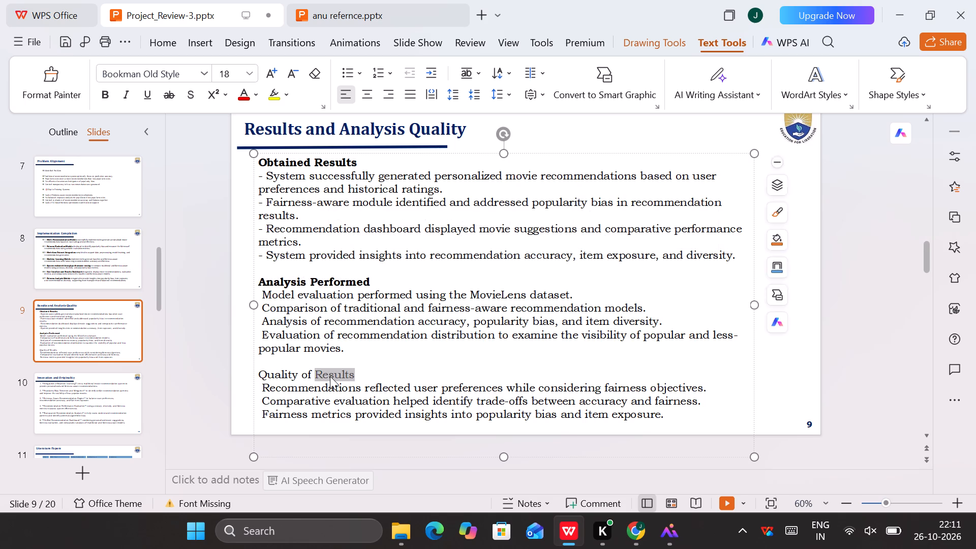
{"action": "left_click", "coordinate": [399, 333]}
{"action": "left_click", "coordinate": [401, 381]}
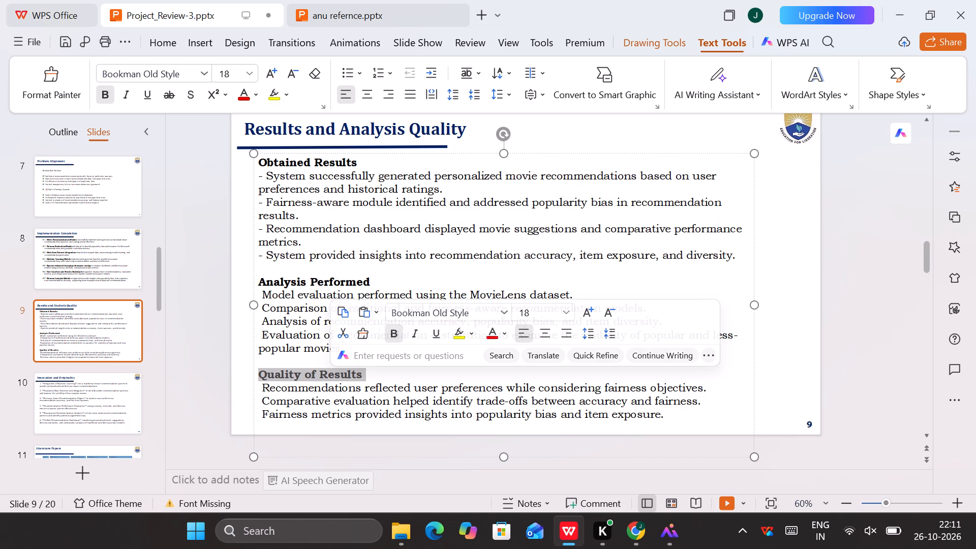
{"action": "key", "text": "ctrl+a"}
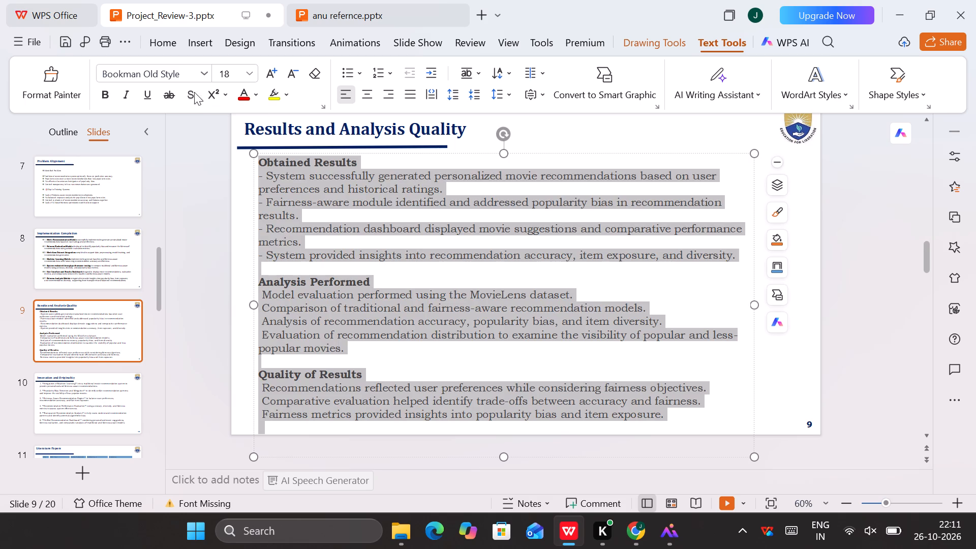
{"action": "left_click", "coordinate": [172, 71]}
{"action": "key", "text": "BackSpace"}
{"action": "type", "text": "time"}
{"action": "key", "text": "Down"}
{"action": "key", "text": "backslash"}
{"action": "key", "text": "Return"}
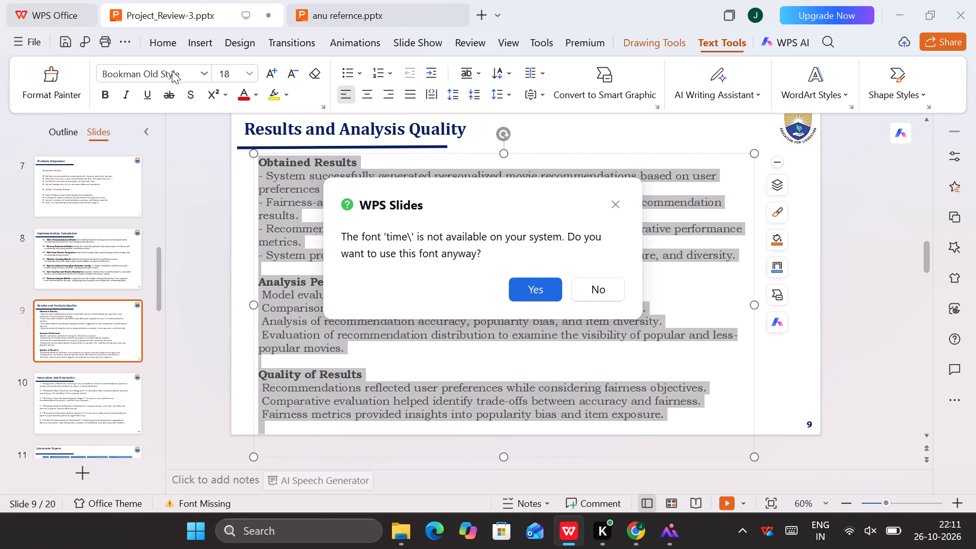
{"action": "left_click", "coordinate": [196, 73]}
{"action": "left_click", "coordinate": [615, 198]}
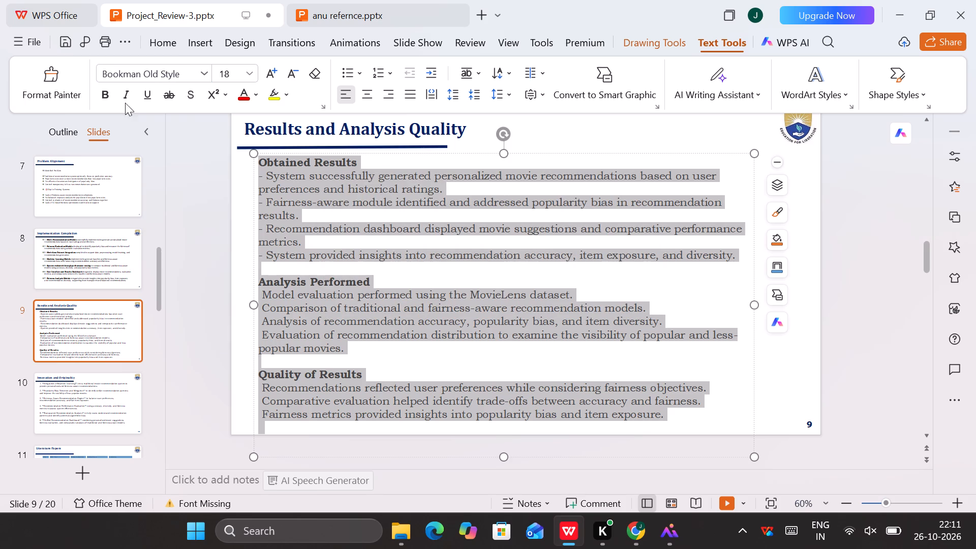
Change the font of all the body text on slide 9 to Times New Roman.
{"action": "left_click", "coordinate": [155, 71]}
{"action": "key", "text": "BackSpace"}
{"action": "type", "text": "tim"}
{"action": "key", "text": "Down"}
{"action": "key", "text": "Return"}
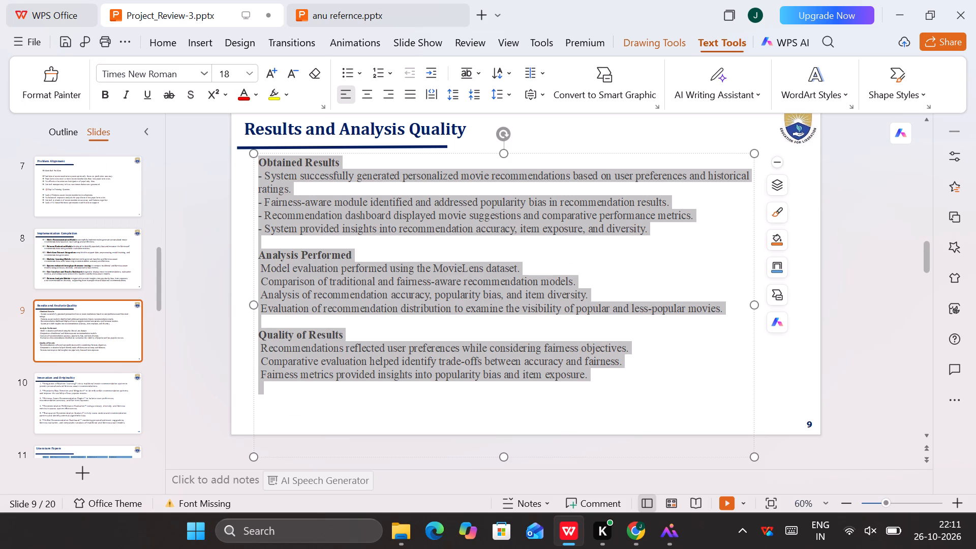
{"action": "left_click", "coordinate": [419, 387]}
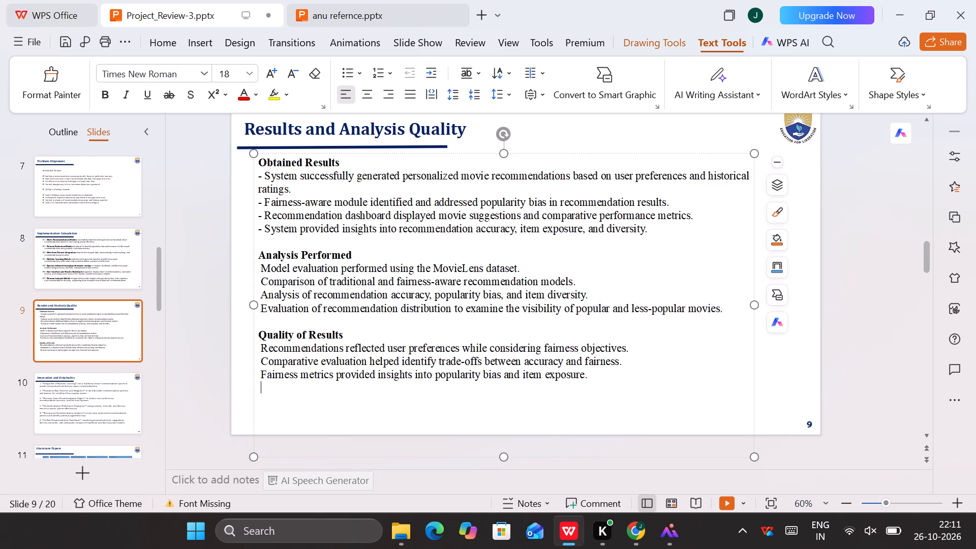
Shorten the body text box on slide 9 so its lower edge meets the slide's bottom edge.
{"action": "left_click_drag", "start_coordinate": [503, 455], "coordinate": [503, 435]}
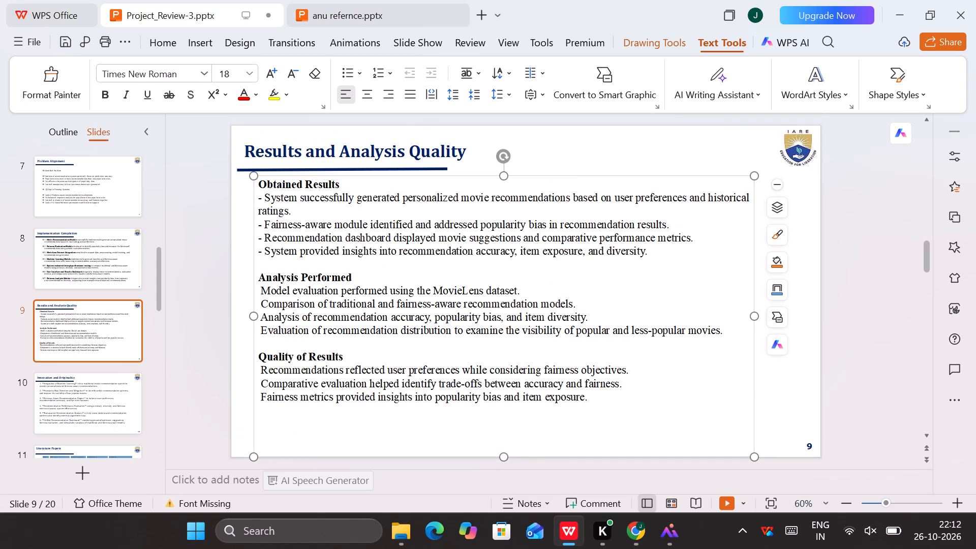
Compare slide 10 with its counterpart in anu refernce.pptx, and set all the body text on slide 9 to size 20.
{"action": "left_click", "coordinate": [74, 400]}
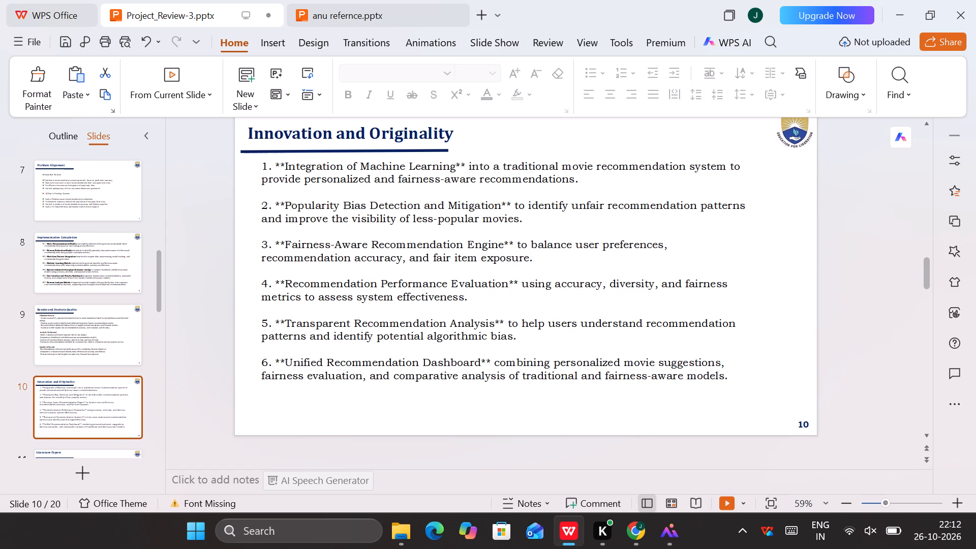
{"action": "left_click", "coordinate": [395, 0]}
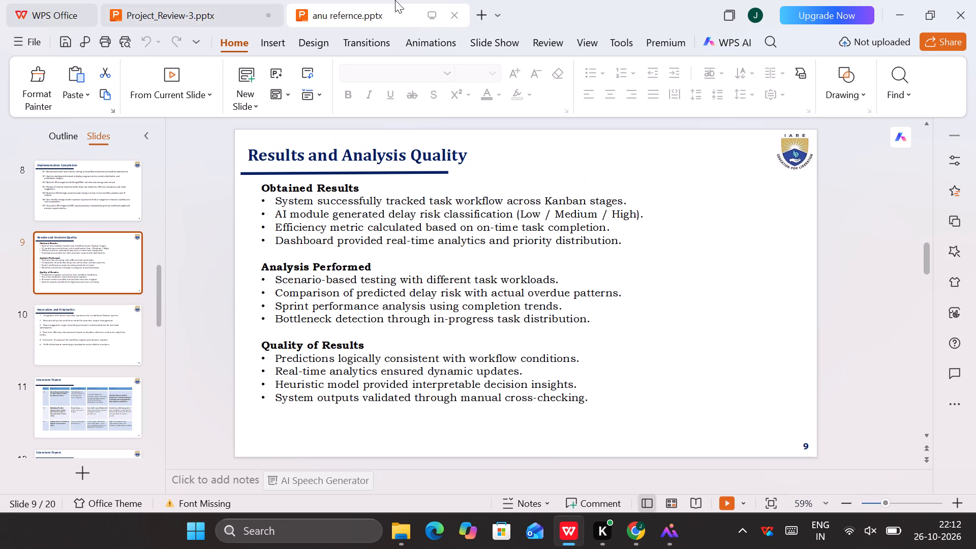
{"action": "left_click", "coordinate": [104, 330]}
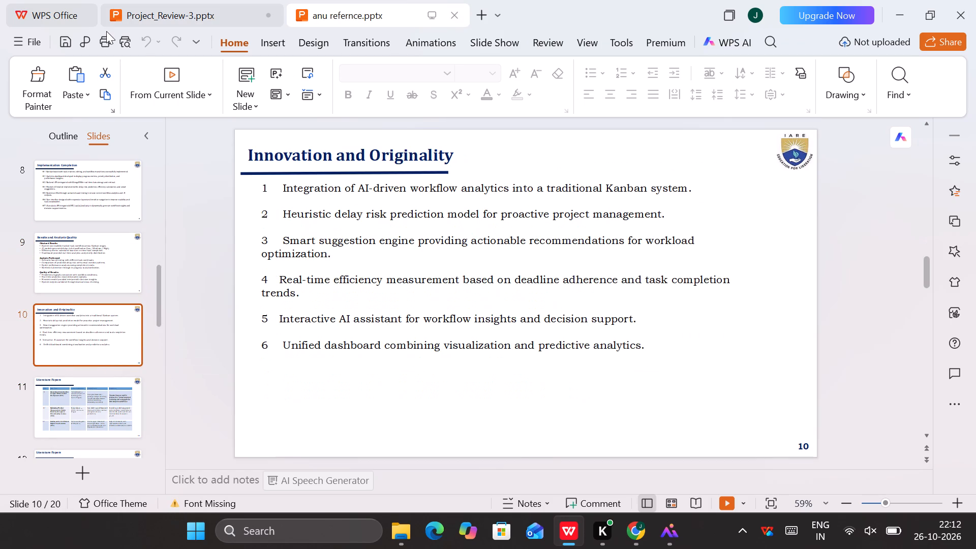
{"action": "left_click", "coordinate": [185, 0]}
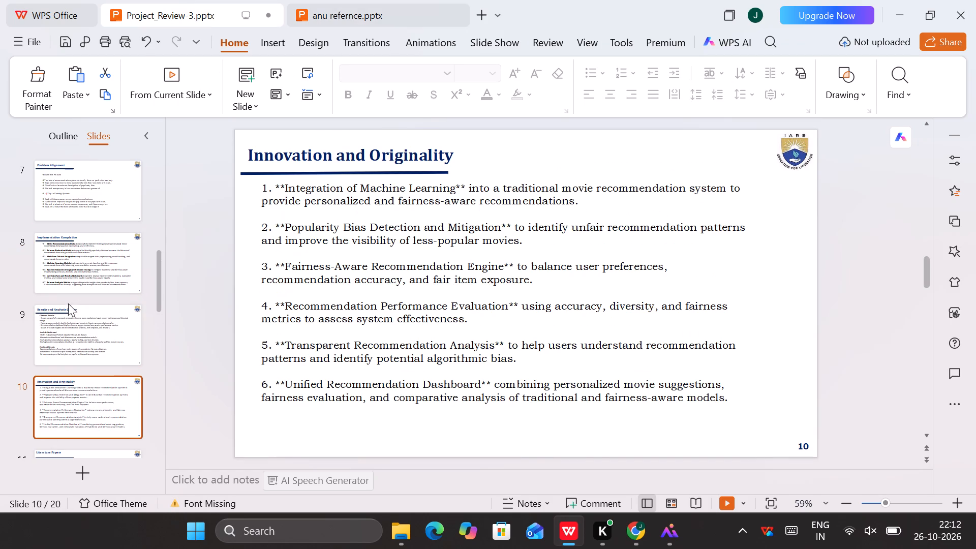
{"action": "left_click", "coordinate": [62, 333]}
{"action": "left_click", "coordinate": [343, 290]}
{"action": "key", "text": "ctrl+a"}
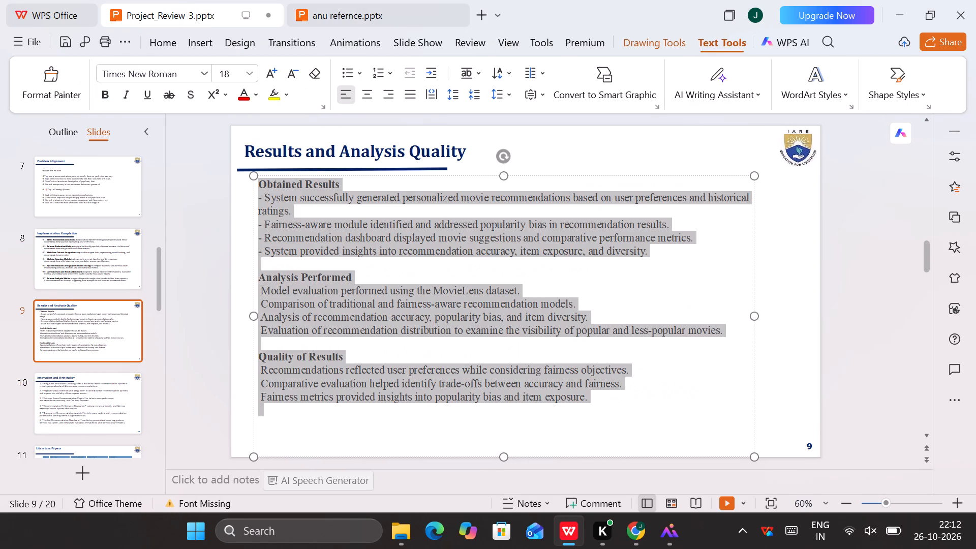
{"action": "left_click", "coordinate": [234, 75]}
{"action": "key", "text": "BackSpace"}
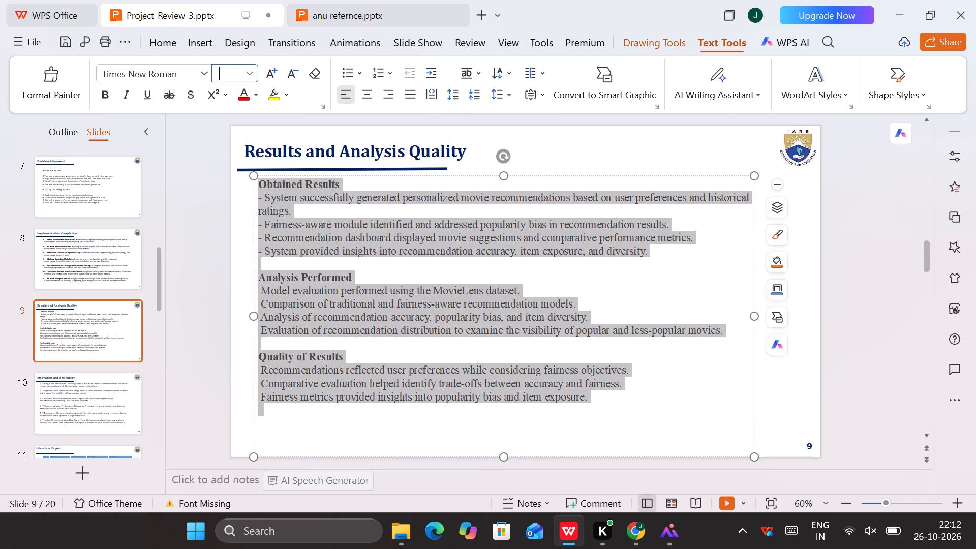
{"action": "type", "text": "20"}
{"action": "key", "text": "Return"}
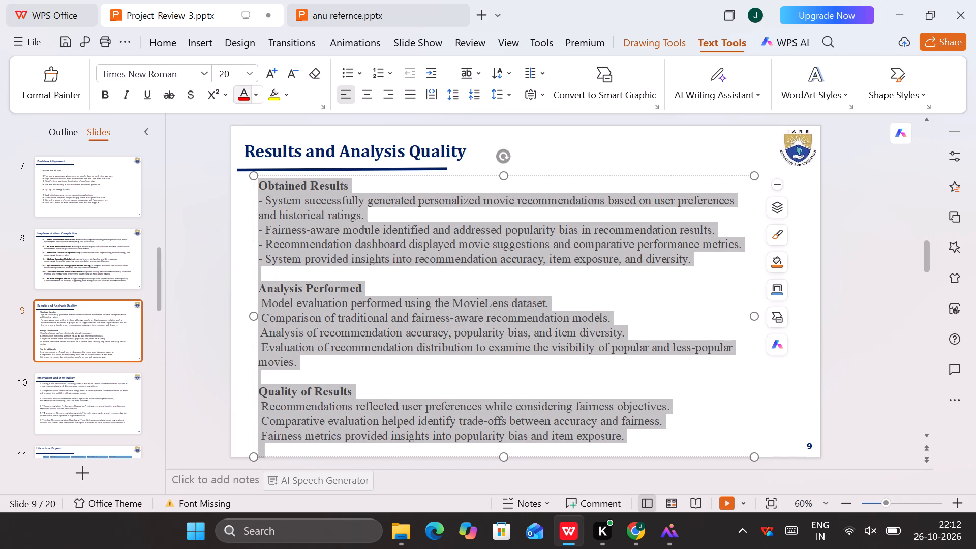
Check slide 10 against anu refernce.pptx and remove the opening ** from points 1 and 2 of Innovation and Originality in Project_Review-3.pptx.
{"action": "left_click", "coordinate": [99, 406]}
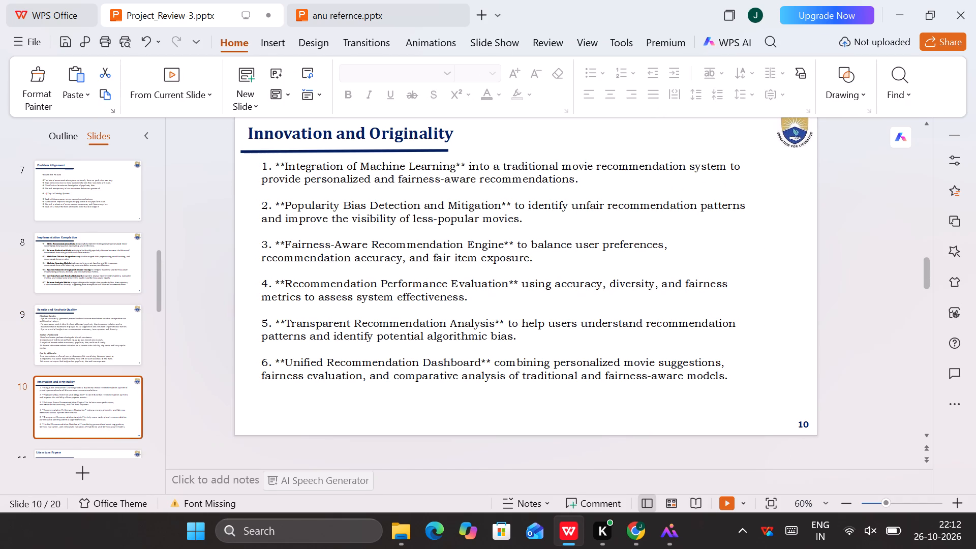
{"action": "left_click", "coordinate": [375, 0]}
{"action": "key", "text": "Down"}
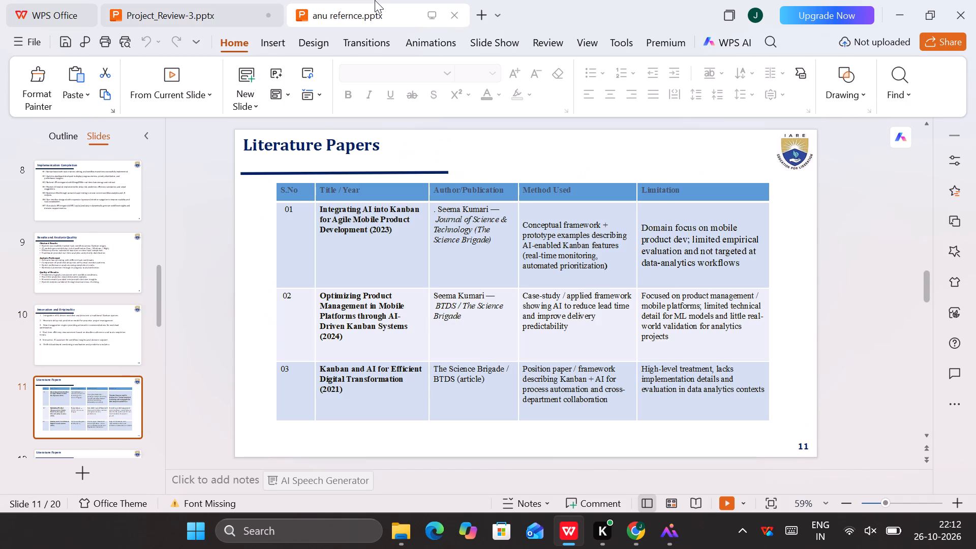
{"action": "key", "text": "Up"}
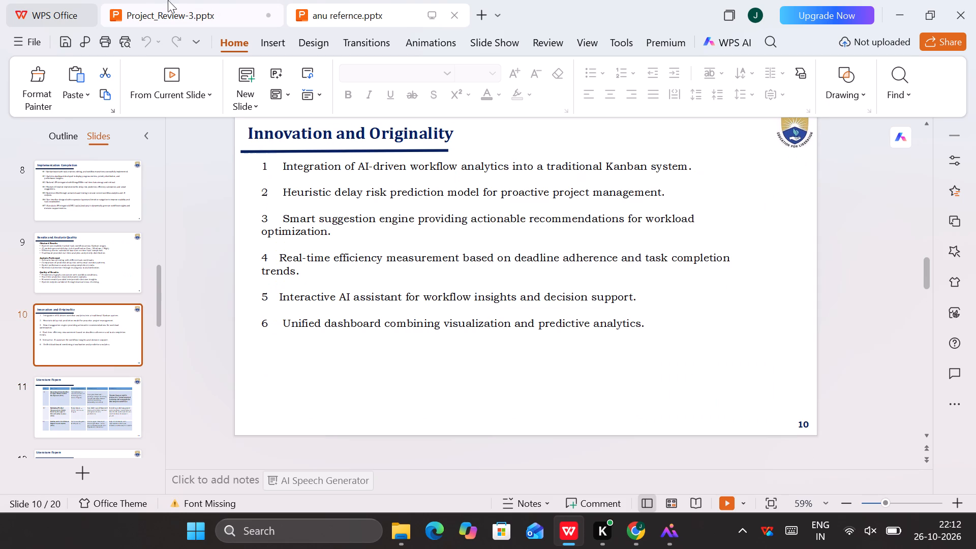
{"action": "left_click", "coordinate": [158, 0]}
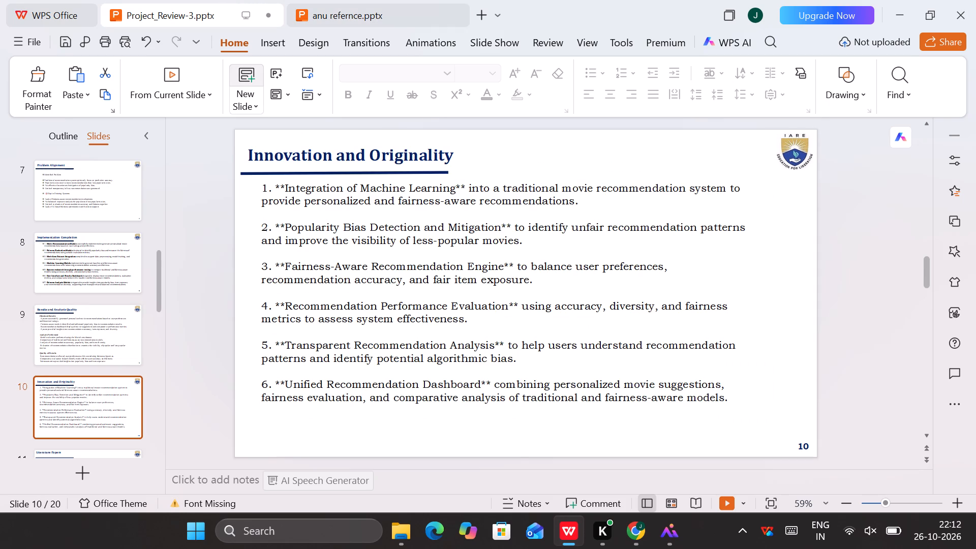
{"action": "left_click", "coordinate": [285, 189]}
{"action": "key", "text": "BackSpace"}
{"action": "key", "text": "BackSpace"}
{"action": "key", "text": "Down"}
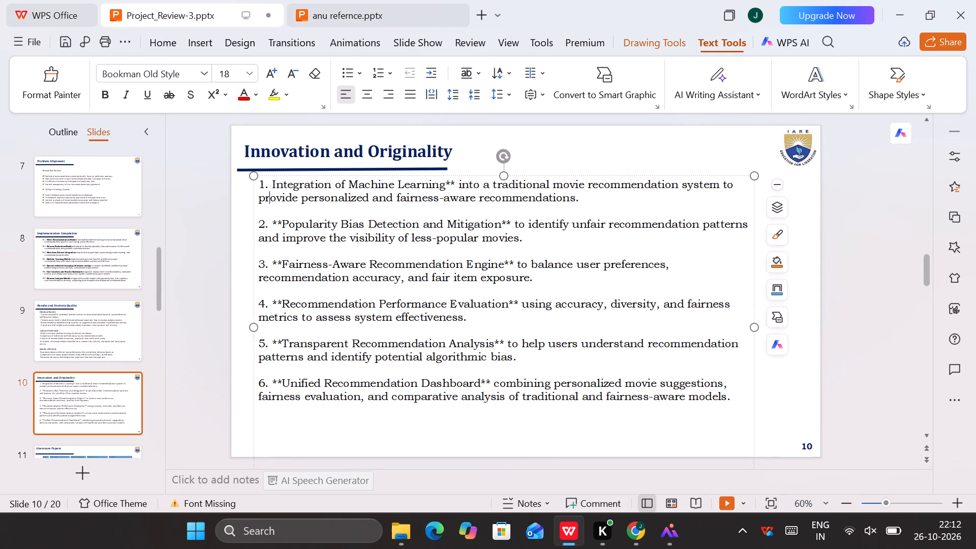
{"action": "key", "text": "Down"}
{"action": "key", "text": "Down"}
{"action": "key", "text": "Right"}
{"action": "key", "text": "BackSpace"}
{"action": "key", "text": "Right"}
{"action": "key", "text": "BackSpace"}
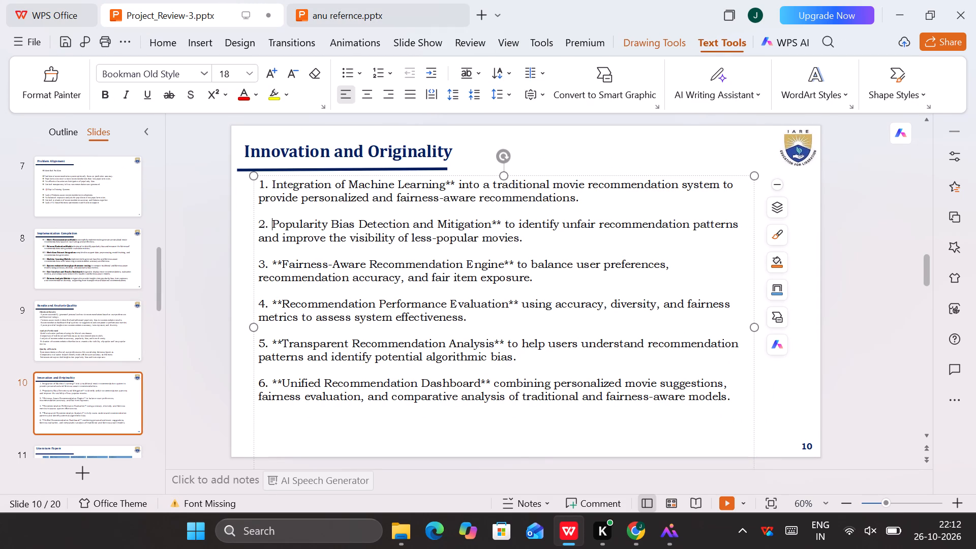
Remove the opening ** before "Fairness-Aware Recommendation Engine" in point 3 on slide 10.
{"action": "key", "text": "Down"}
{"action": "key", "text": "Down"}
{"action": "key", "text": "Down"}
{"action": "key", "text": "Right"}
{"action": "key", "text": "Right"}
{"action": "key", "text": "BackSpace"}
{"action": "key", "text": "BackSpace"}
Remove the opening ** before "Recommendation Performance Evaluation" in point 4 on slide 10, keeping one space after the number.
{"action": "key", "text": "Down"}
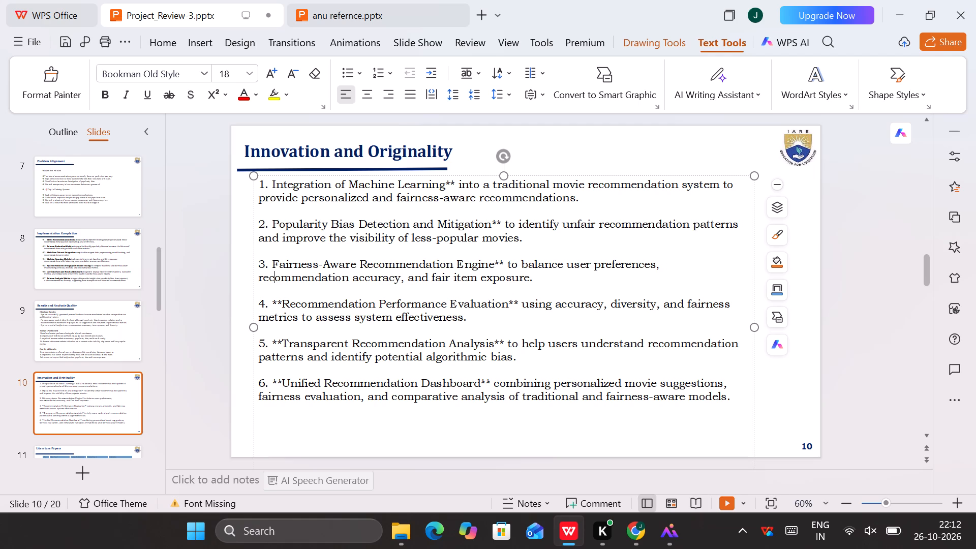
{"action": "key", "text": "Down"}
{"action": "key", "text": "Right"}
{"action": "key", "text": "Right"}
{"action": "key", "text": "Right"}
{"action": "key", "text": "Right"}
{"action": "key", "text": "Right"}
{"action": "key", "text": "BackSpace"}
{"action": "key", "text": "BackSpace"}
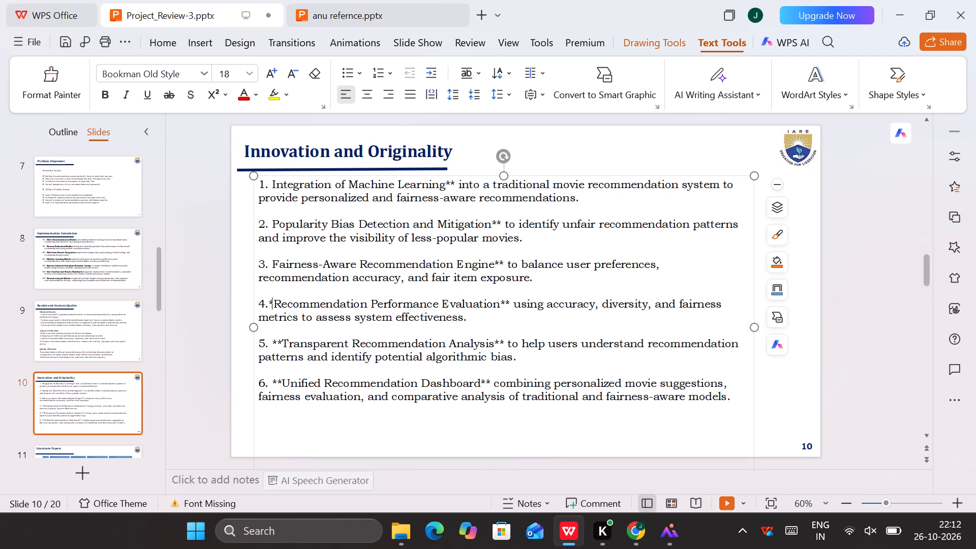
{"action": "key", "text": "Delete"}
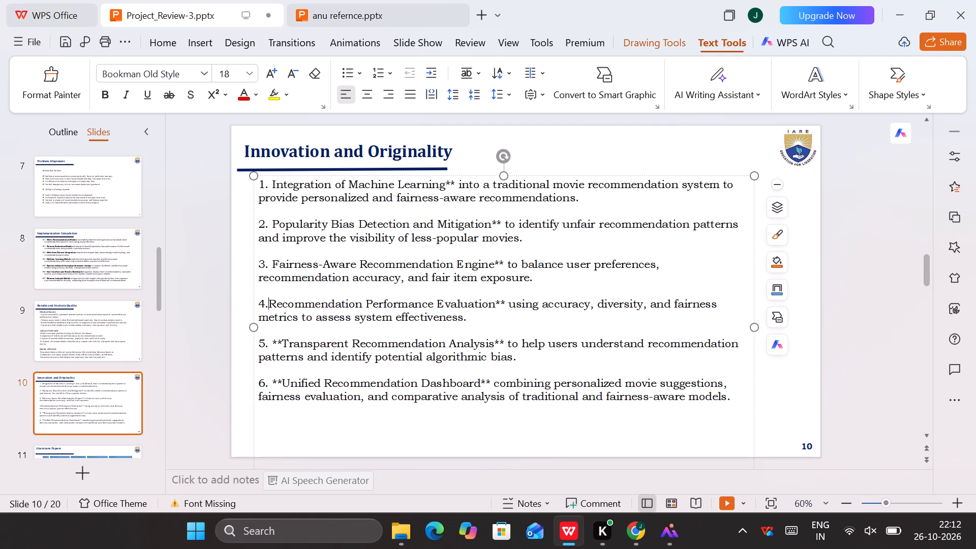
{"action": "key", "text": "Down"}
{"action": "key", "text": "Down"}
{"action": "key", "text": "Right"}
{"action": "key", "text": "Up"}
{"action": "key", "text": "Up"}
{"action": "key", "text": "Up"}
{"action": "key", "text": "Right"}
{"action": "key", "text": "Right"}
{"action": "key", "text": "space"}
Remove the opening ** before "Transparent Recommendation Analysis" and "Unified Recommendation Dashboard" in points 5 and 6 on slide 10.
{"action": "key", "text": "Down"}
{"action": "key", "text": "Down"}
{"action": "key", "text": "Down"}
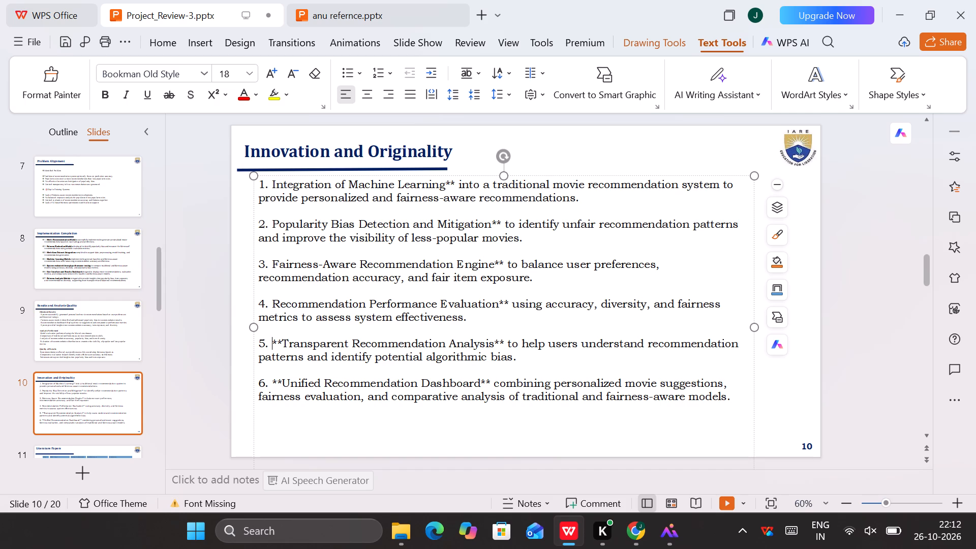
{"action": "key", "text": "Right"}
{"action": "key", "text": "Left"}
{"action": "key", "text": "Delete"}
{"action": "key", "text": "Delete"}
{"action": "key", "text": "Down"}
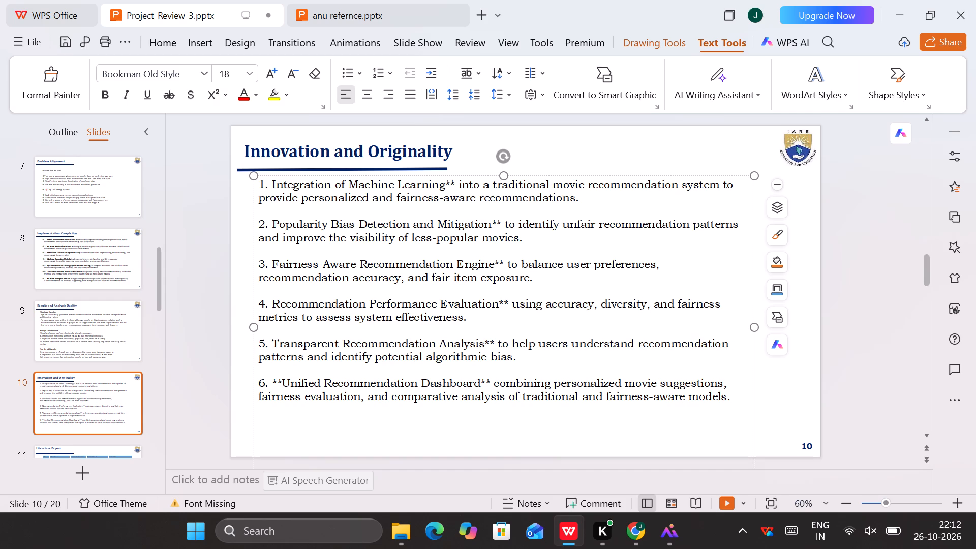
{"action": "key", "text": "Down"}
{"action": "key", "text": "Down"}
{"action": "key", "text": "Delete"}
{"action": "key", "text": "Delete"}
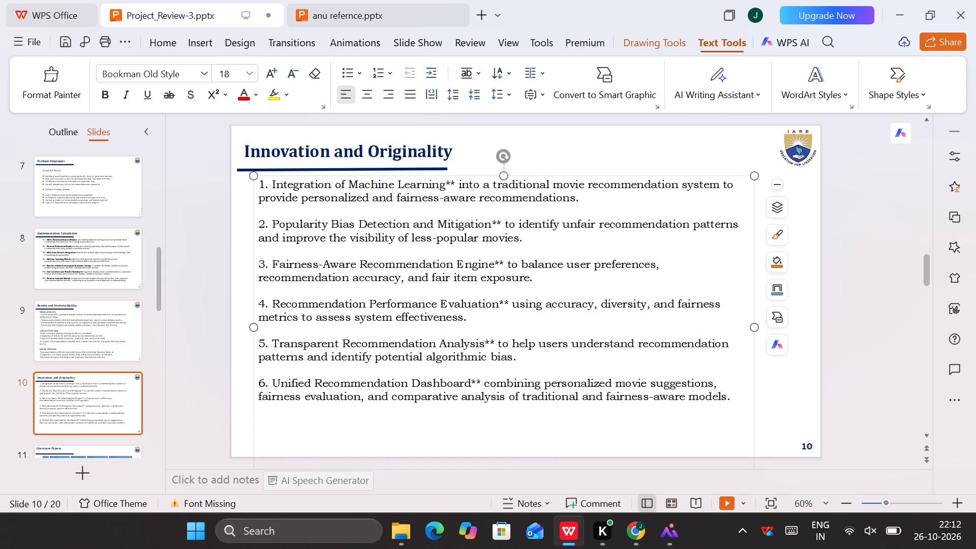
Remove the closing ** after "Unified Recommendation Dashboard" in point 6 on slide 10.
{"action": "key", "text": "Right"}
{"action": "key", "text": "Right"}
{"action": "key", "text": "Right"}
{"action": "key", "text": "Right"}
{"action": "key", "text": "Right"}
{"action": "key", "text": "Right"}
{"action": "key", "text": "Right"}
{"action": "key", "text": "Right"}
{"action": "key", "text": "Right"}
{"action": "key", "text": "Right"}
{"action": "key", "text": "Right"}
{"action": "key", "text": "Right"}
{"action": "key", "text": "Right"}
{"action": "key", "text": "Right"}
{"action": "key", "text": "Right"}
{"action": "key", "text": "Right"}
{"action": "key", "text": "Right"}
{"action": "key", "text": "Right"}
{"action": "key", "text": "Right"}
{"action": "key", "text": "Right"}
{"action": "key", "text": "Left"}
{"action": "key", "text": "Delete"}
{"action": "key", "text": "Delete"}
Remove the closing ** after "Transparent Recommendation Analysis" in point 5 on slide 10.
{"action": "key", "text": "Up"}
{"action": "key", "text": "Up"}
{"action": "key", "text": "Up"}
{"action": "key", "text": "Up"}
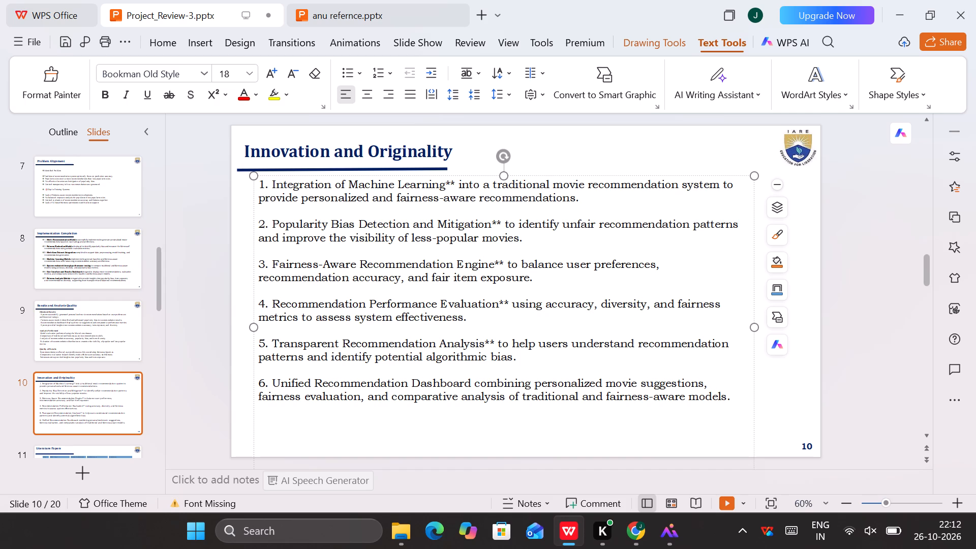
{"action": "left_click", "coordinate": [484, 345]}
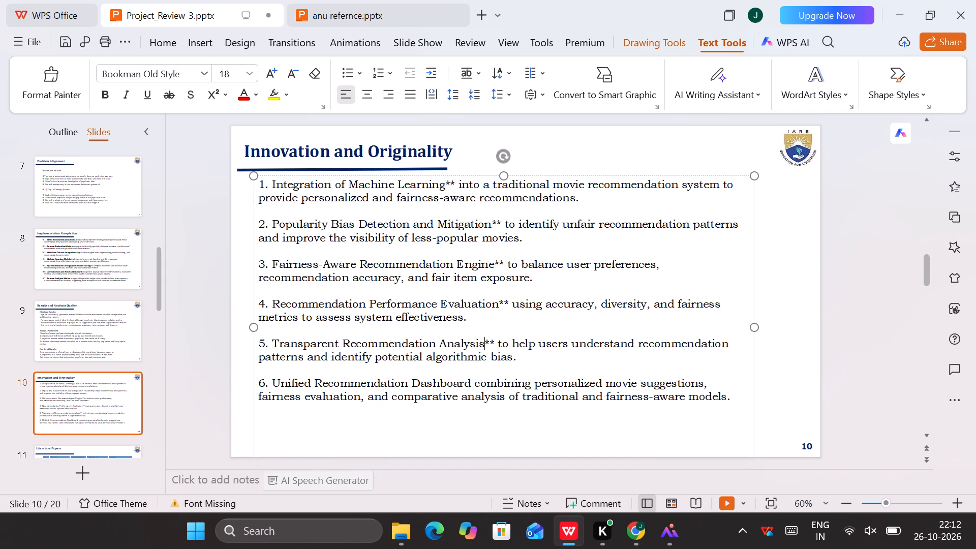
{"action": "key", "text": "Delete"}
{"action": "key", "text": "Delete"}
Remove the closing ** after "Recommendation Performance Evaluation" in point 4 on slide 10.
{"action": "key", "text": "Up"}
{"action": "key", "text": "Up"}
{"action": "key", "text": "Up"}
{"action": "key", "text": "Right"}
{"action": "key", "text": "Right"}
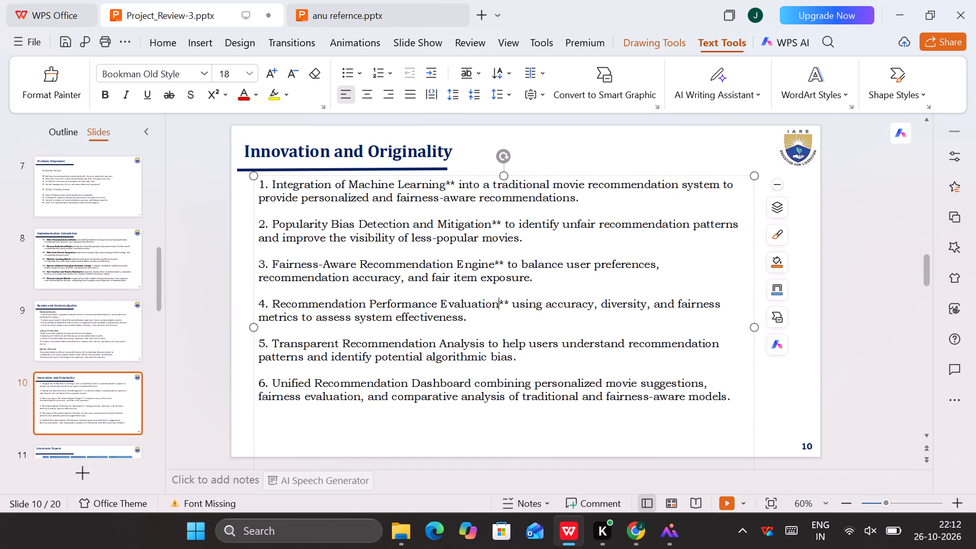
{"action": "key", "text": "Delete"}
{"action": "key", "text": "Delete"}
Remove the closing ** after "Fairness-Aware Recommendation Engine" in point 3 on slide 10, keeping one space before "to balance".
{"action": "key", "text": "Up"}
{"action": "key", "text": "Up"}
{"action": "key", "text": "Up"}
{"action": "key", "text": "Delete"}
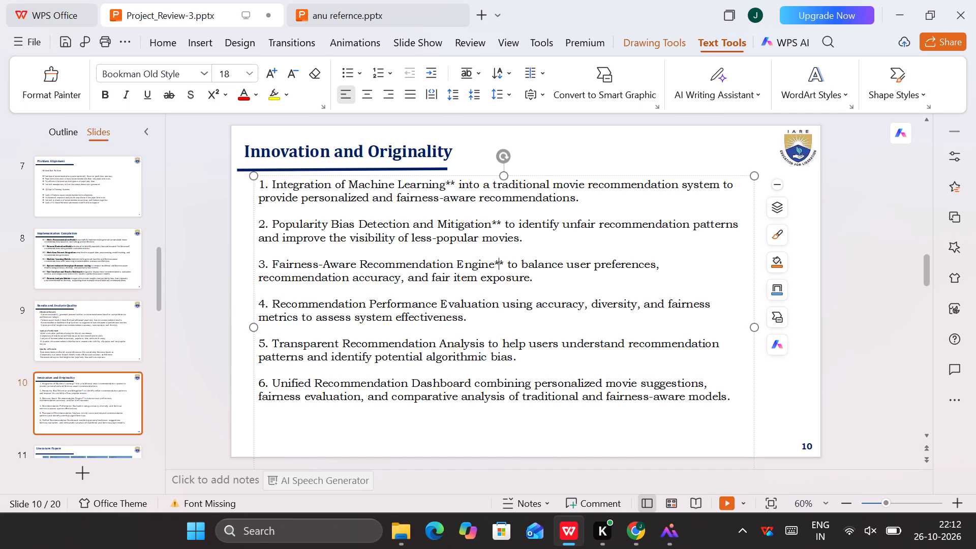
{"action": "key", "text": "Delete"}
{"action": "key", "text": "Left"}
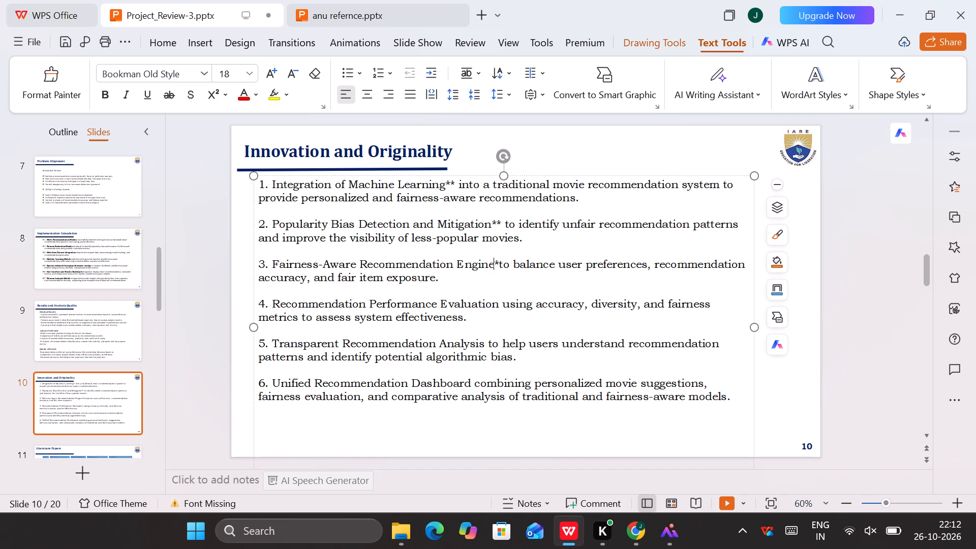
{"action": "key", "text": "Delete"}
{"action": "key", "text": "space"}
Remove the closing ** after "Popularity Bias Detection and Mitigation" in point 2 on slide 10.
{"action": "key", "text": "Up"}
{"action": "key", "text": "Up"}
{"action": "key", "text": "Up"}
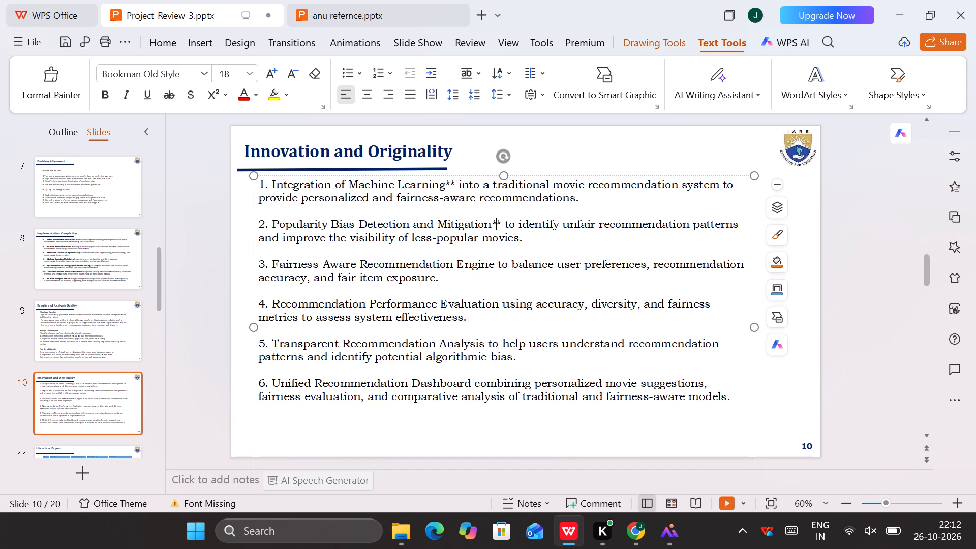
{"action": "key", "text": "Up"}
{"action": "key", "text": "Down"}
{"action": "key", "text": "Left"}
{"action": "key", "text": "Delete"}
{"action": "key", "text": "Delete"}
Remove the closing ** after "Integration of Machine Learning" in point 1 on slide 10.
{"action": "key", "text": "Up"}
{"action": "key", "text": "Up"}
{"action": "key", "text": "Left"}
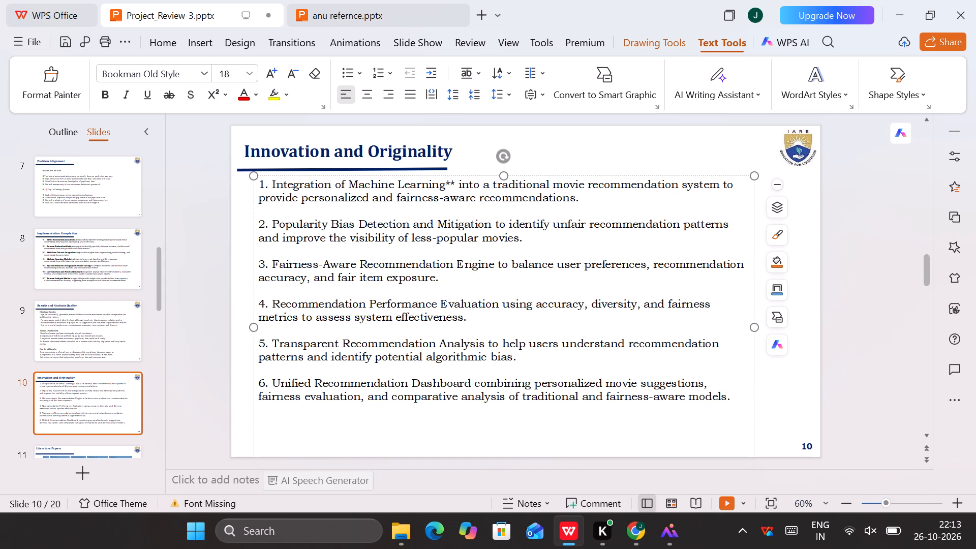
{"action": "key", "text": "Up"}
{"action": "key", "text": "Left"}
{"action": "key", "text": "Left"}
{"action": "key", "text": "Left"}
{"action": "key", "text": "Left"}
{"action": "key", "text": "Left"}
{"action": "key", "text": "Left"}
{"action": "key", "text": "Left"}
{"action": "key", "text": "Left"}
{"action": "key", "text": "Delete"}
{"action": "key", "text": "Delete"}
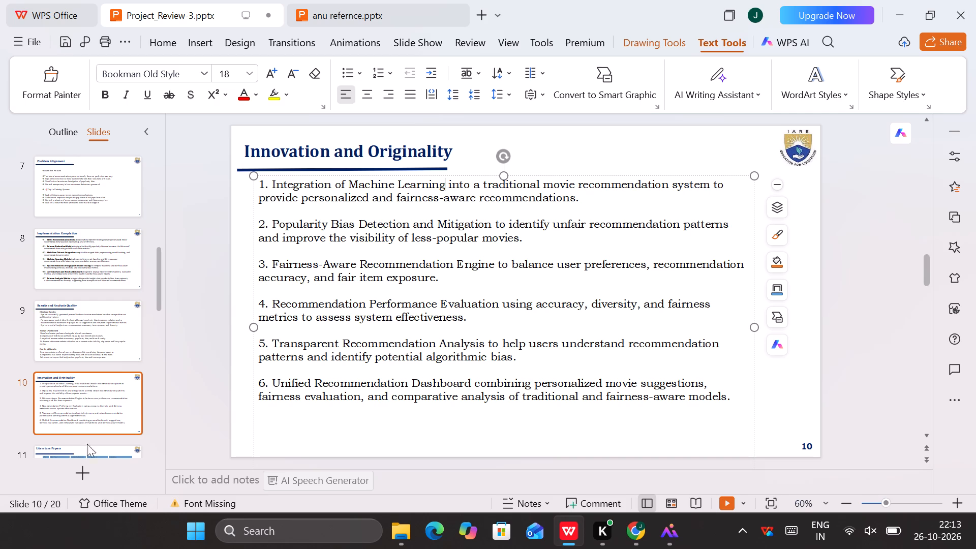
Go to slide 14, Proposed Systems, and move the bulleted text box up to just below the title line.
{"action": "key", "text": "Down"}
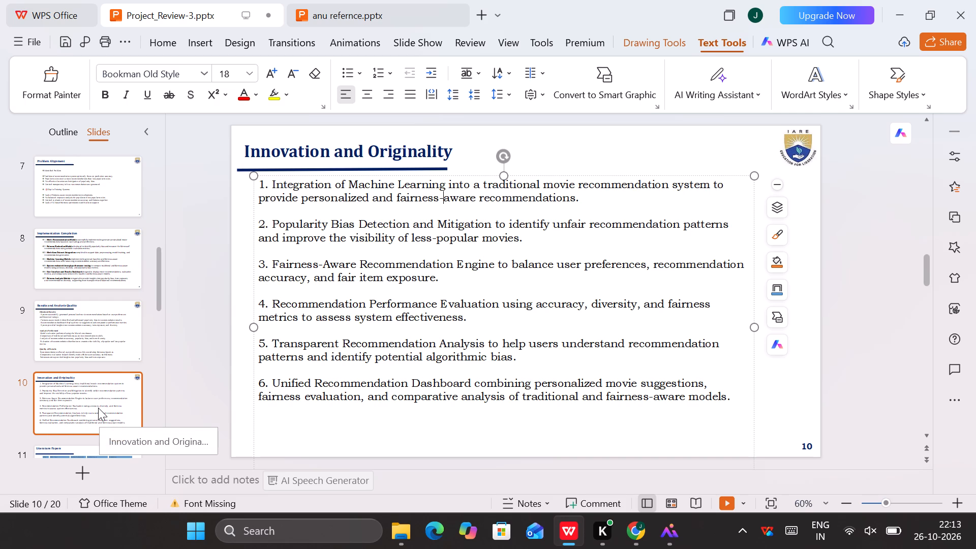
{"action": "left_click", "coordinate": [98, 408]}
{"action": "key", "text": "Down"}
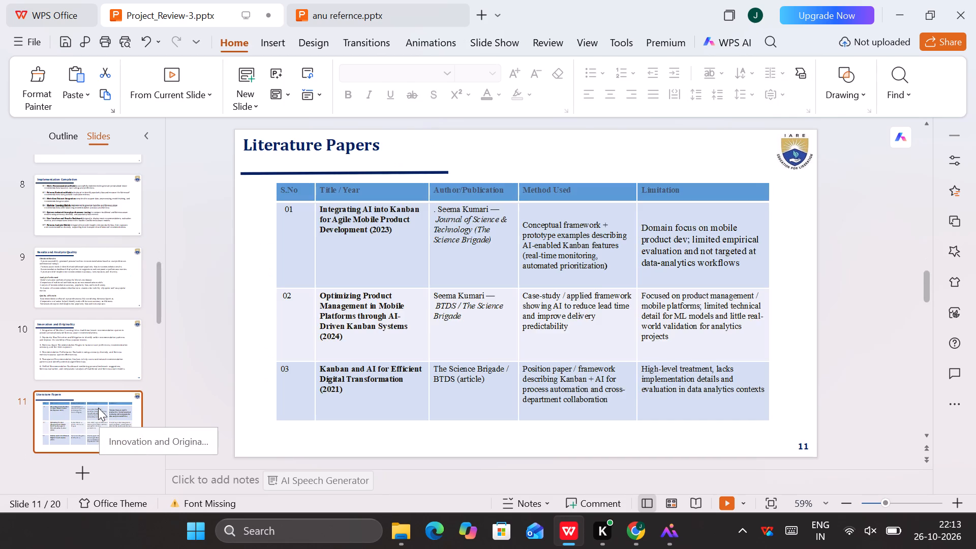
{"action": "key", "text": "Down"}
{"action": "key", "text": "Down"}
{"action": "key", "text": "Down"}
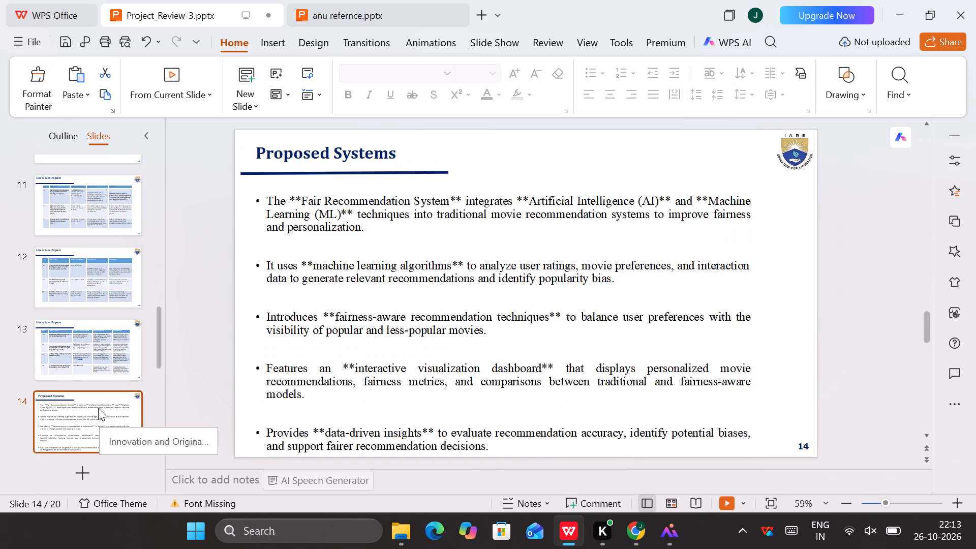
{"action": "left_click", "coordinate": [316, 377]}
{"action": "key", "text": "ctrl+a"}
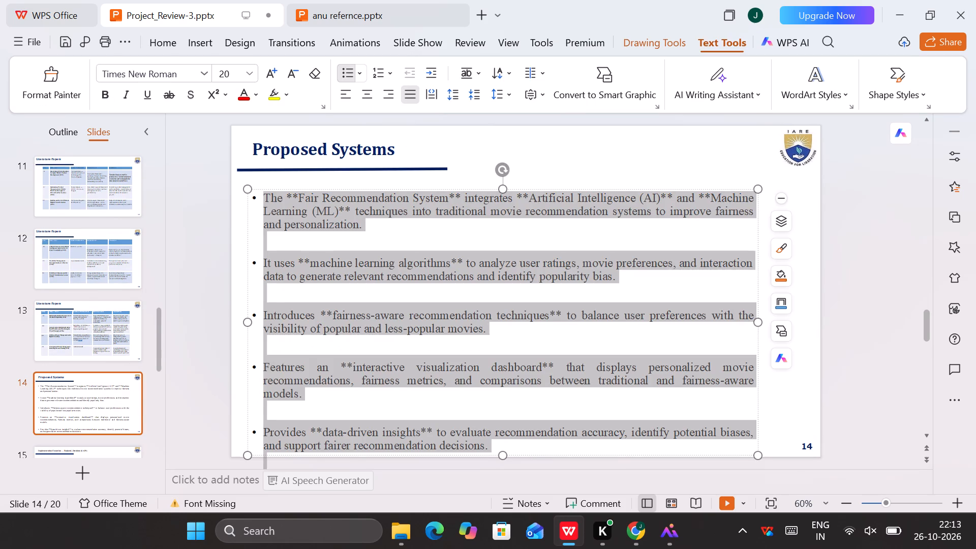
{"action": "scroll", "coordinate": [350, 229], "scroll_direction": "down", "scroll_amount": 1}
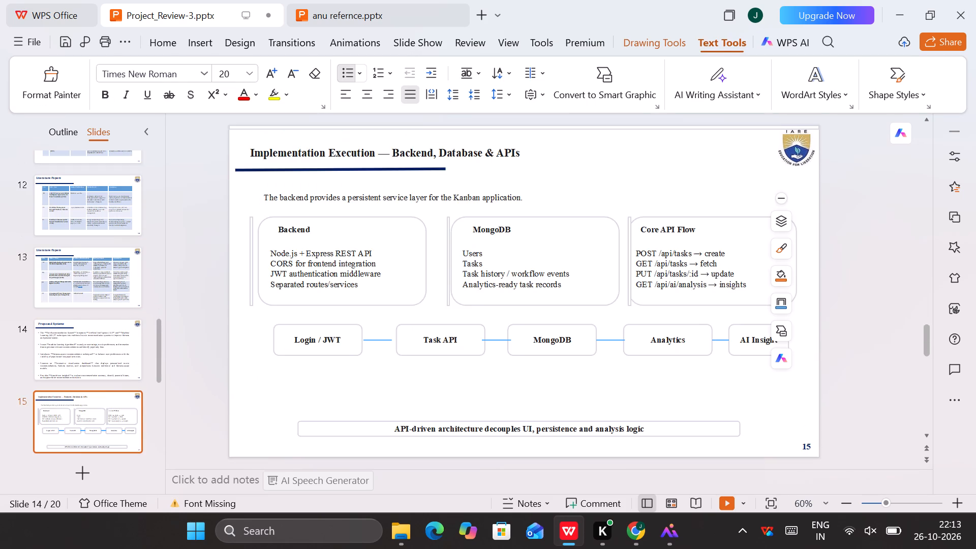
{"action": "scroll", "coordinate": [350, 229], "scroll_direction": "up", "scroll_amount": 3}
{"action": "left_click", "coordinate": [97, 423]}
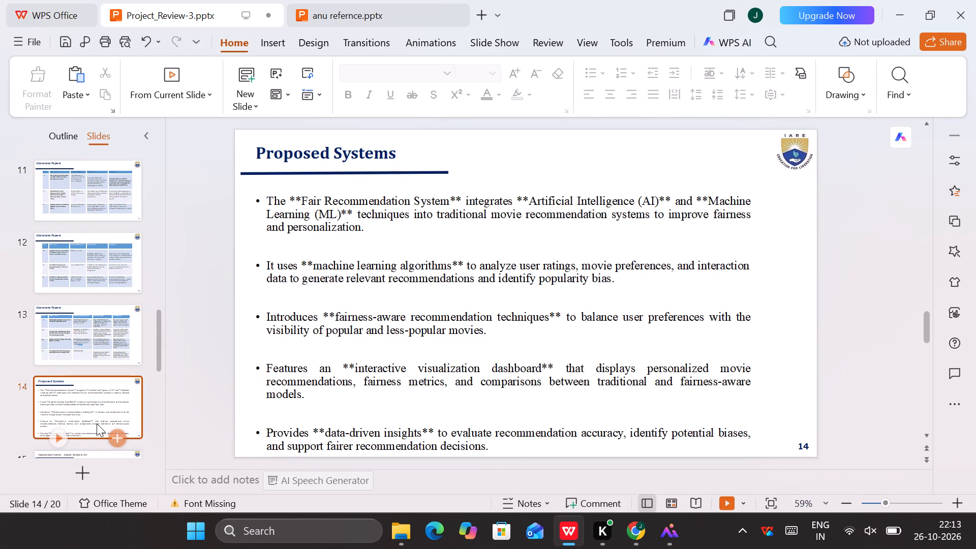
{"action": "left_click", "coordinate": [421, 326]}
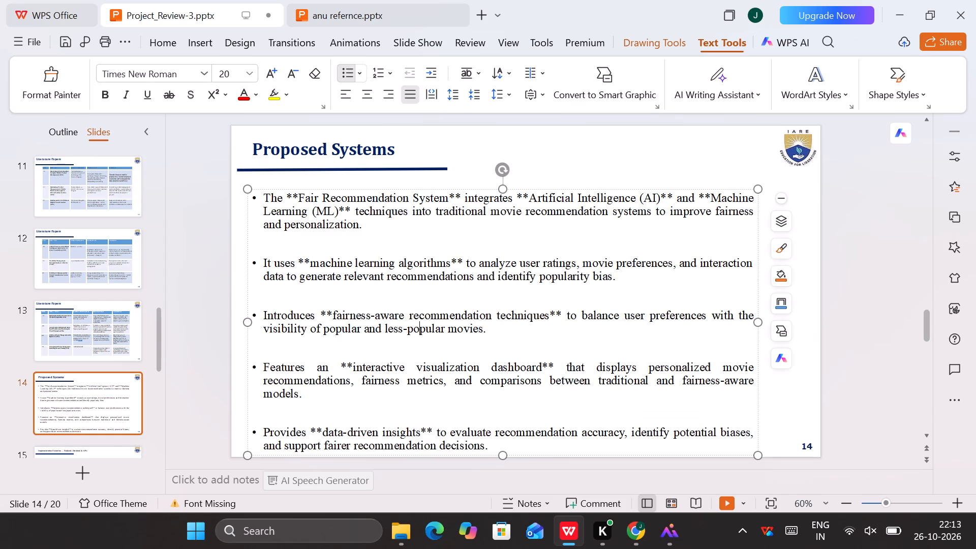
{"action": "left_click_drag", "start_coordinate": [538, 185], "coordinate": [538, 168]}
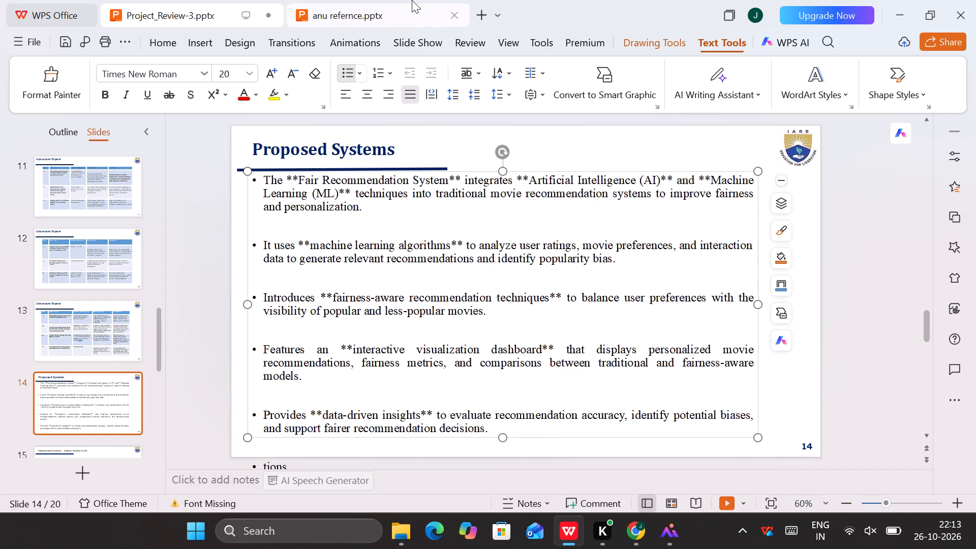
Delete the leftover text "tions." from the last bullet below the bottom edge of slide 14.
{"action": "double_click", "coordinate": [278, 467]}
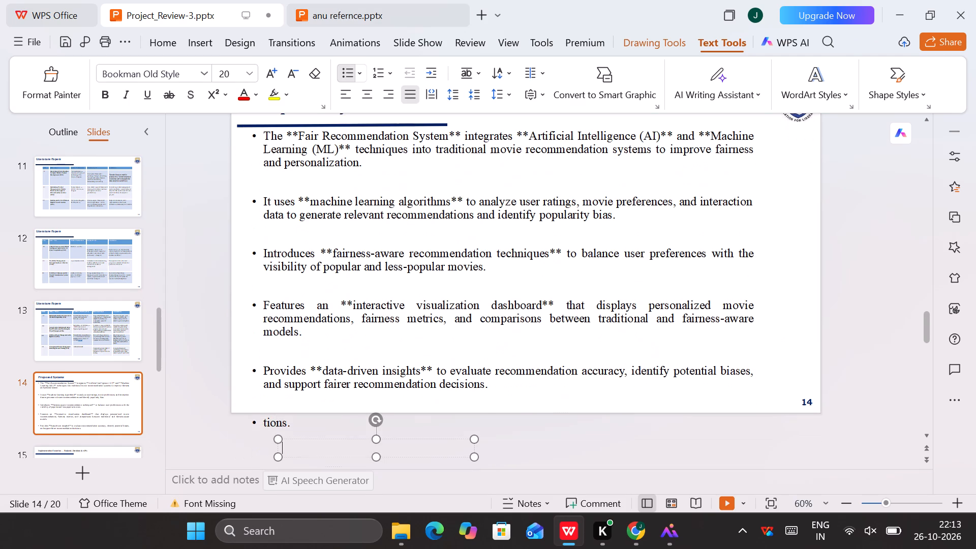
{"action": "triple_click", "coordinate": [277, 424]}
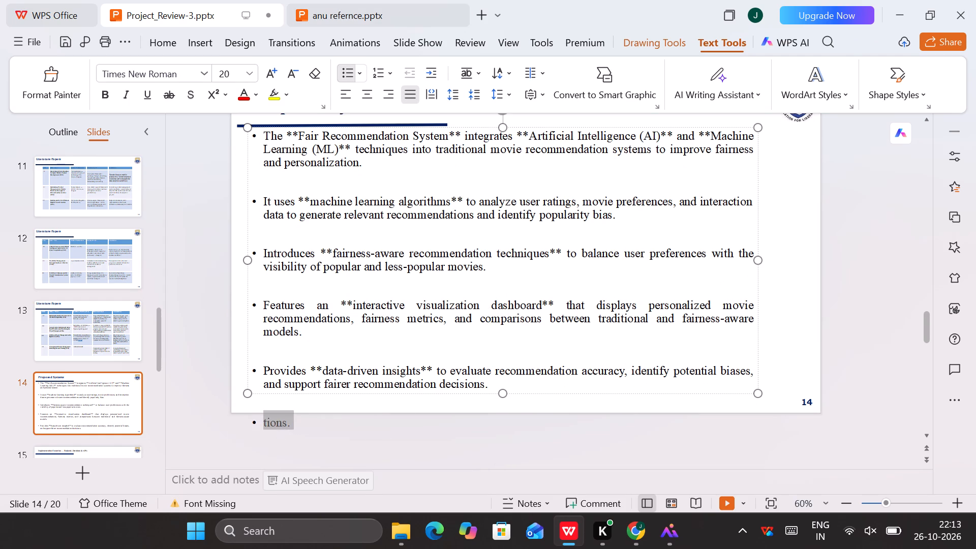
{"action": "key", "text": "Delete"}
Check slide 14 in anu refernce.pptx, and bold "Fair Recommendation System" in the first bullet on slide 14 of Project_Review-3.pptx.
{"action": "scroll", "coordinate": [277, 424], "scroll_direction": "up", "scroll_amount": 1}
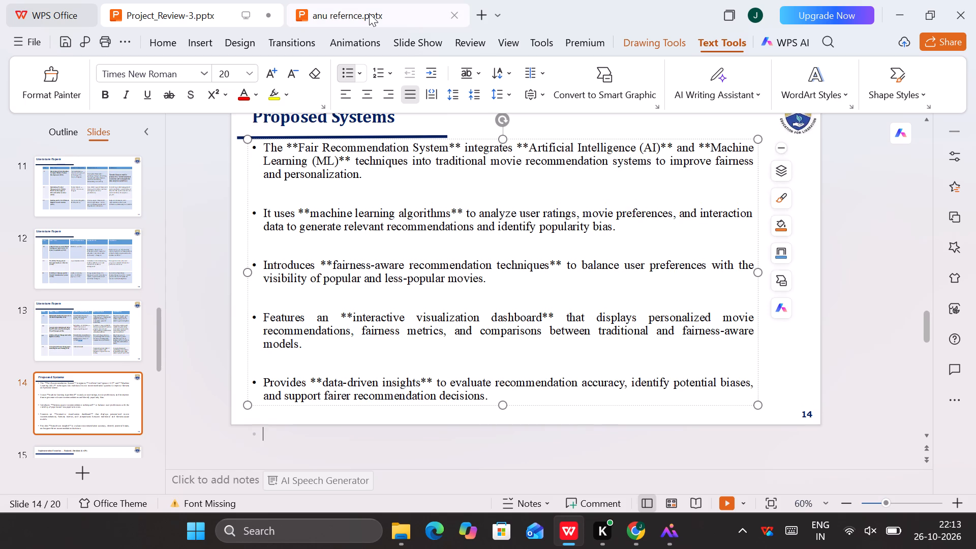
{"action": "left_click", "coordinate": [369, 13]}
{"action": "scroll", "coordinate": [111, 416], "scroll_direction": "down", "scroll_amount": 1}
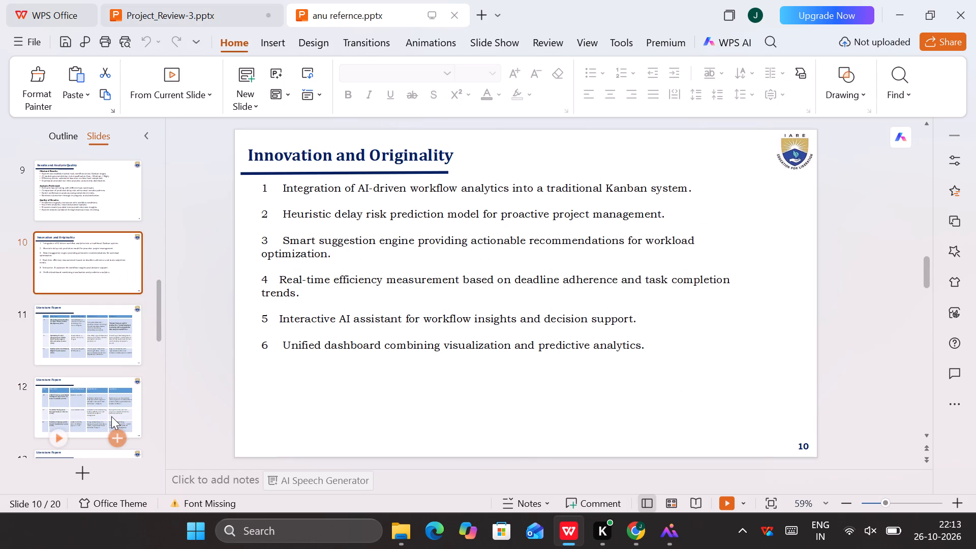
{"action": "left_click", "coordinate": [82, 395]}
{"action": "key", "text": "Down"}
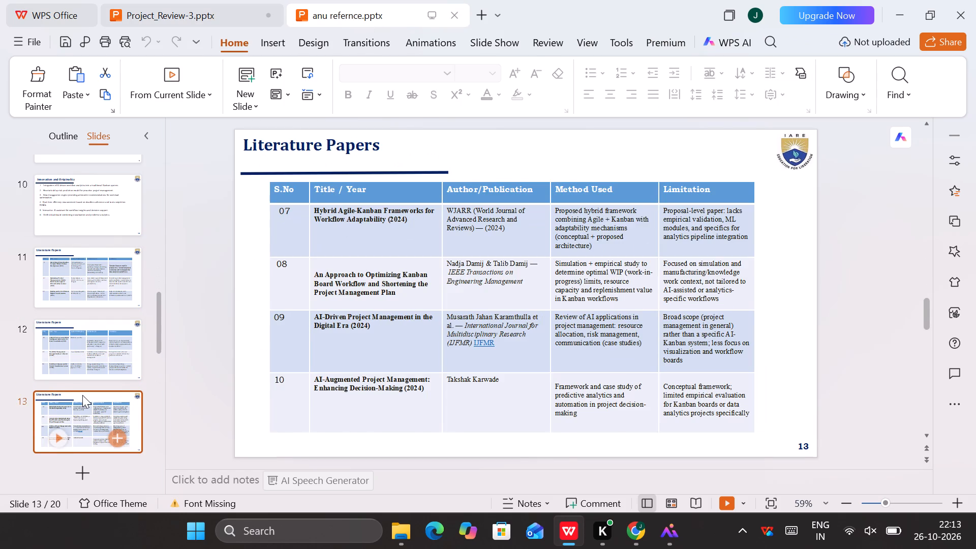
{"action": "key", "text": "Down"}
{"action": "left_click", "coordinate": [209, 0]}
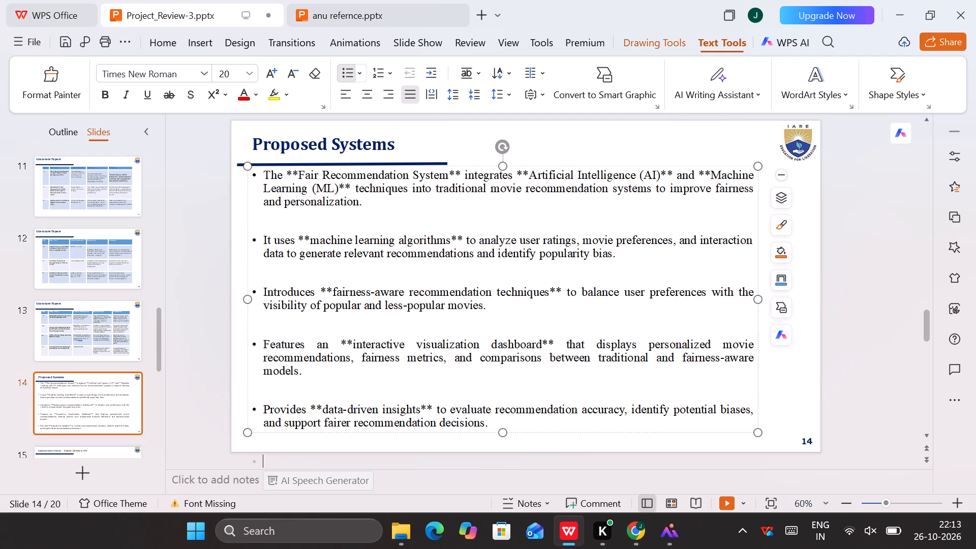
{"action": "left_click_drag", "start_coordinate": [299, 177], "coordinate": [446, 179]}
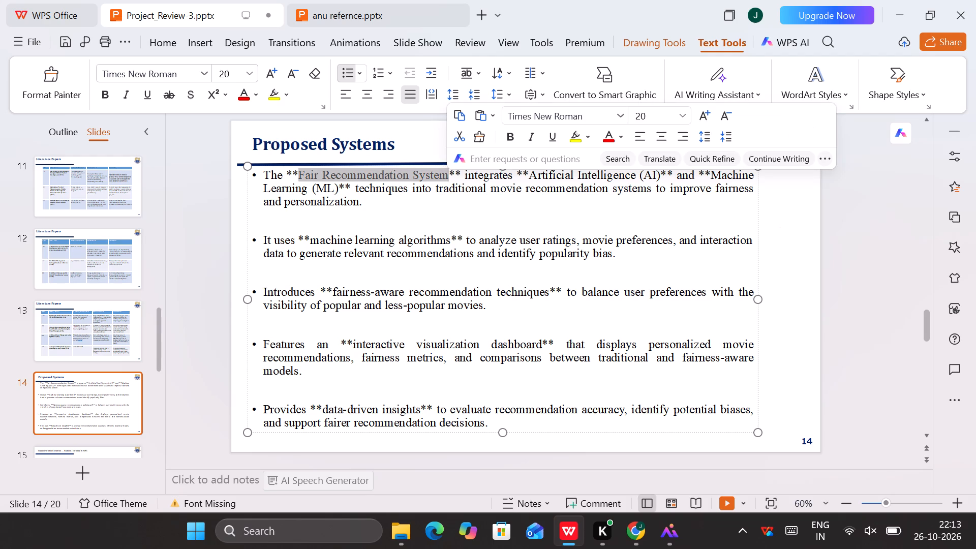
{"action": "left_click", "coordinate": [510, 136]}
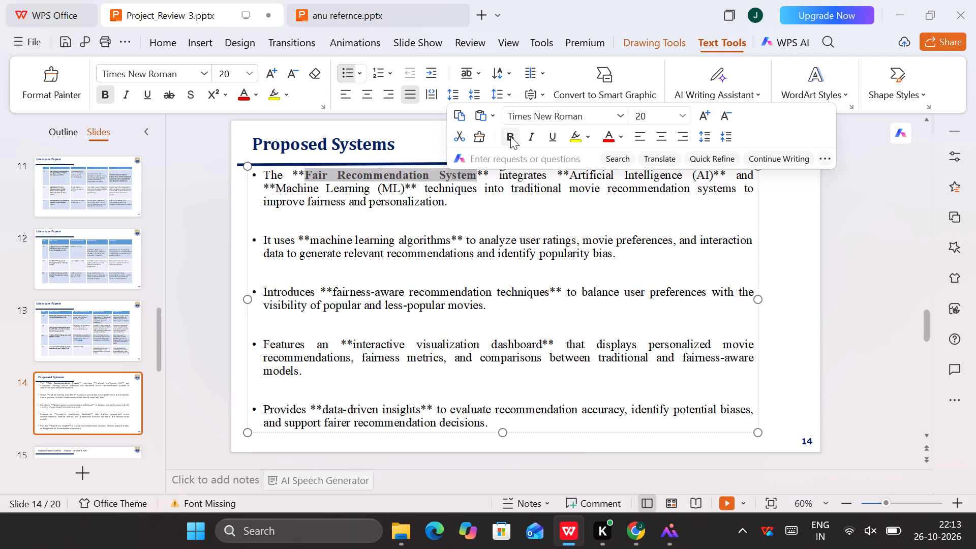
Remove the ** before and after "Fair Recommendation System" in the first bullet on slide 14.
{"action": "left_click", "coordinate": [298, 170]}
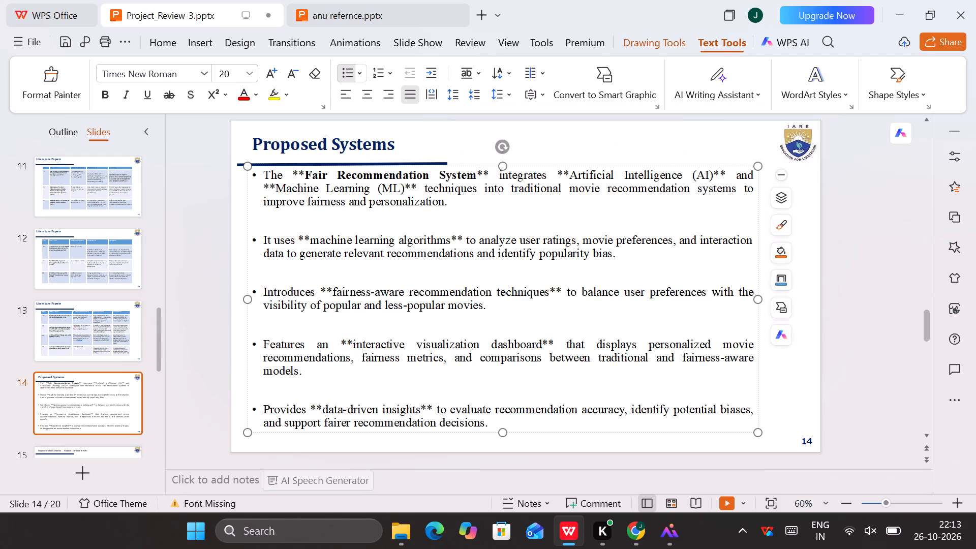
{"action": "key", "text": "Left"}
{"action": "key", "text": "Delete"}
{"action": "key", "text": "Delete"}
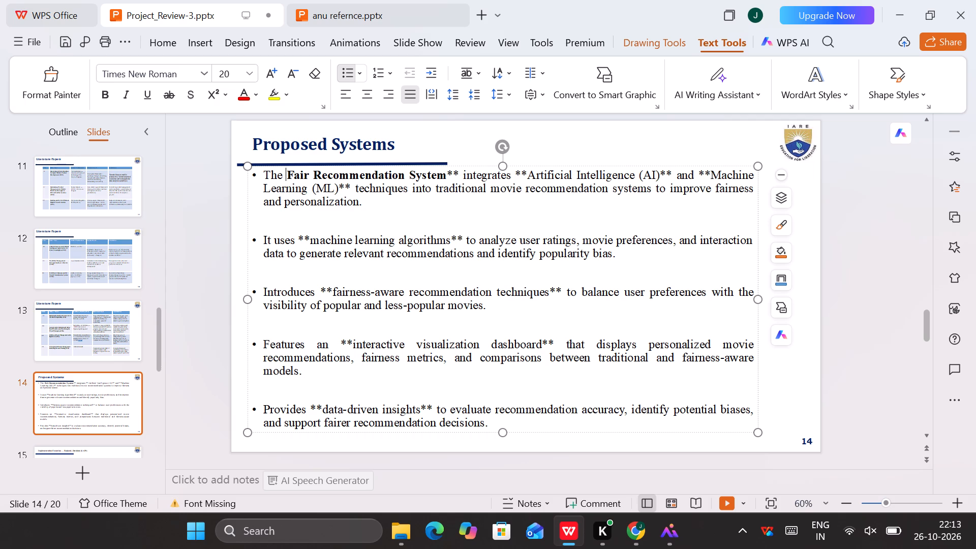
{"action": "key", "text": "Right"}
{"action": "key", "text": "Right"}
{"action": "key", "text": "Right"}
{"action": "key", "text": "Right"}
{"action": "key", "text": "Right"}
{"action": "key", "text": "Right"}
{"action": "key", "text": "Right"}
{"action": "key", "text": "Right"}
{"action": "key", "text": "Right"}
{"action": "key", "text": "Right"}
{"action": "key", "text": "Right"}
{"action": "key", "text": "Right"}
{"action": "key", "text": "Right"}
{"action": "key", "text": "Right"}
{"action": "key", "text": "Right"}
{"action": "key", "text": "Right"}
{"action": "key", "text": "Right"}
{"action": "key", "text": "Right"}
{"action": "key", "text": "Right"}
{"action": "key", "text": "Right"}
{"action": "key", "text": "Right"}
{"action": "key", "text": "Right"}
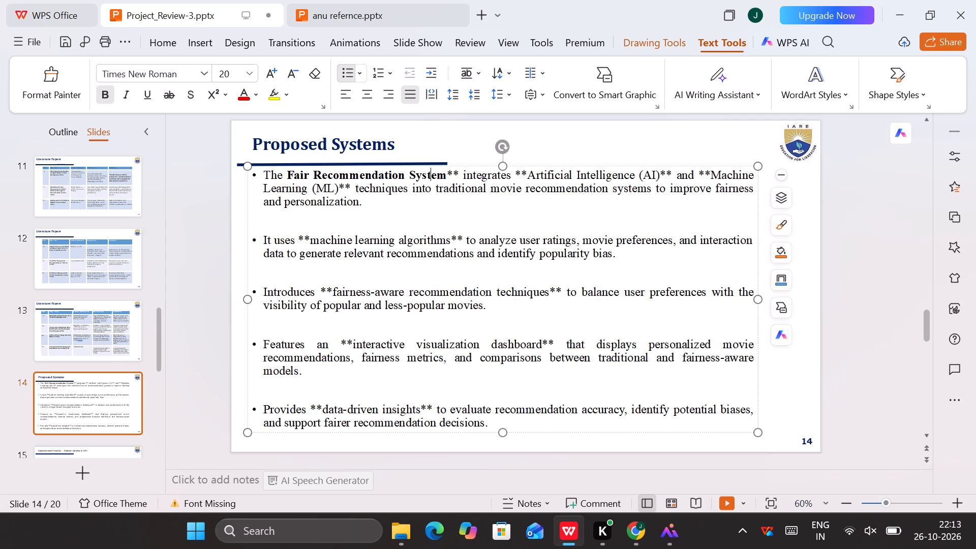
{"action": "key", "text": "Right"}
{"action": "key", "text": "Right"}
{"action": "key", "text": "Delete"}
{"action": "key", "text": "Delete"}
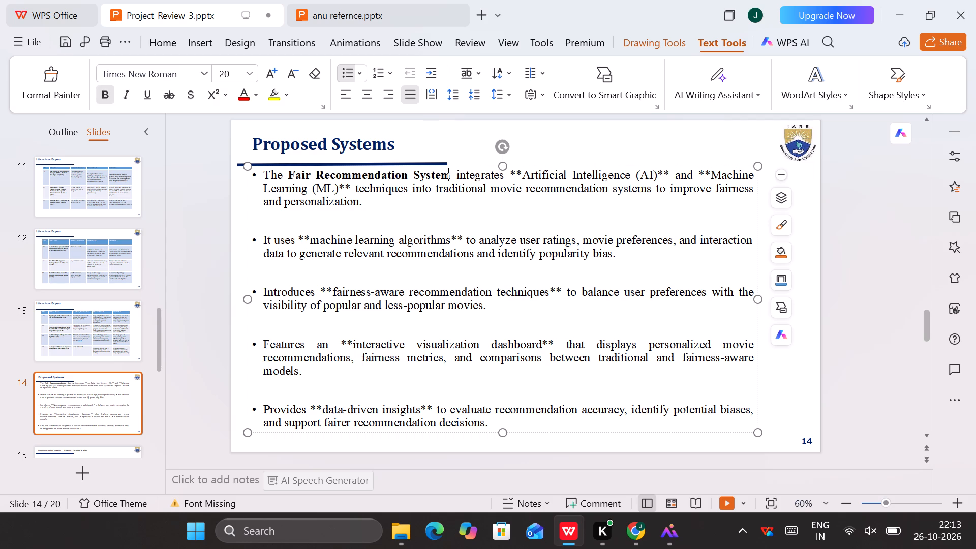
Bold "Artificial Intelligence (AI)" in the first bullet on slide 14.
{"action": "key", "text": "Right"}
{"action": "key", "text": "Right"}
{"action": "left_click", "coordinate": [521, 175]}
{"action": "left_click_drag", "start_coordinate": [521, 175], "coordinate": [657, 176]}
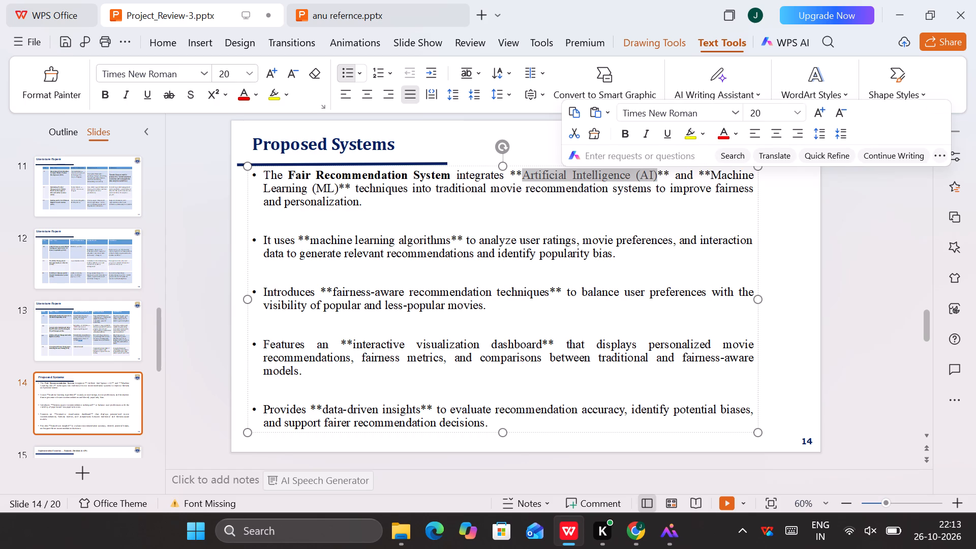
{"action": "left_click", "coordinate": [624, 132]}
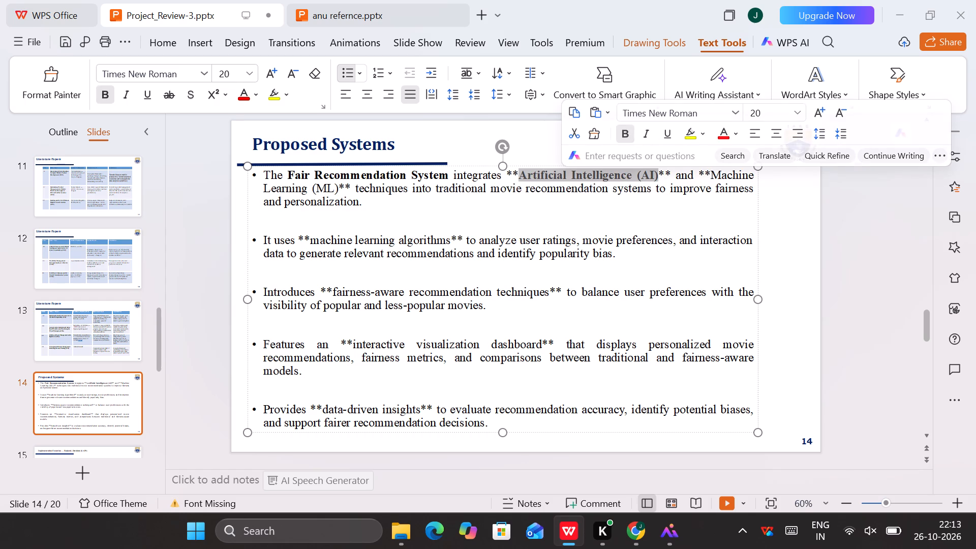
Bold "machine learning algorithms" in the second bullet and "fairness-aware recommendation techniques" in the third bullet on slide 14.
{"action": "double_click", "coordinate": [291, 188]}
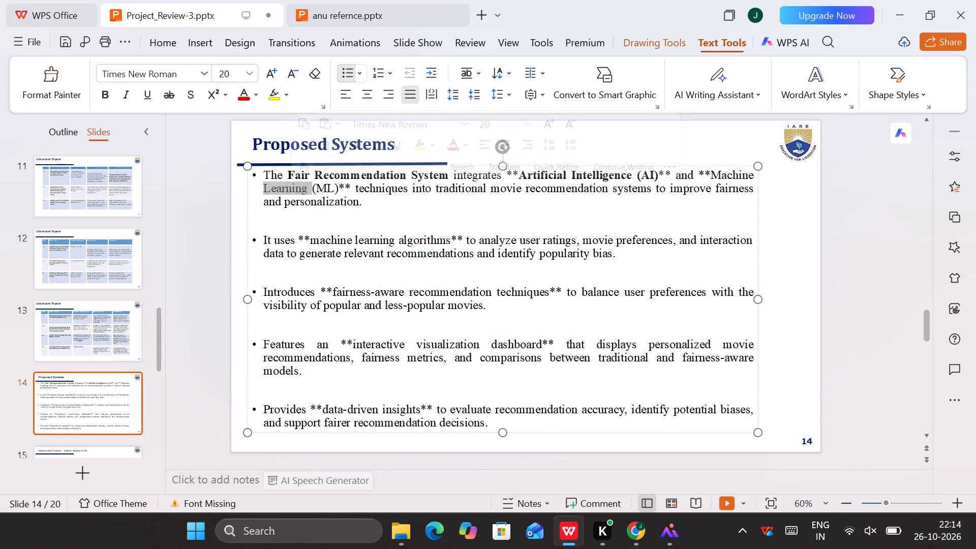
{"action": "left_click_drag", "start_coordinate": [311, 243], "coordinate": [418, 231]}
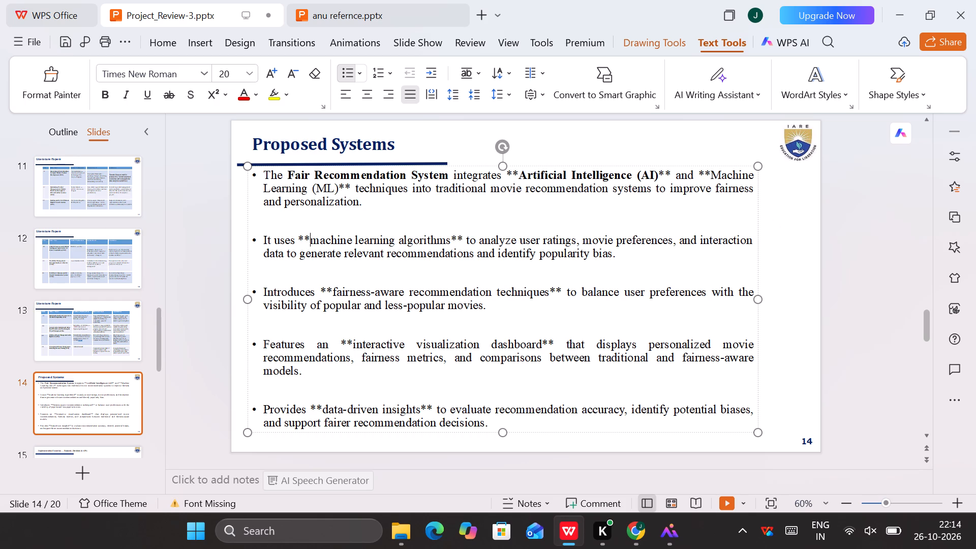
{"action": "left_click_drag", "start_coordinate": [418, 231], "coordinate": [449, 244]}
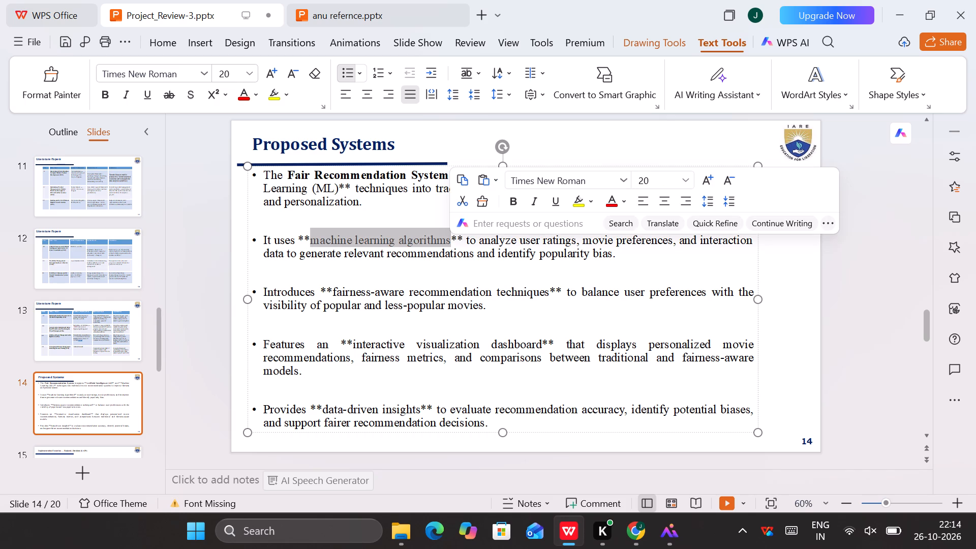
{"action": "left_click", "coordinate": [512, 201]}
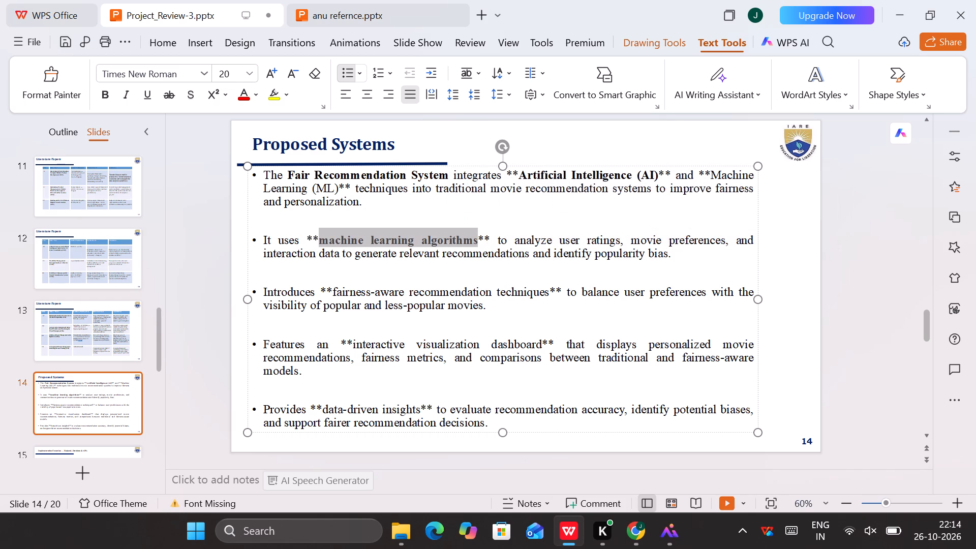
{"action": "left_click_drag", "start_coordinate": [332, 295], "coordinate": [498, 302]}
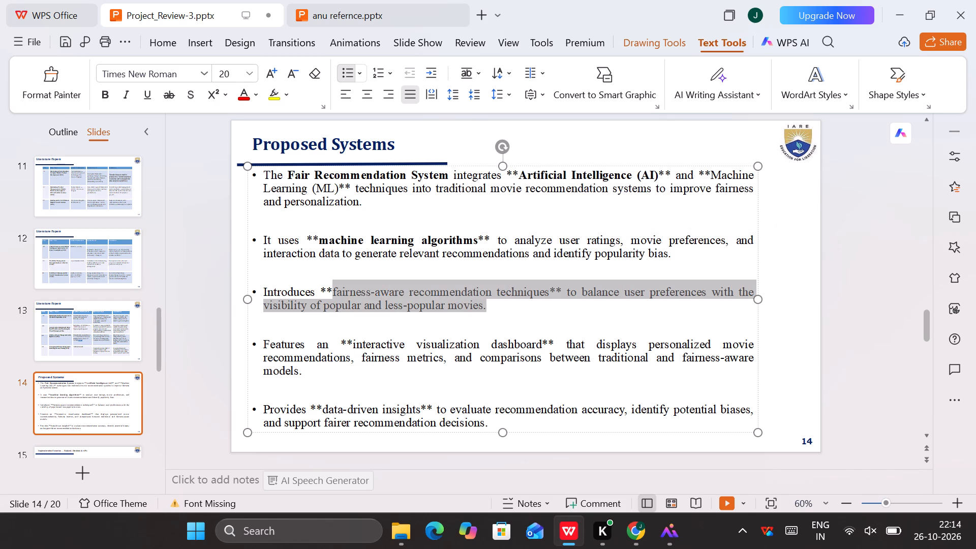
{"action": "left_click_drag", "start_coordinate": [498, 302], "coordinate": [551, 298]}
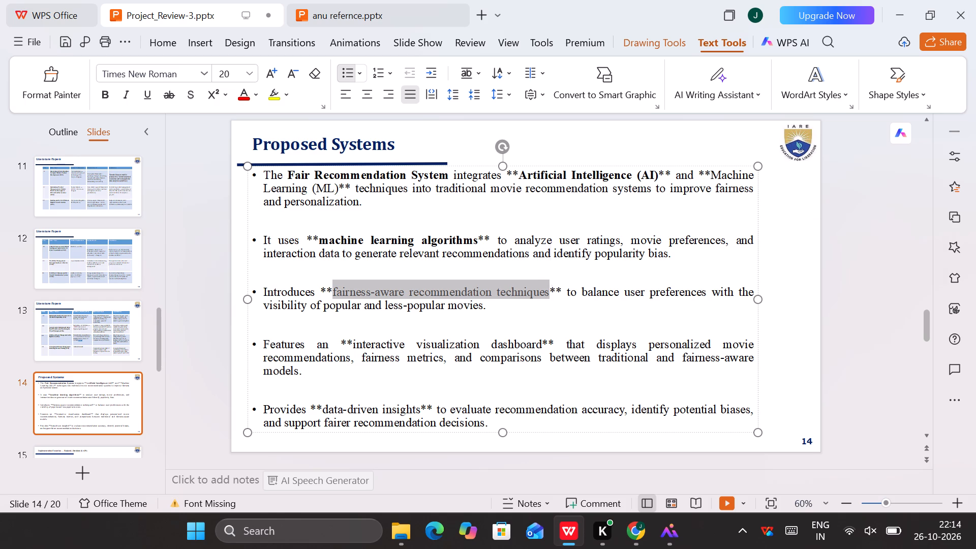
{"action": "left_click", "coordinate": [620, 252]}
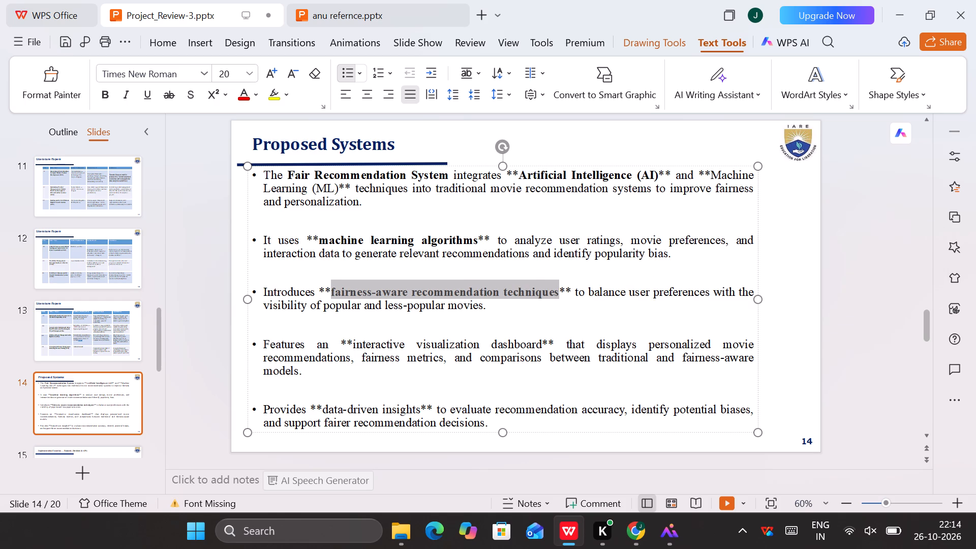
Bold "interactive visualization dashboard" in the fourth bullet and "data-driven insights" in the fifth bullet on slide 14.
{"action": "left_click_drag", "start_coordinate": [355, 349], "coordinate": [439, 331]}
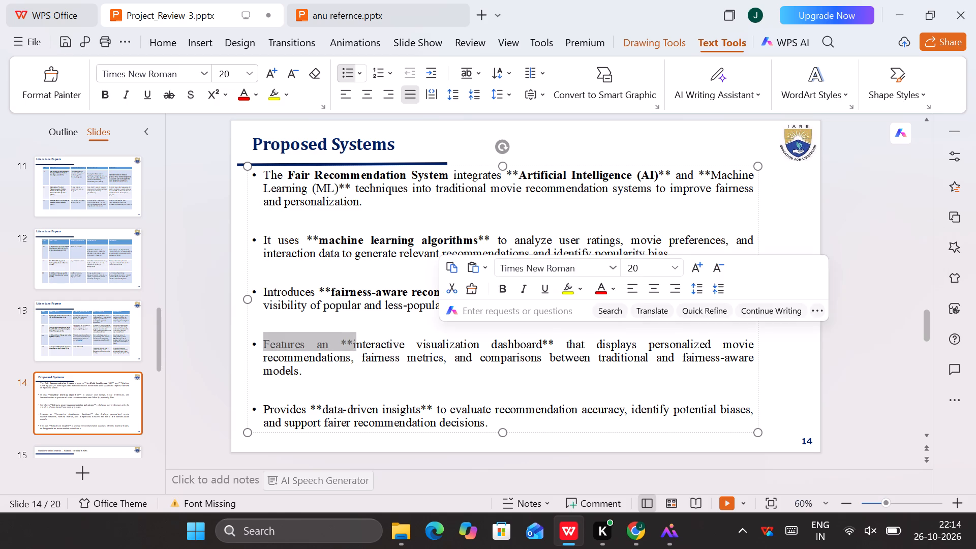
{"action": "left_click", "coordinate": [387, 346]}
{"action": "left_click_drag", "start_coordinate": [352, 347], "coordinate": [543, 347]}
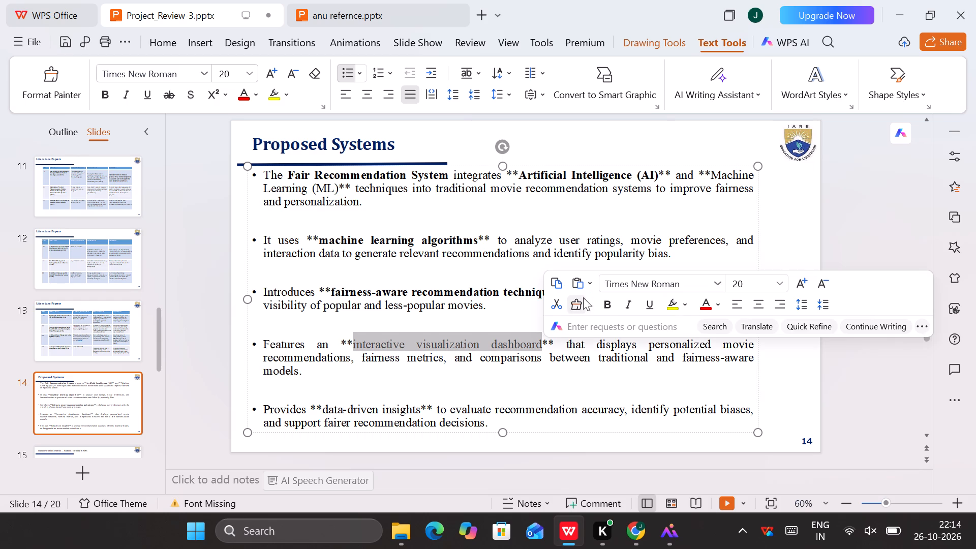
{"action": "left_click", "coordinate": [609, 300]}
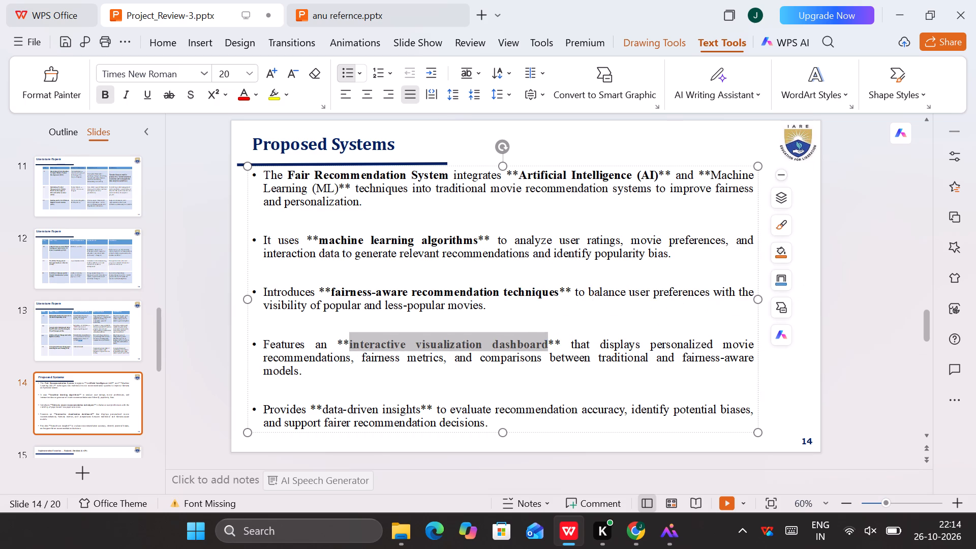
{"action": "left_click_drag", "start_coordinate": [324, 411], "coordinate": [422, 401]}
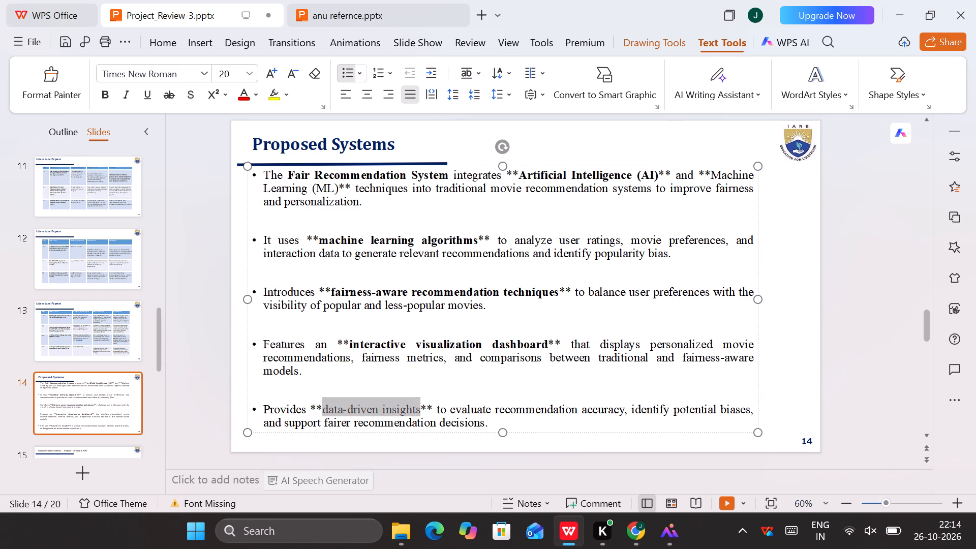
{"action": "left_click", "coordinate": [485, 357]}
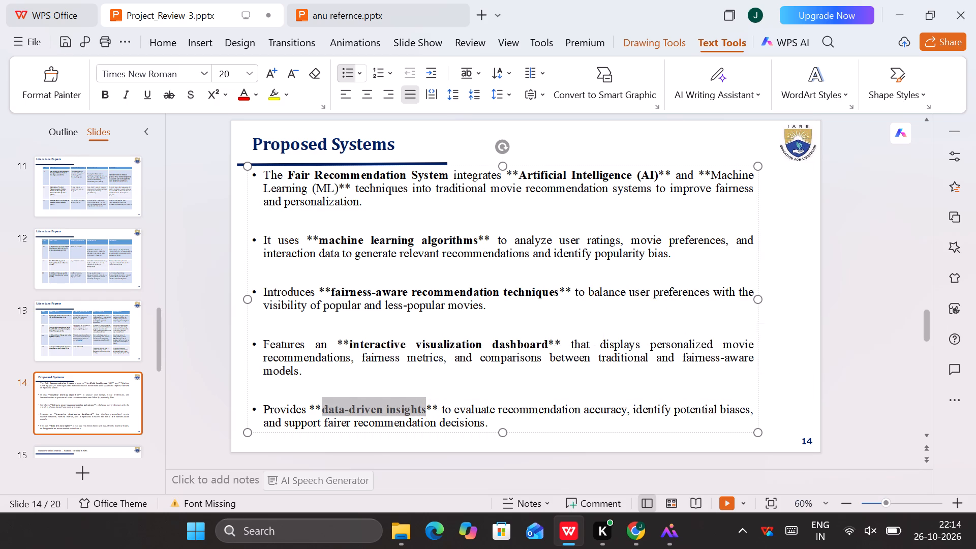
Remove the ** before and after "Artificial Intelligence (AI)" in the first bullet on slide 14.
{"action": "left_click", "coordinate": [502, 175]}
{"action": "key", "text": "Right"}
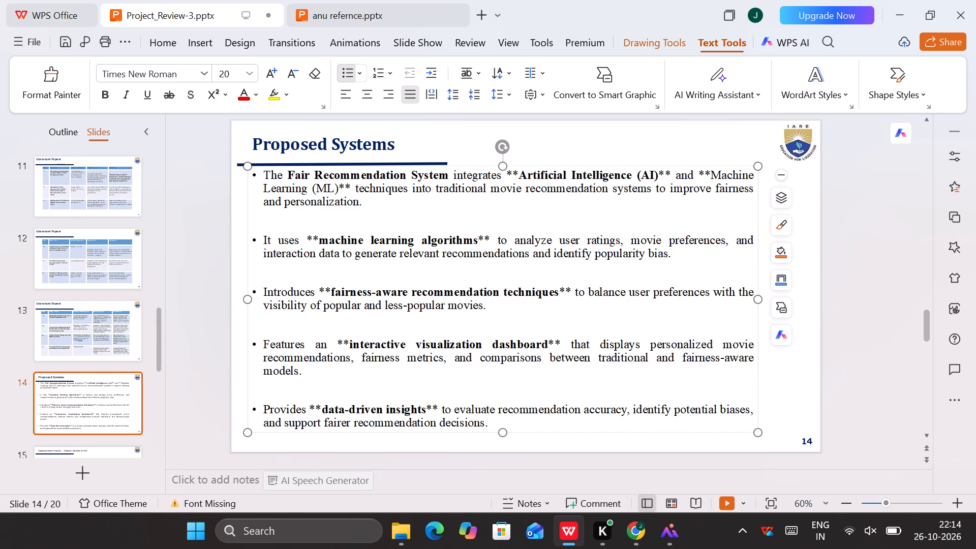
{"action": "key", "text": "Delete"}
{"action": "key", "text": "Delete"}
{"action": "key", "text": "Right"}
{"action": "key", "text": "Right"}
{"action": "key", "text": "Right"}
{"action": "key", "text": "Right"}
{"action": "key", "text": "Right"}
{"action": "key", "text": "Right"}
{"action": "key", "text": "Right"}
{"action": "key", "text": "Right"}
{"action": "key", "text": "Right"}
{"action": "key", "text": "Right"}
{"action": "key", "text": "Right"}
{"action": "key", "text": "Right"}
{"action": "key", "text": "Right"}
{"action": "key", "text": "Right"}
{"action": "key", "text": "Right"}
{"action": "key", "text": "Right"}
{"action": "key", "text": "Right"}
{"action": "key", "text": "Right"}
{"action": "key", "text": "Right"}
{"action": "key", "text": "Right"}
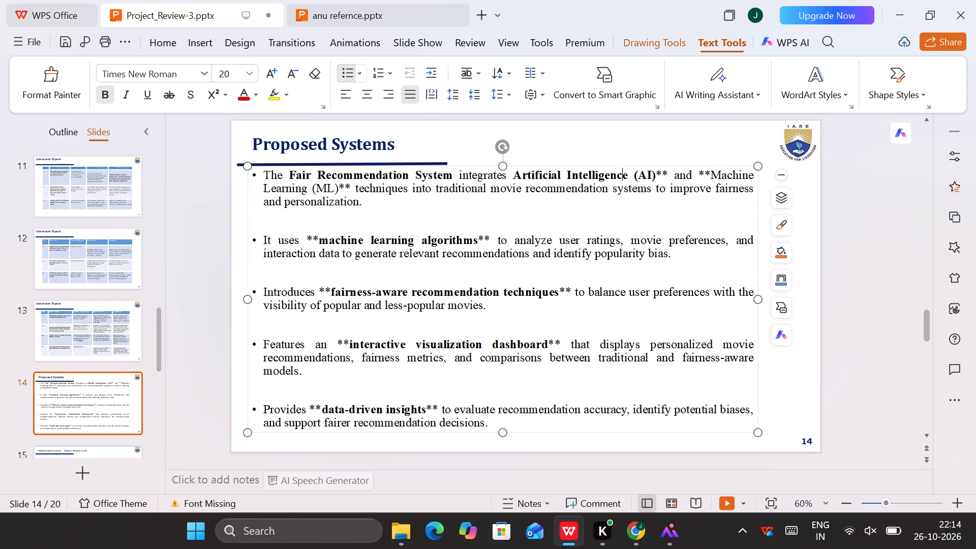
{"action": "key", "text": "Right"}
{"action": "key", "text": "Right"}
{"action": "key", "text": "Right"}
{"action": "key", "text": "Right"}
{"action": "key", "text": "Right"}
{"action": "key", "text": "Right"}
{"action": "key", "text": "Left"}
{"action": "key", "text": "Delete"}
{"action": "key", "text": "Delete"}
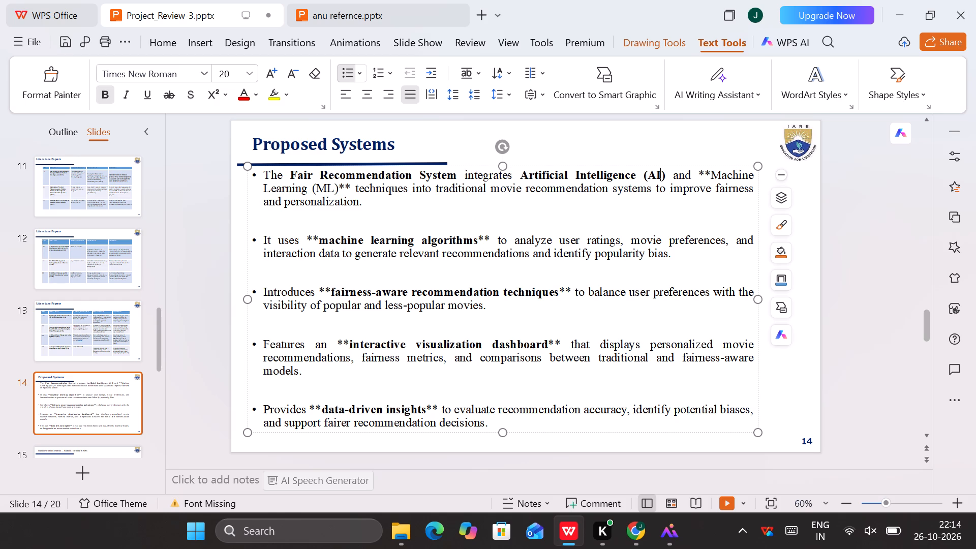
Bold "Machine" in the first bullet on slide 14 and remove the ** in front of it.
{"action": "key", "text": "Right"}
{"action": "key", "text": "Right"}
{"action": "key", "text": "Right"}
{"action": "key", "text": "Right"}
{"action": "key", "text": "Right"}
{"action": "double_click", "coordinate": [736, 169]}
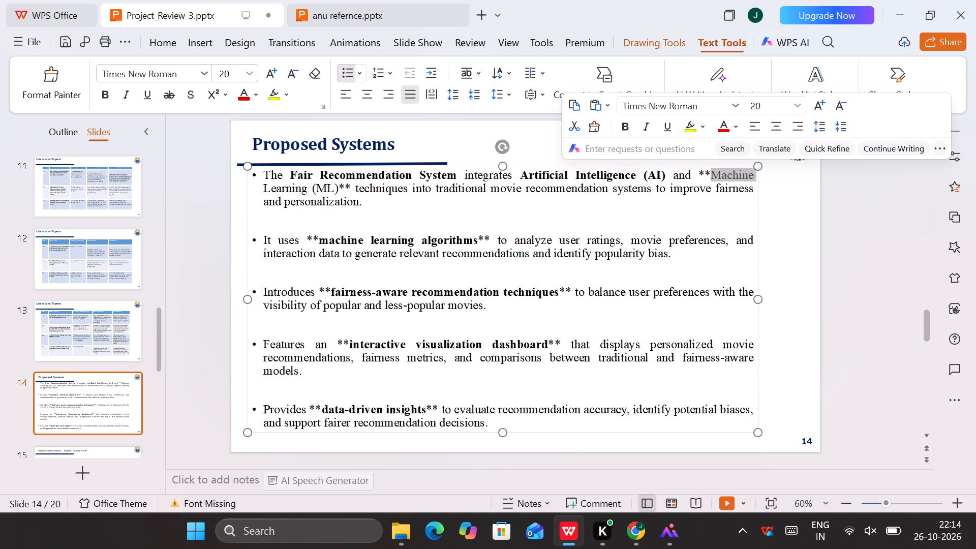
{"action": "left_click", "coordinate": [632, 124]}
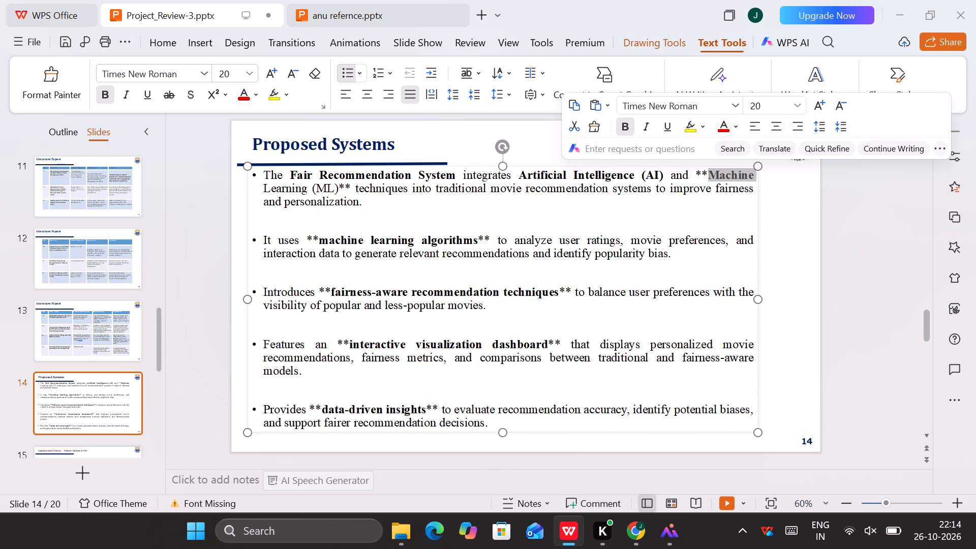
{"action": "left_click", "coordinate": [699, 174]}
{"action": "key", "text": "Left"}
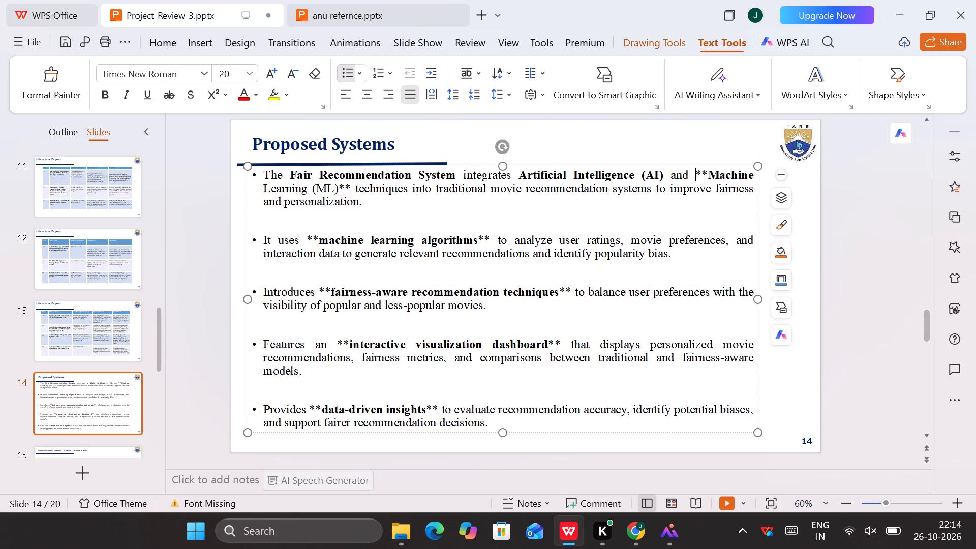
{"action": "key", "text": "Delete"}
{"action": "key", "text": "Delete"}
{"action": "key", "text": "Down"}
{"action": "key", "text": "Up"}
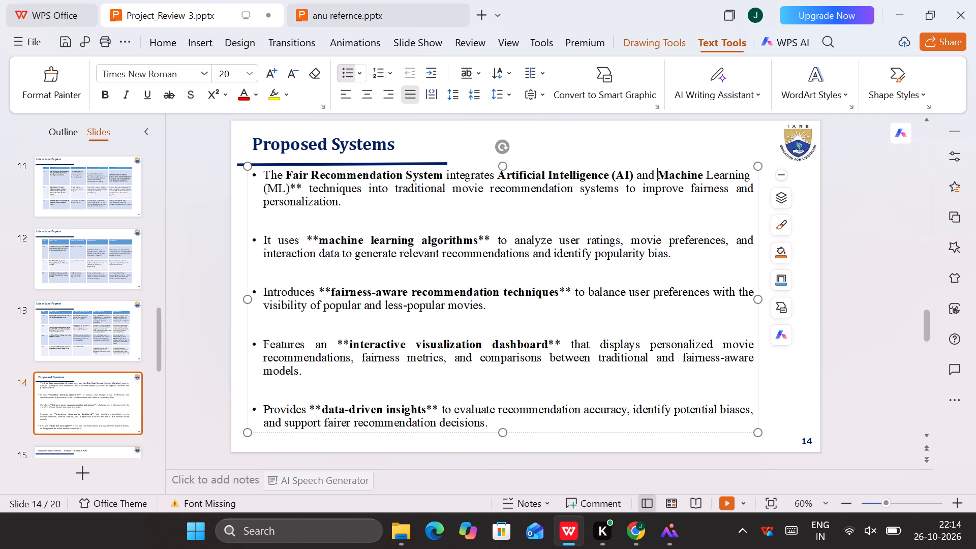
Bold "Learning" and "ML" in the first bullet on slide 14, and remove the ** following "(ML)".
{"action": "double_click", "coordinate": [730, 173]}
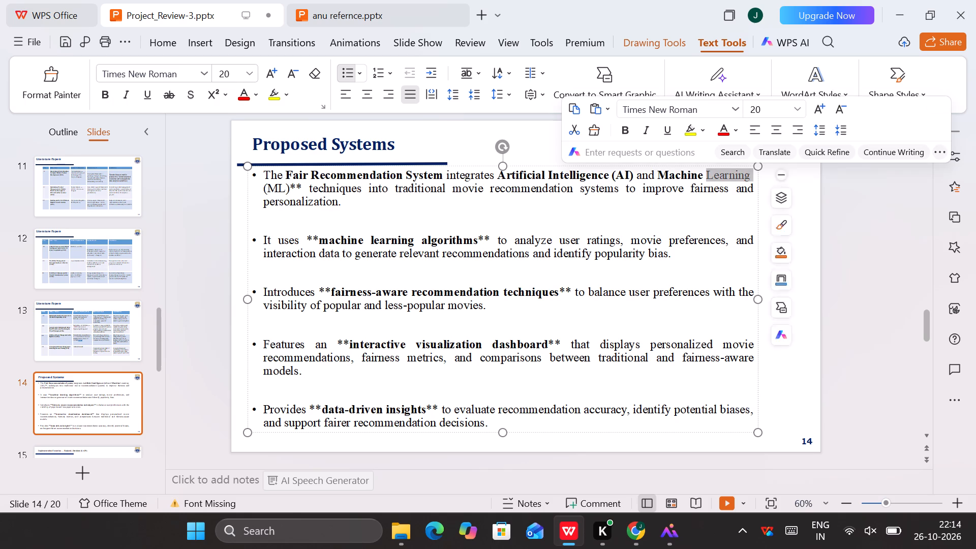
{"action": "left_click", "coordinate": [624, 129]}
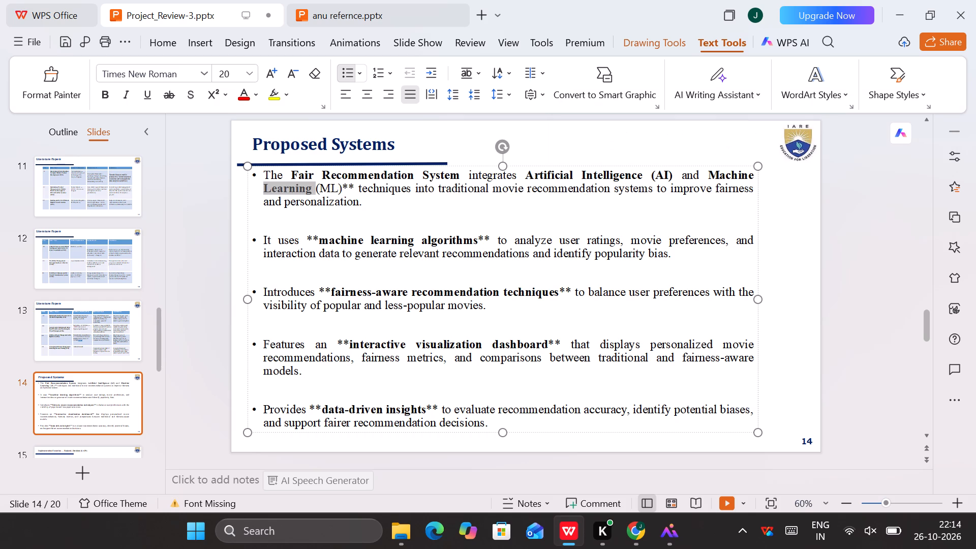
{"action": "double_click", "coordinate": [328, 194]}
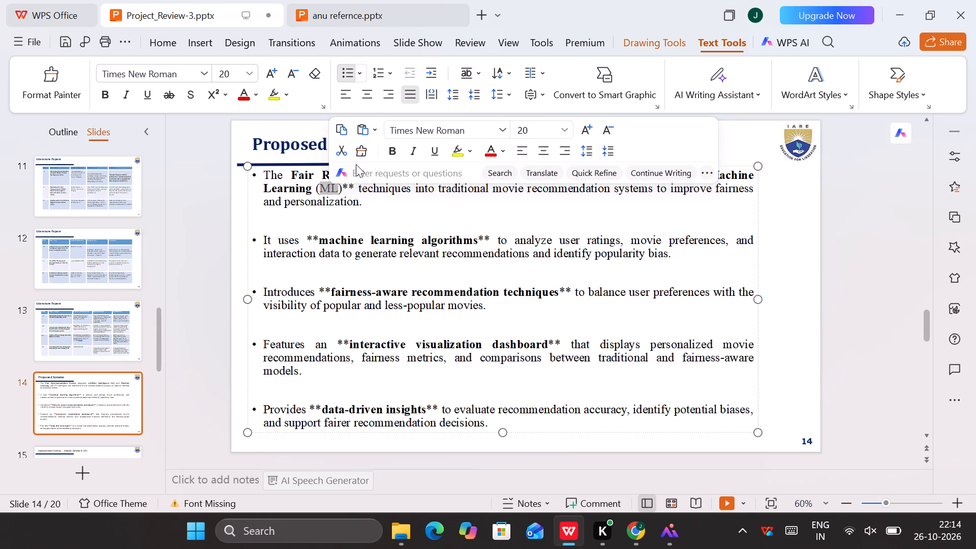
{"action": "left_click", "coordinate": [386, 152]}
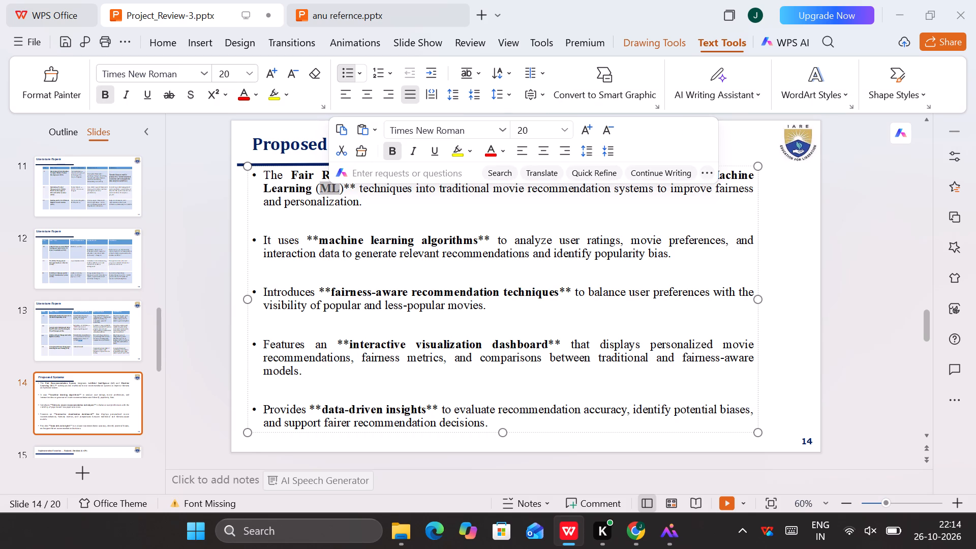
{"action": "left_click", "coordinate": [342, 192]}
{"action": "key", "text": "Delete"}
{"action": "key", "text": "Delete"}
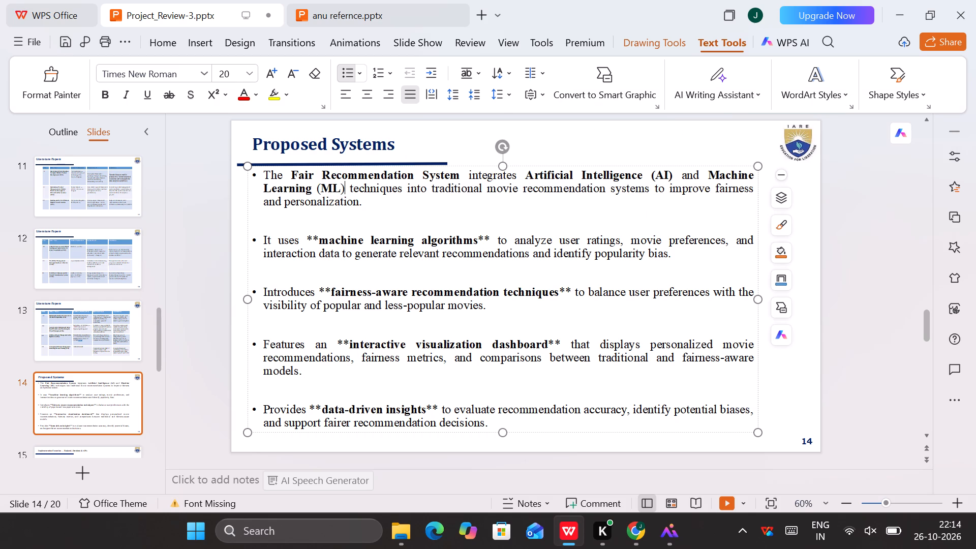
Remove the ** before and after "machine learning algorithms" in the second bullet on slide 14.
{"action": "key", "text": "Down"}
{"action": "key", "text": "Down"}
{"action": "key", "text": "Down"}
{"action": "key", "text": "Left"}
{"action": "key", "text": "Left"}
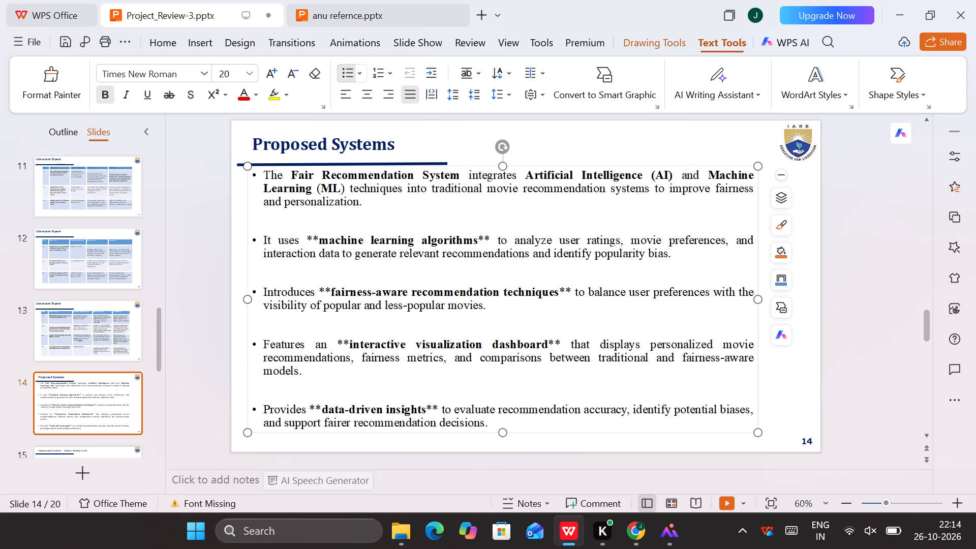
{"action": "key", "text": "Left"}
{"action": "key", "text": "Left"}
{"action": "key", "text": "Left"}
{"action": "key", "text": "Left"}
{"action": "key", "text": "Delete"}
{"action": "key", "text": "Delete"}
{"action": "key", "text": "Right"}
{"action": "key", "text": "Right"}
{"action": "key", "text": "Right"}
{"action": "key", "text": "Right"}
{"action": "key", "text": "Right"}
{"action": "key", "text": "Right"}
{"action": "key", "text": "Right"}
{"action": "key", "text": "Right"}
{"action": "key", "text": "Right"}
{"action": "key", "text": "Right"}
{"action": "key", "text": "Right"}
{"action": "key", "text": "Right"}
{"action": "key", "text": "Right"}
{"action": "key", "text": "Right"}
{"action": "key", "text": "Right"}
{"action": "key", "text": "Right"}
{"action": "key", "text": "Right"}
{"action": "key", "text": "Right"}
{"action": "key", "text": "Right"}
{"action": "key", "text": "Right"}
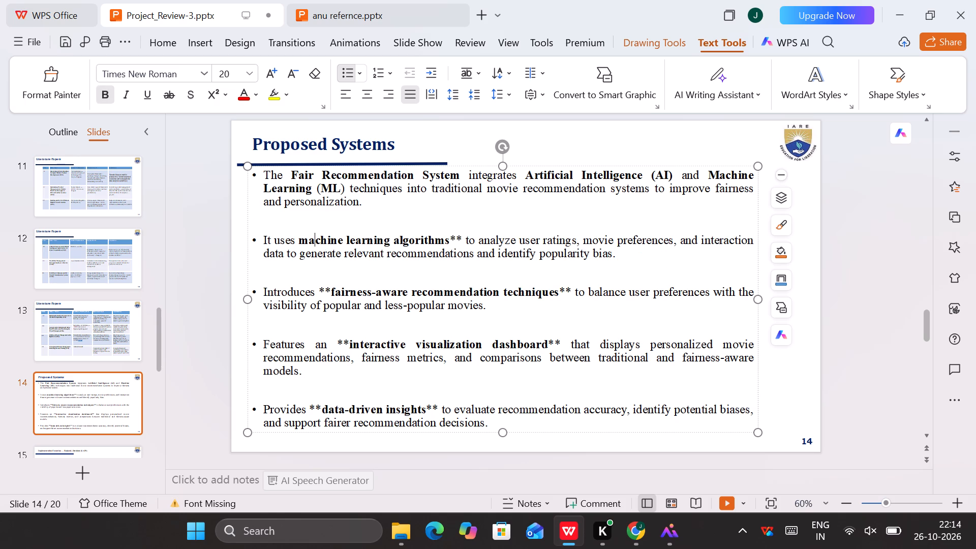
{"action": "key", "text": "Right"}
{"action": "key", "text": "Right"}
{"action": "key", "text": "Right"}
{"action": "key", "text": "Left"}
{"action": "key", "text": "Delete"}
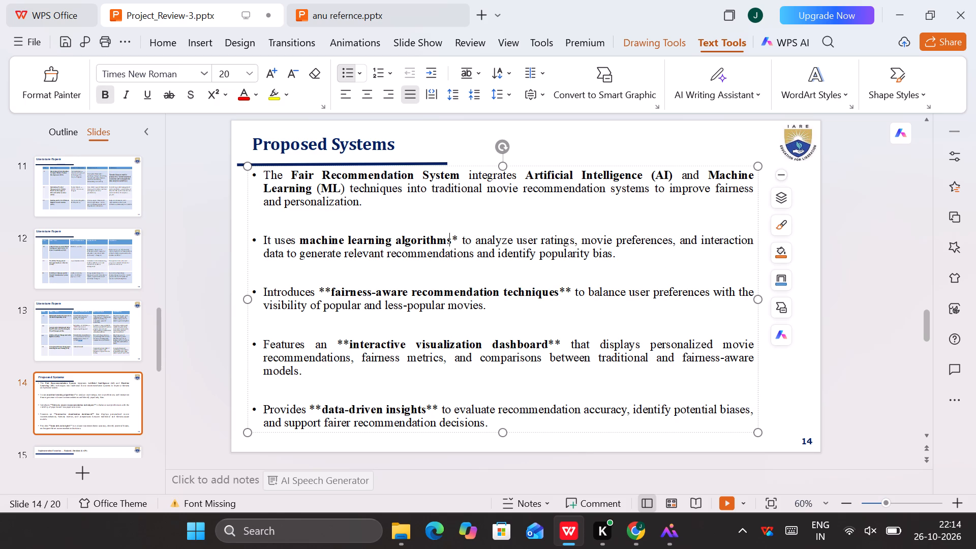
{"action": "key", "text": "Delete"}
Remove the ** before and after "fairness-aware recommendation techniques" in the third bullet on slide 14.
{"action": "key", "text": "Down"}
{"action": "key", "text": "Down"}
{"action": "key", "text": "Down"}
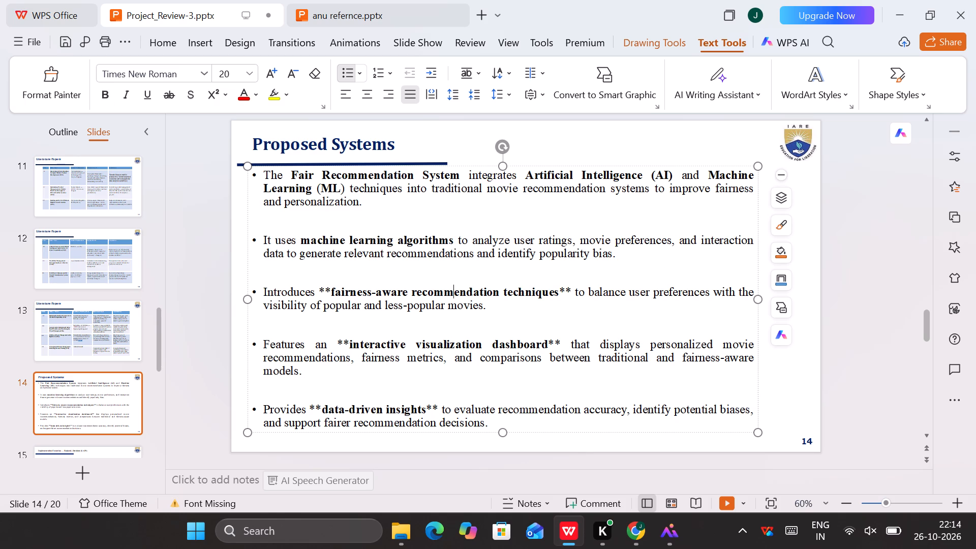
{"action": "key", "text": "Right"}
{"action": "key", "text": "Left"}
{"action": "key", "text": "Left"}
{"action": "key", "text": "Left"}
{"action": "key", "text": "Left"}
{"action": "key", "text": "Left"}
{"action": "key", "text": "Left"}
{"action": "key", "text": "Left"}
{"action": "key", "text": "Left"}
{"action": "key", "text": "Left"}
{"action": "key", "text": "Left"}
{"action": "key", "text": "Left"}
{"action": "key", "text": "Left"}
{"action": "key", "text": "Left"}
{"action": "key", "text": "Left"}
{"action": "key", "text": "Left"}
{"action": "key", "text": "Left"}
{"action": "key", "text": "Left"}
{"action": "key", "text": "Left"}
{"action": "key", "text": "Left"}
{"action": "key", "text": "Left"}
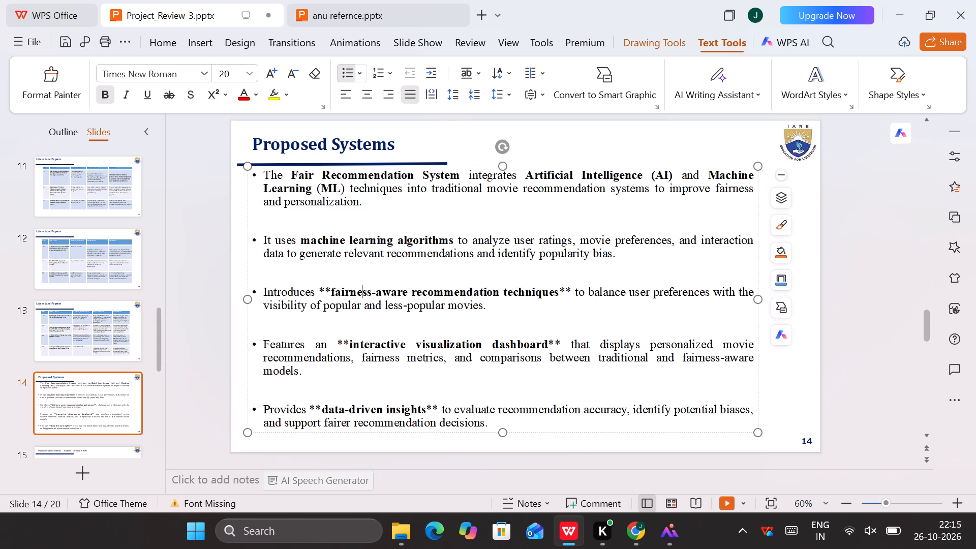
{"action": "key", "text": "Left"}
{"action": "key", "text": "Left"}
{"action": "key", "text": "Left"}
{"action": "key", "text": "Delete"}
{"action": "key", "text": "Delete"}
{"action": "key", "text": "Right"}
{"action": "key", "text": "Right"}
{"action": "key", "text": "Right"}
{"action": "key", "text": "Right"}
{"action": "key", "text": "Right"}
{"action": "key", "text": "Right"}
{"action": "key", "text": "Right"}
{"action": "key", "text": "Right"}
{"action": "key", "text": "Right"}
{"action": "key", "text": "Right"}
{"action": "key", "text": "Right"}
{"action": "key", "text": "Right"}
{"action": "key", "text": "Right"}
{"action": "key", "text": "Right"}
{"action": "key", "text": "Right"}
{"action": "key", "text": "Right"}
{"action": "key", "text": "Right"}
{"action": "key", "text": "Right"}
{"action": "key", "text": "Right"}
{"action": "key", "text": "Right"}
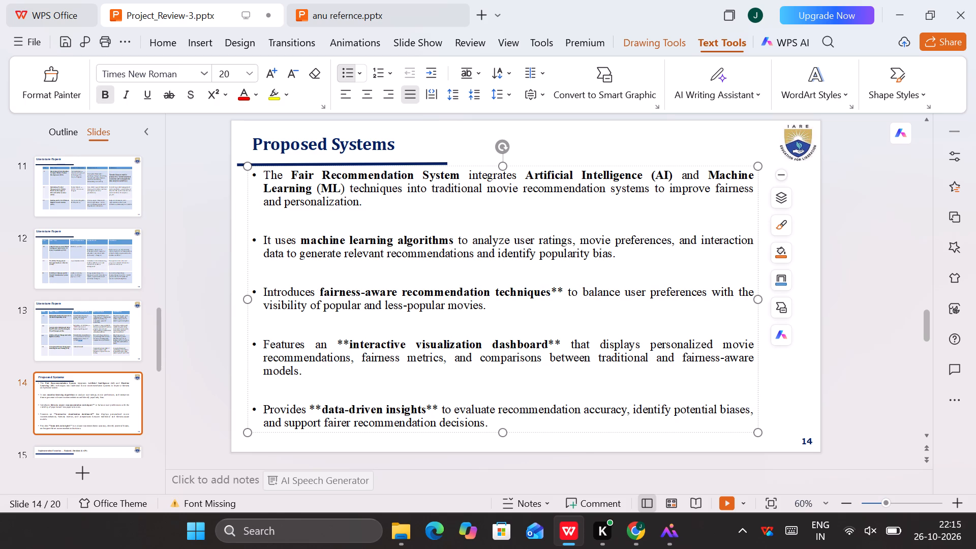
{"action": "key", "text": "Right"}
{"action": "key", "text": "Right"}
{"action": "key", "text": "Right"}
{"action": "key", "text": "Right"}
{"action": "key", "text": "Delete"}
{"action": "key", "text": "Left"}
{"action": "key", "text": "Delete"}
{"action": "key", "text": "Down"}
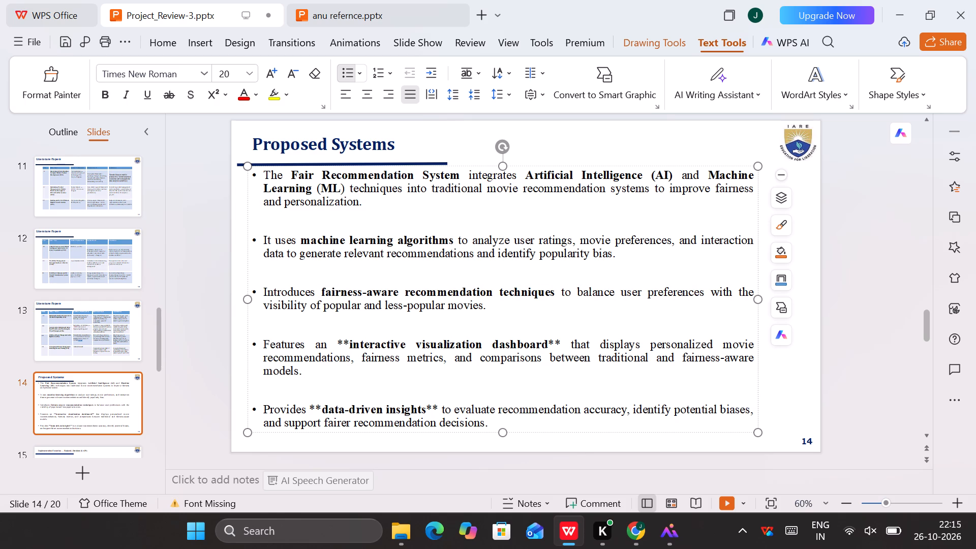
Remove the ** before and after "interactive visualization dashboard" in the fourth bullet on slide 14.
{"action": "key", "text": "Down"}
{"action": "key", "text": "Down"}
{"action": "key", "text": "Left"}
{"action": "key", "text": "Delete"}
{"action": "key", "text": "Delete"}
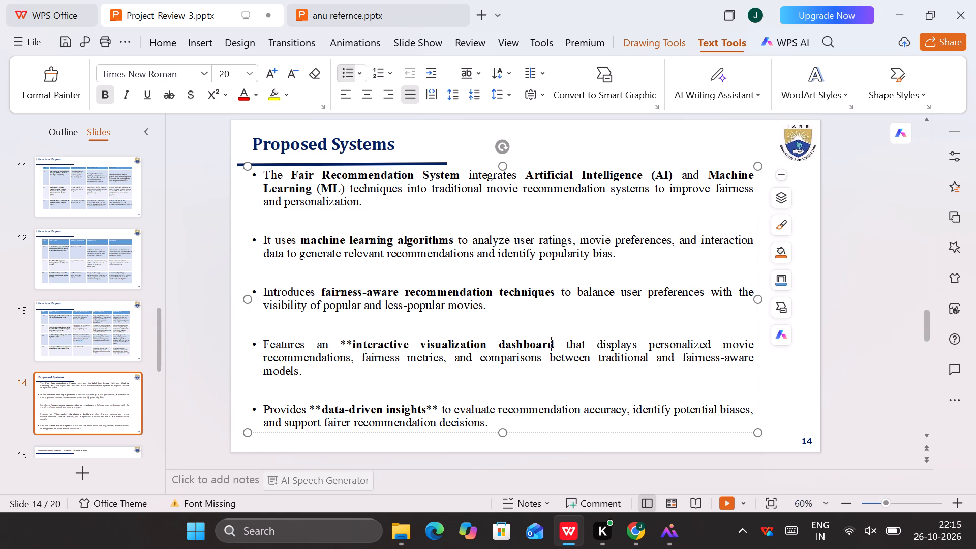
{"action": "key", "text": "Left"}
{"action": "key", "text": "Left"}
{"action": "key", "text": "Left"}
{"action": "key", "text": "Left"}
{"action": "key", "text": "Left"}
{"action": "key", "text": "Left"}
{"action": "key", "text": "Left"}
{"action": "key", "text": "Left"}
{"action": "key", "text": "Left"}
{"action": "key", "text": "Left"}
{"action": "key", "text": "Left"}
{"action": "key", "text": "Left"}
{"action": "key", "text": "Left"}
{"action": "key", "text": "Left"}
{"action": "key", "text": "Left"}
{"action": "key", "text": "Left"}
{"action": "key", "text": "Left"}
{"action": "key", "text": "Left"}
{"action": "key", "text": "Left"}
{"action": "key", "text": "Left"}
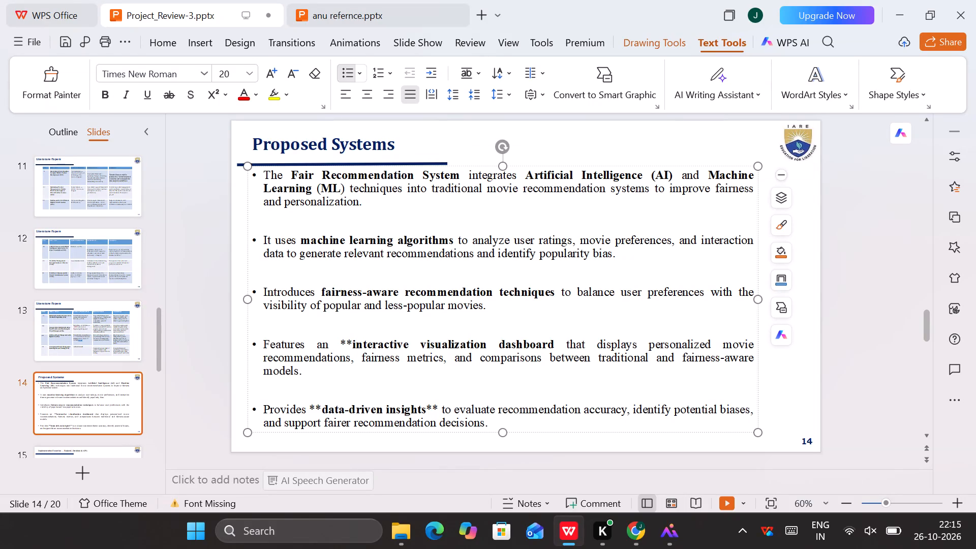
{"action": "key", "text": "Left"}
{"action": "key", "text": "Delete"}
{"action": "key", "text": "Delete"}
Remove the ** before and after "data-driven insights" in the last bullet on slide 14.
{"action": "key", "text": "Down"}
{"action": "key", "text": "Down"}
{"action": "key", "text": "Down"}
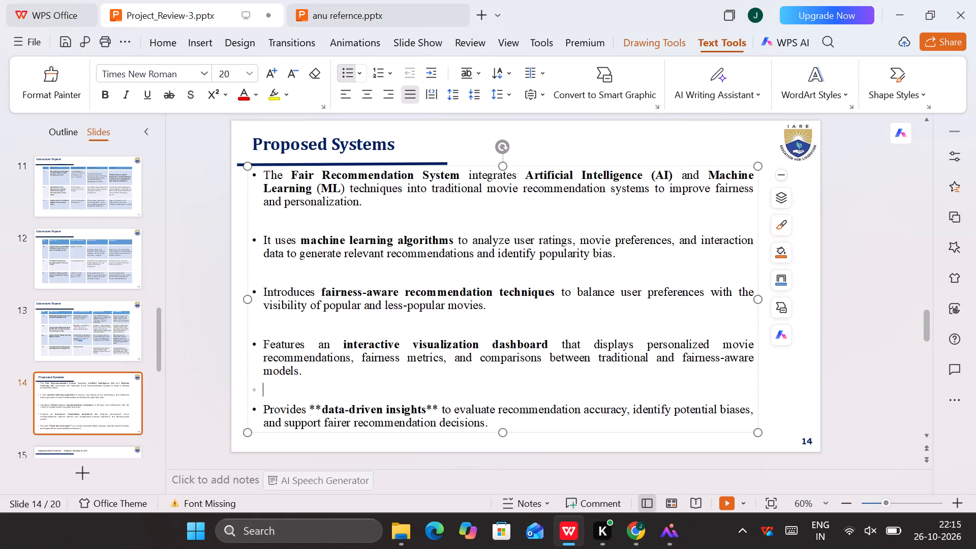
{"action": "key", "text": "Down"}
{"action": "key", "text": "Left"}
{"action": "key", "text": "Left"}
{"action": "key", "text": "Left"}
{"action": "key", "text": "Left"}
{"action": "key", "text": "Left"}
{"action": "key", "text": "Left"}
{"action": "key", "text": "Delete"}
{"action": "key", "text": "Delete"}
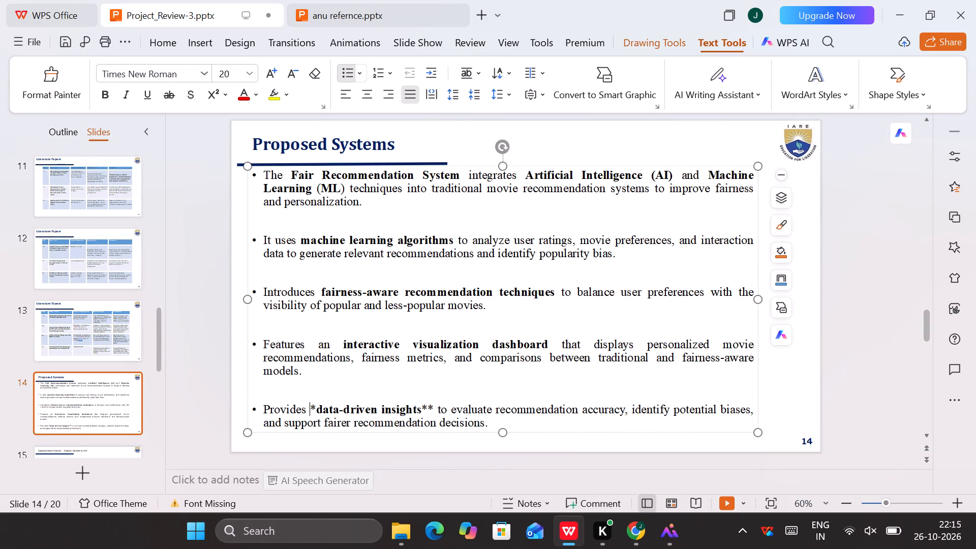
{"action": "key", "text": "Right"}
{"action": "key", "text": "Right"}
{"action": "key", "text": "Right"}
{"action": "key", "text": "Right"}
{"action": "key", "text": "Right"}
{"action": "key", "text": "Right"}
{"action": "key", "text": "Right"}
{"action": "key", "text": "Right"}
{"action": "key", "text": "Right"}
{"action": "key", "text": "Right"}
{"action": "key", "text": "Right"}
{"action": "key", "text": "Right"}
{"action": "key", "text": "Right"}
{"action": "key", "text": "Right"}
{"action": "key", "text": "Right"}
{"action": "key", "text": "Right"}
{"action": "key", "text": "Right"}
{"action": "key", "text": "Right"}
{"action": "key", "text": "Right"}
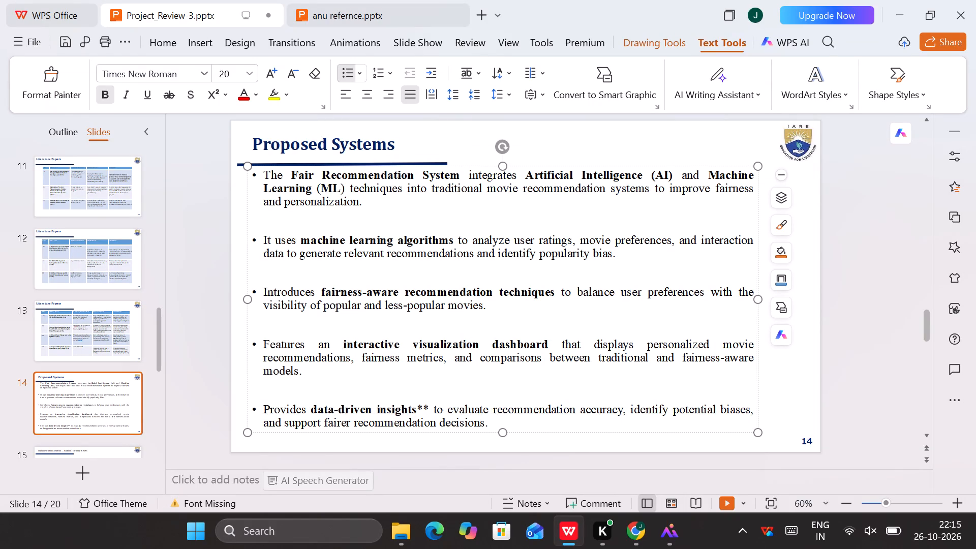
{"action": "key", "text": "Right"}
{"action": "key", "text": "Right"}
{"action": "key", "text": "Left"}
{"action": "key", "text": "Delete"}
{"action": "key", "text": "Delete"}
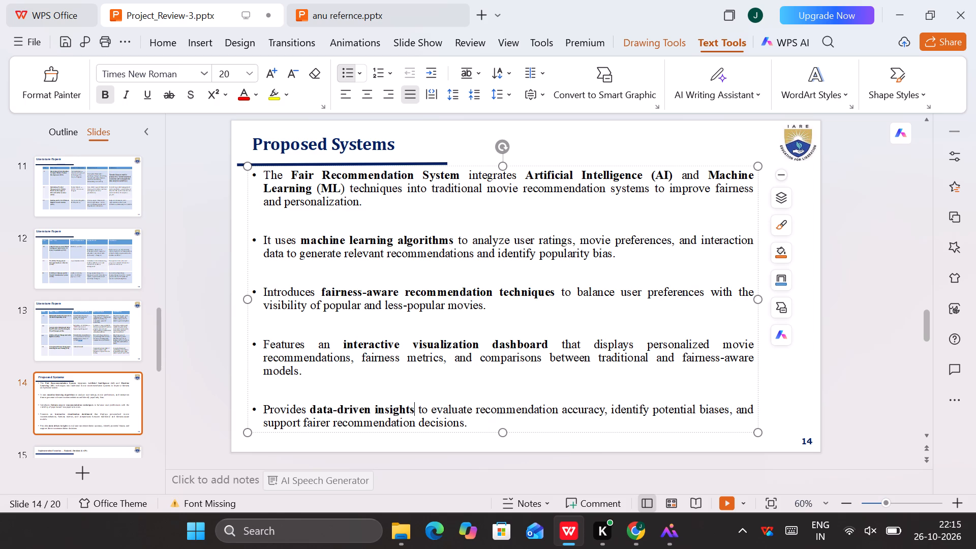
Save the presentation.
{"action": "key", "text": "ctrl+s"}
Look through slides 15 to 19 for content that still belongs to the old Kanban project.
{"action": "left_click", "coordinate": [101, 446]}
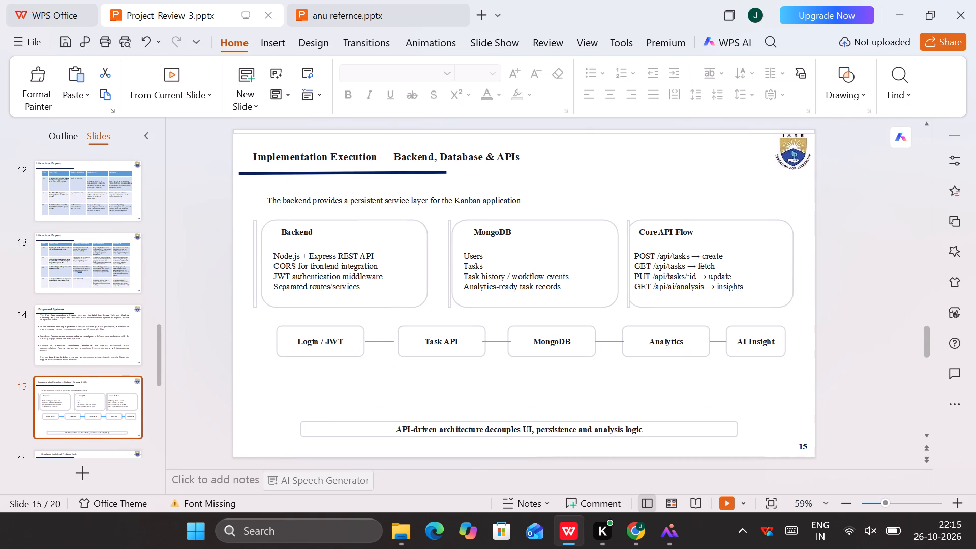
{"action": "scroll", "coordinate": [114, 324], "scroll_direction": "down", "scroll_amount": 1}
{"action": "left_click", "coordinate": [80, 392]}
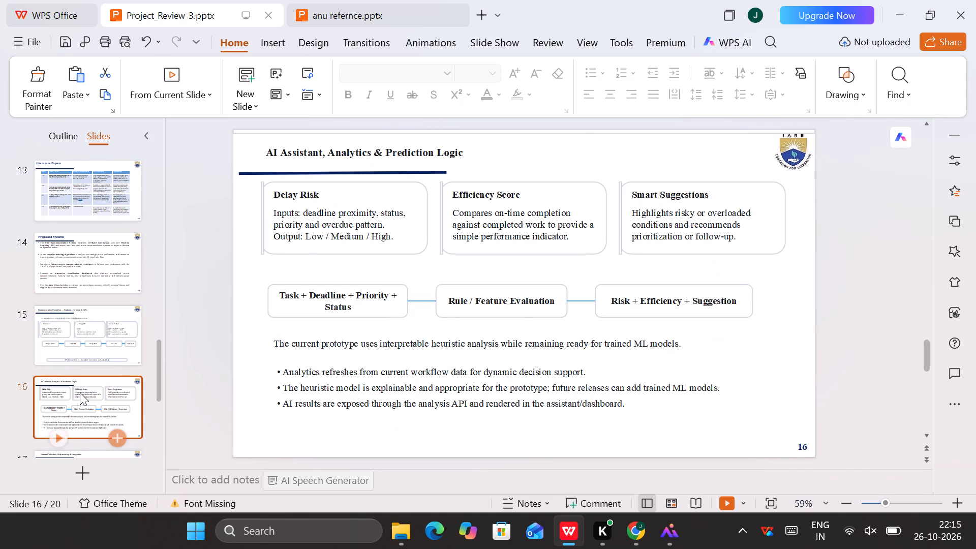
{"action": "scroll", "coordinate": [106, 369], "scroll_direction": "down", "scroll_amount": 1}
{"action": "left_click", "coordinate": [92, 400]}
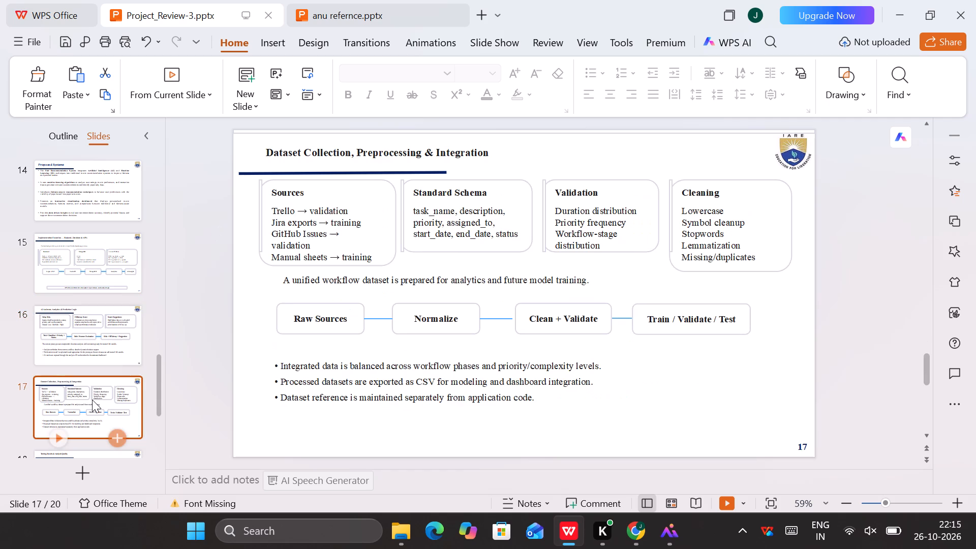
{"action": "scroll", "coordinate": [92, 400], "scroll_direction": "down", "scroll_amount": 1}
{"action": "left_click", "coordinate": [90, 412]}
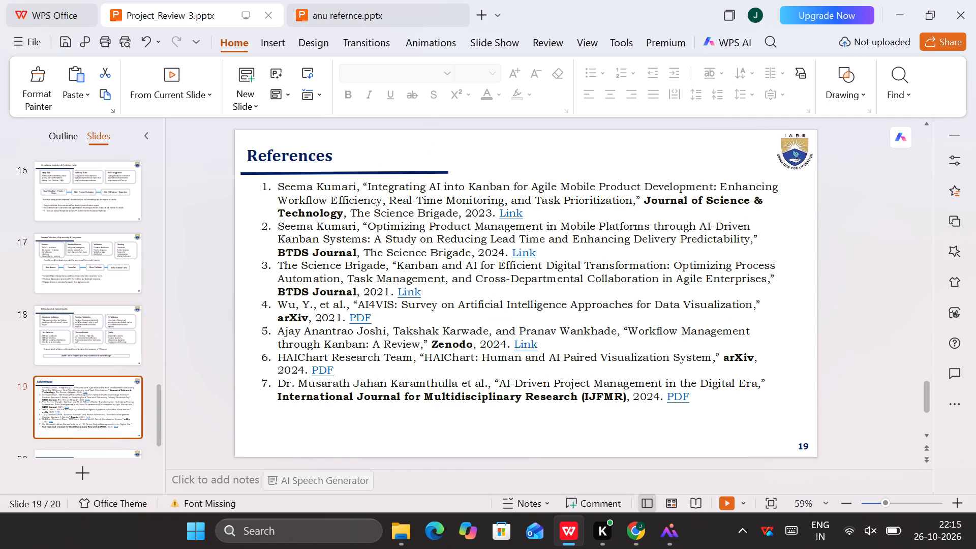
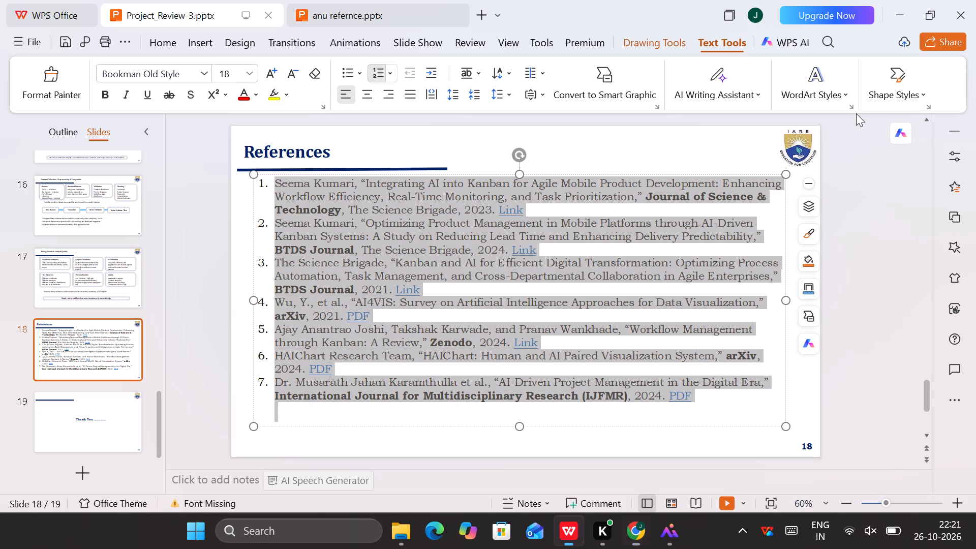
{"action": "key", "text": "BackSpace"}
{"action": "key", "text": "ctrl+v"}
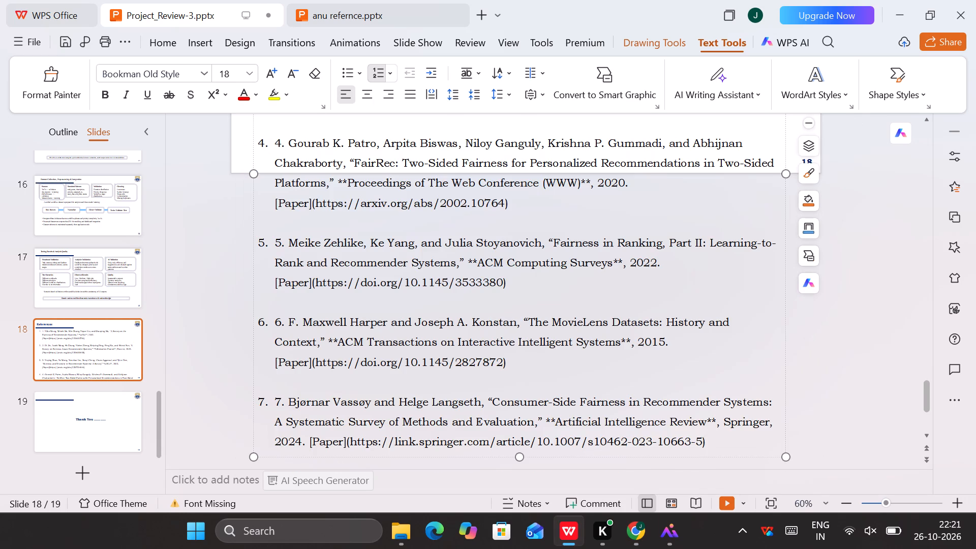
Set the font of the entire pasted reference list to Times New Roman.
{"action": "key", "text": "ctrl+a"}
{"action": "left_click", "coordinate": [186, 72]}
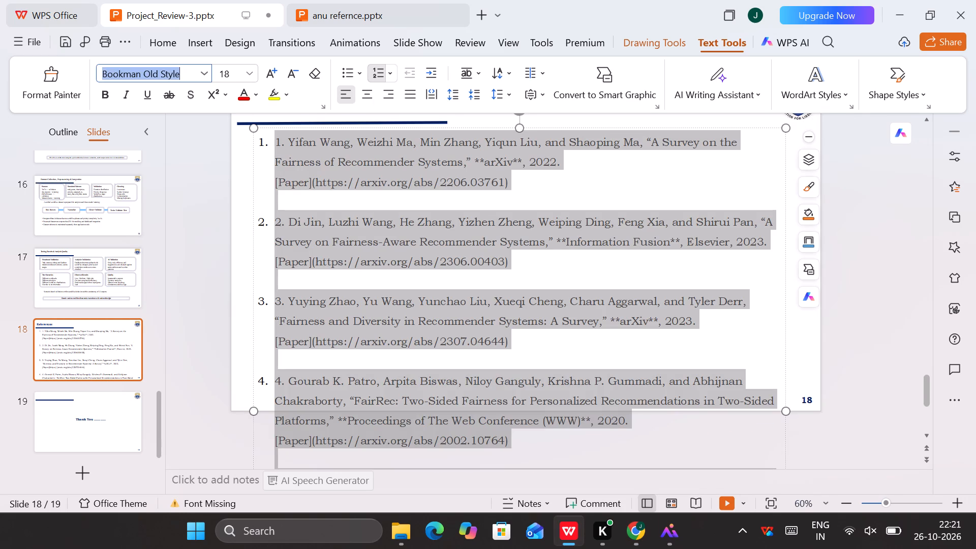
{"action": "key", "text": "BackSpace"}
{"action": "type", "text": "times"}
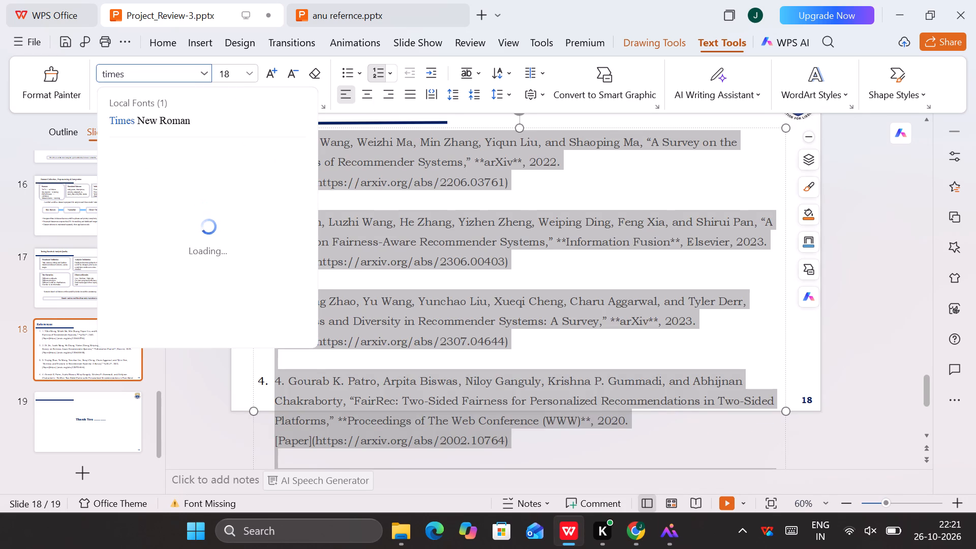
{"action": "key", "text": "Down"}
{"action": "key", "text": "Return"}
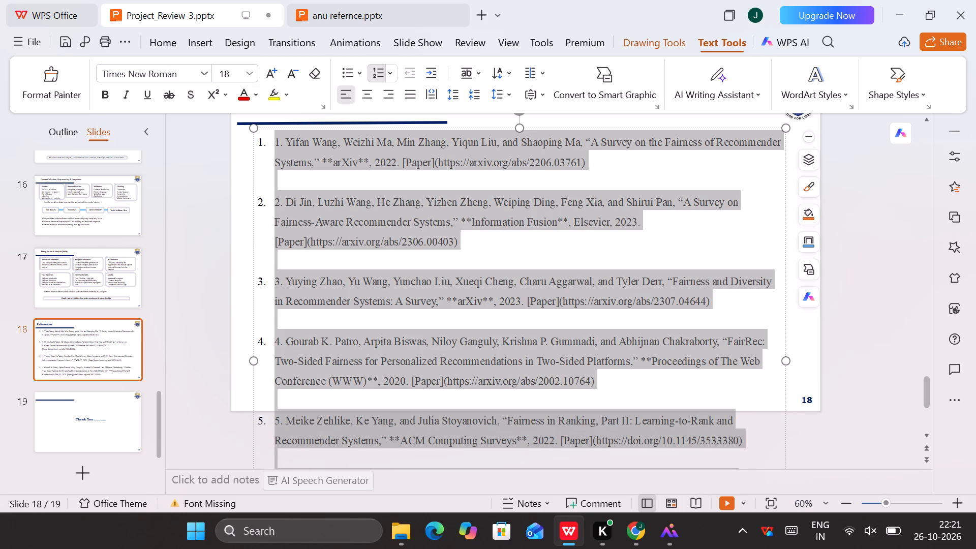
Set the reference list's font size to 15, and reduce it further to 12.
{"action": "left_click", "coordinate": [232, 72]}
{"action": "key", "text": "BackSpace"}
{"action": "type", "text": "15"}
{"action": "key", "text": "Return"}
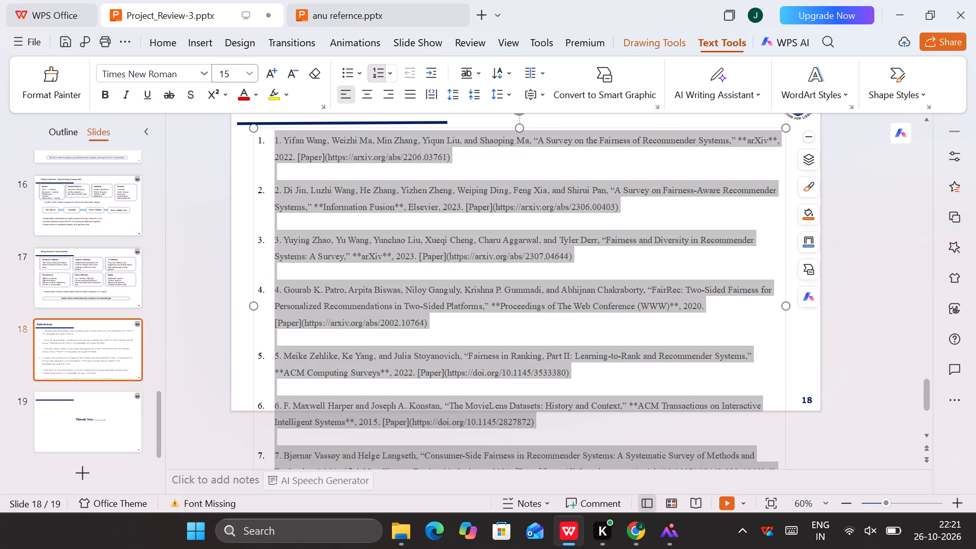
{"action": "scroll", "coordinate": [232, 72], "scroll_direction": "up", "scroll_amount": 1}
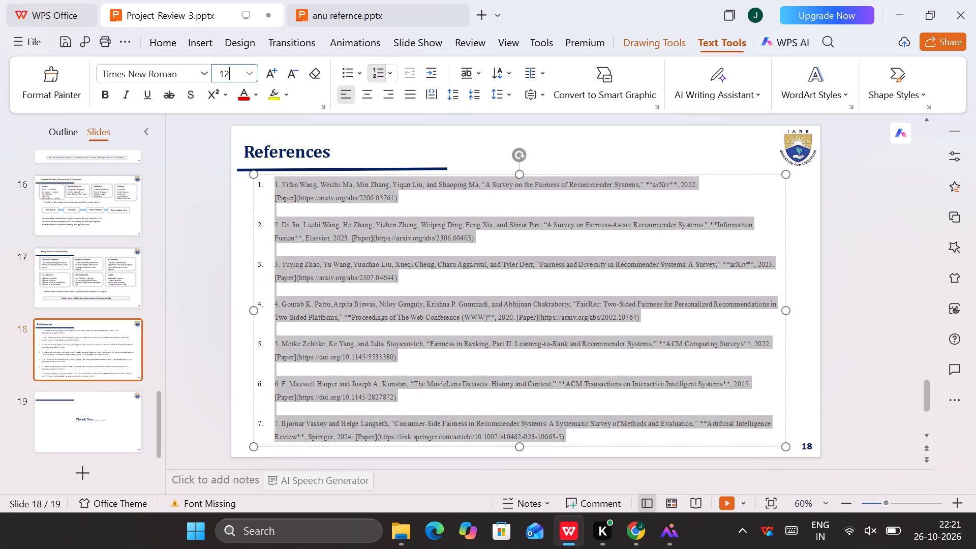
{"action": "right_click", "coordinate": [232, 72]}
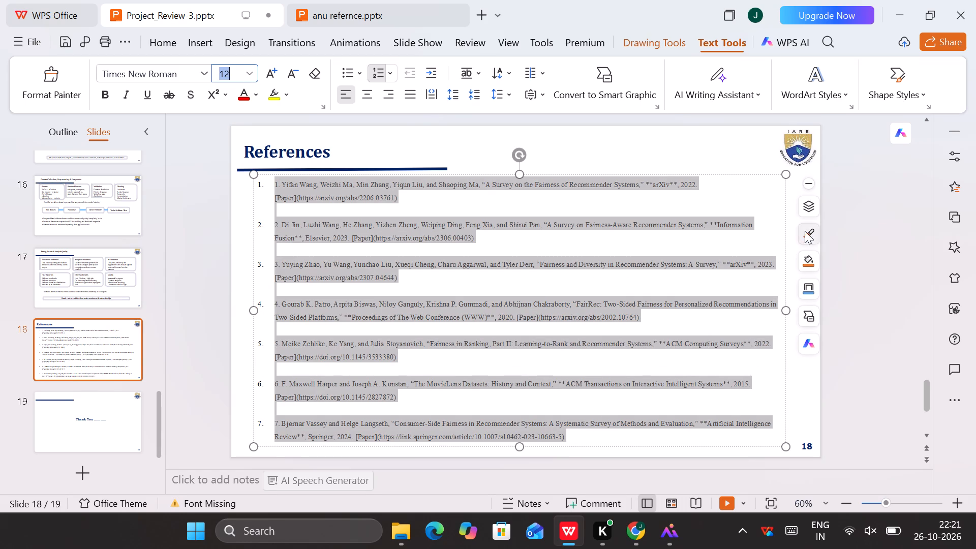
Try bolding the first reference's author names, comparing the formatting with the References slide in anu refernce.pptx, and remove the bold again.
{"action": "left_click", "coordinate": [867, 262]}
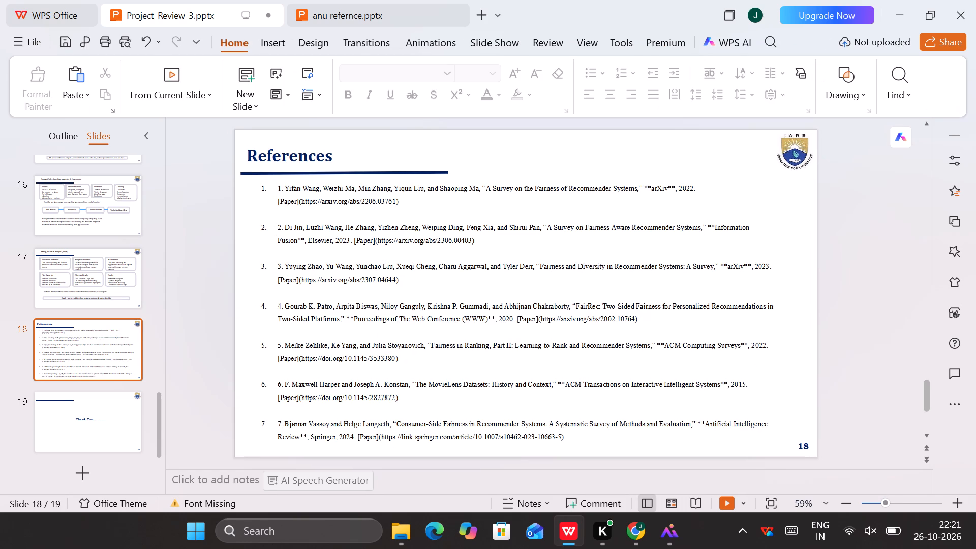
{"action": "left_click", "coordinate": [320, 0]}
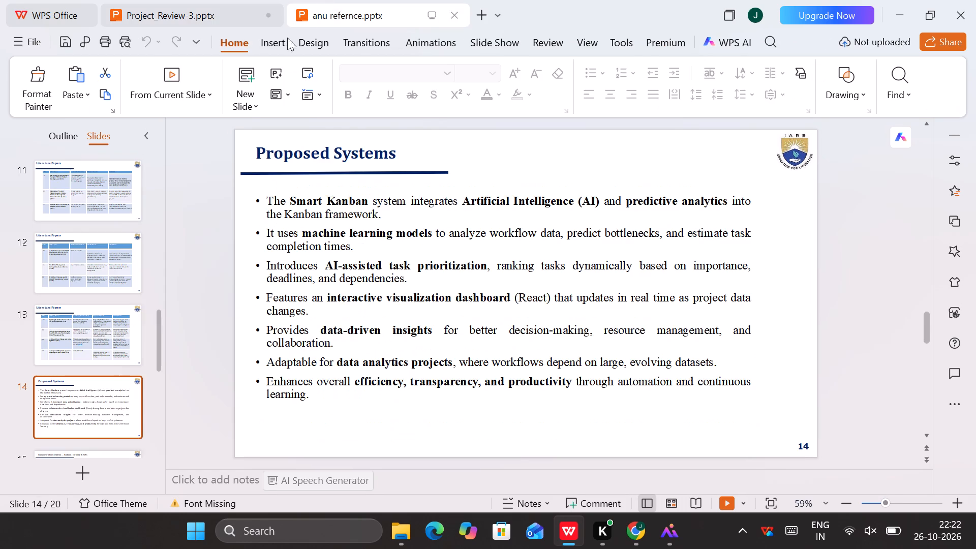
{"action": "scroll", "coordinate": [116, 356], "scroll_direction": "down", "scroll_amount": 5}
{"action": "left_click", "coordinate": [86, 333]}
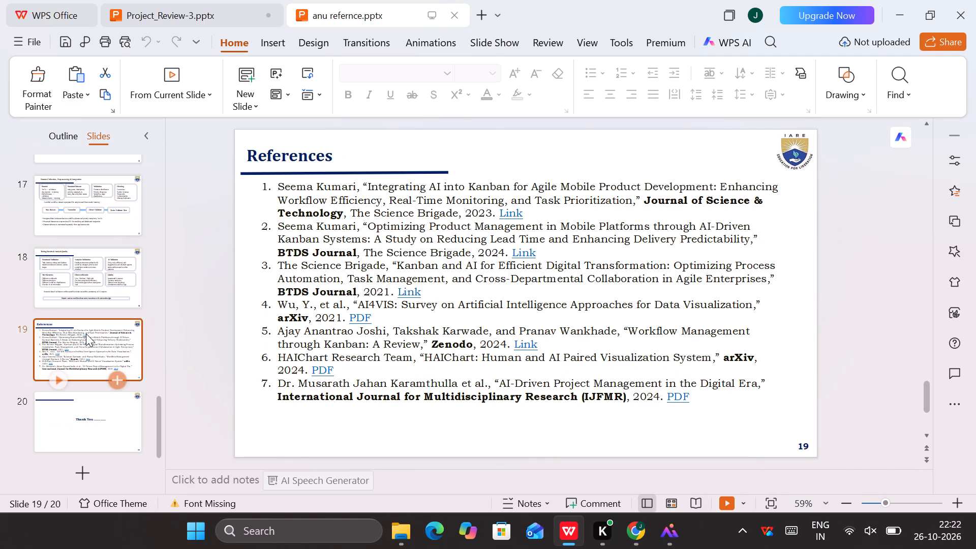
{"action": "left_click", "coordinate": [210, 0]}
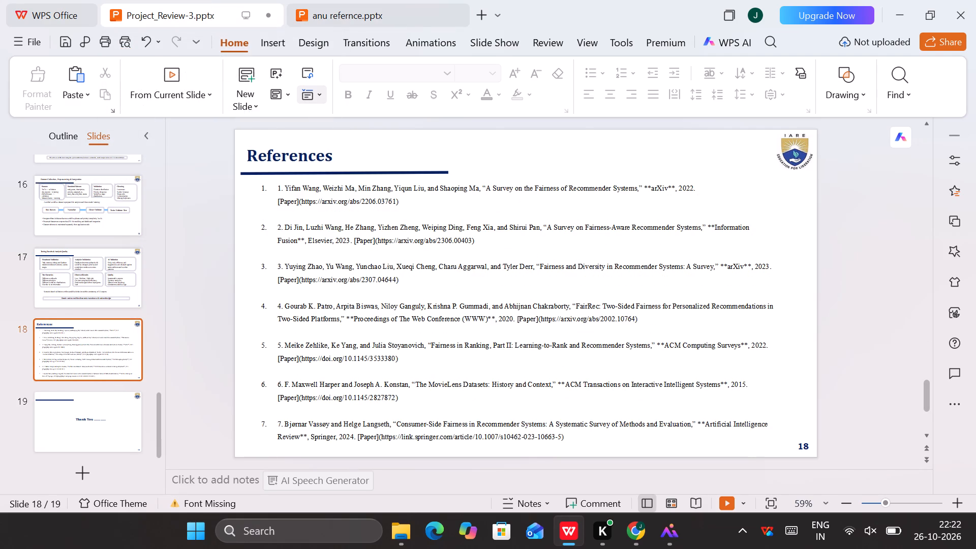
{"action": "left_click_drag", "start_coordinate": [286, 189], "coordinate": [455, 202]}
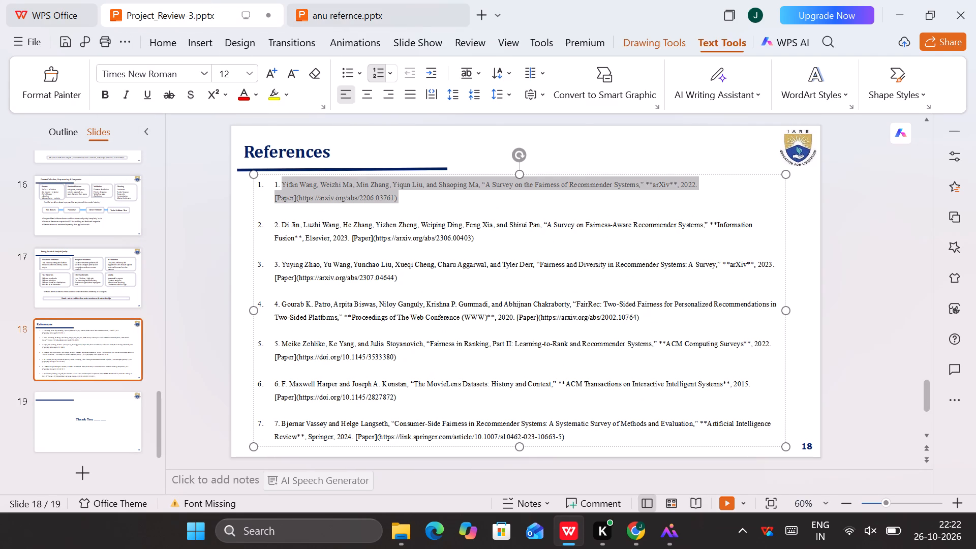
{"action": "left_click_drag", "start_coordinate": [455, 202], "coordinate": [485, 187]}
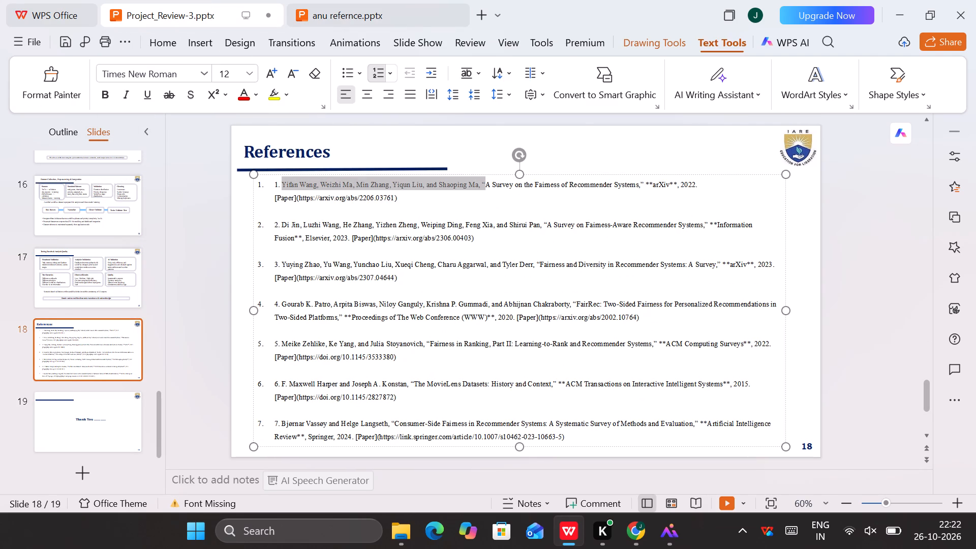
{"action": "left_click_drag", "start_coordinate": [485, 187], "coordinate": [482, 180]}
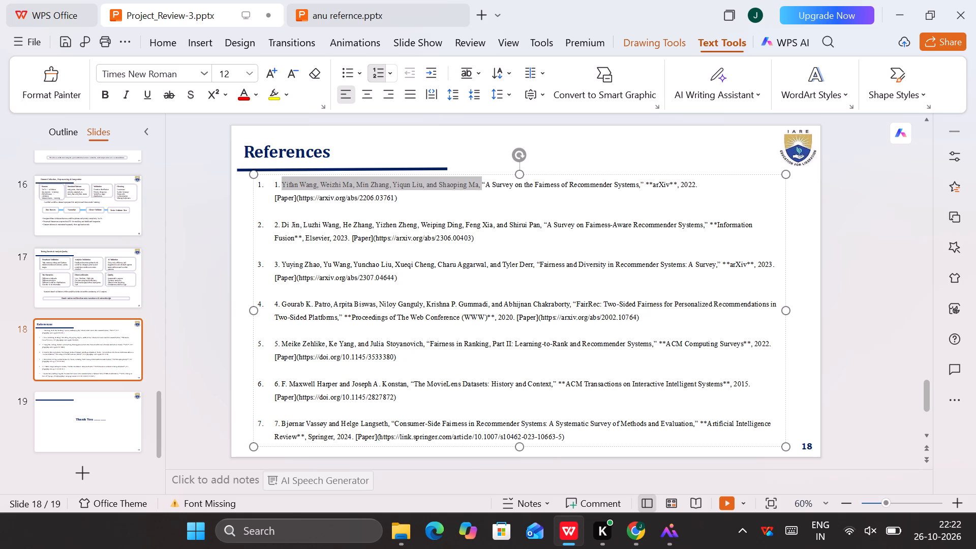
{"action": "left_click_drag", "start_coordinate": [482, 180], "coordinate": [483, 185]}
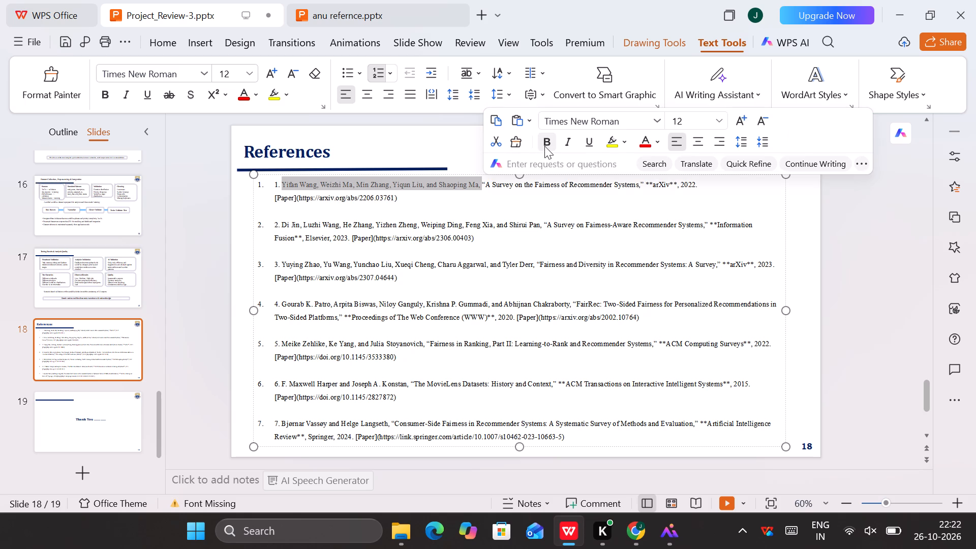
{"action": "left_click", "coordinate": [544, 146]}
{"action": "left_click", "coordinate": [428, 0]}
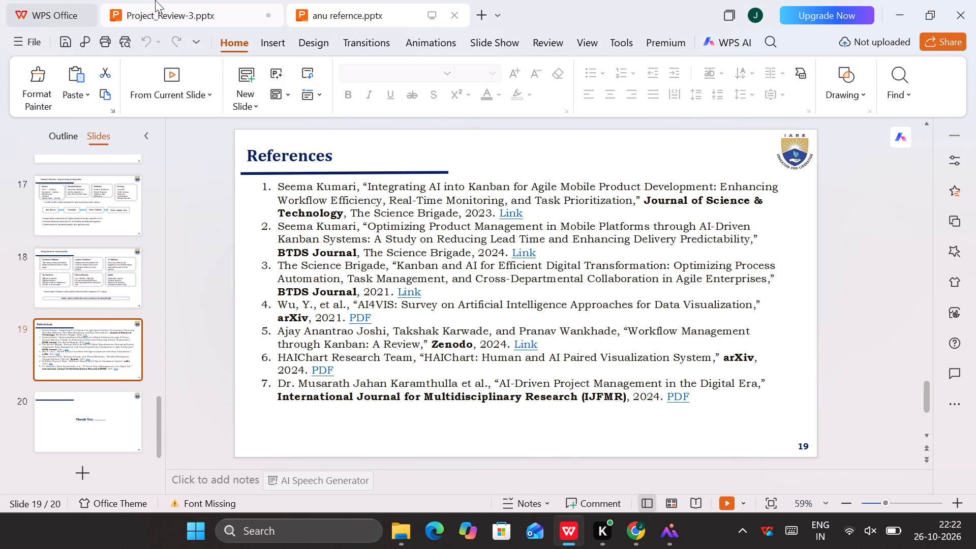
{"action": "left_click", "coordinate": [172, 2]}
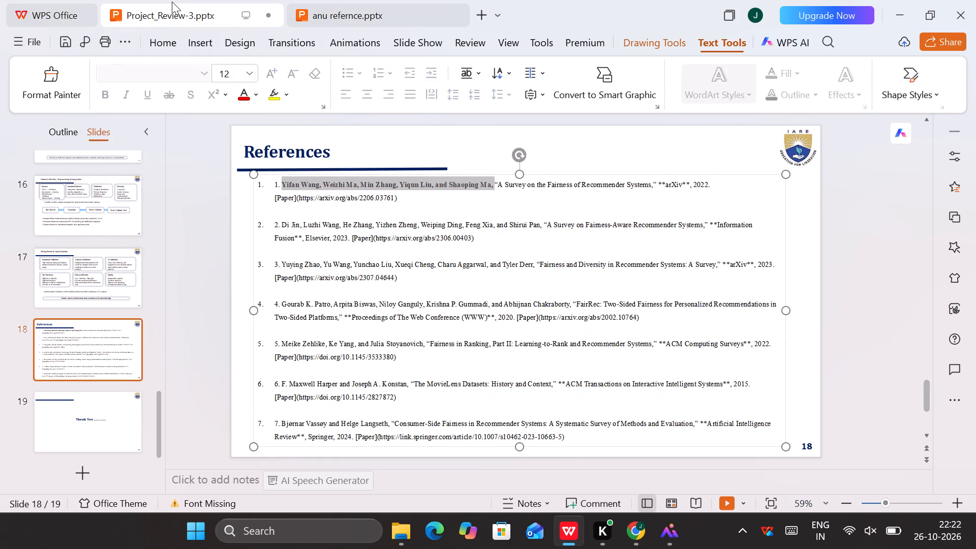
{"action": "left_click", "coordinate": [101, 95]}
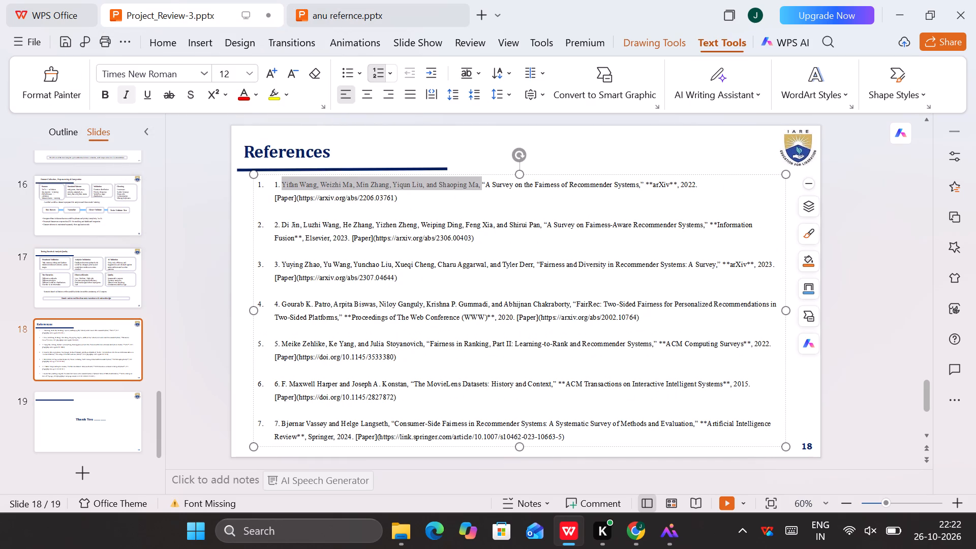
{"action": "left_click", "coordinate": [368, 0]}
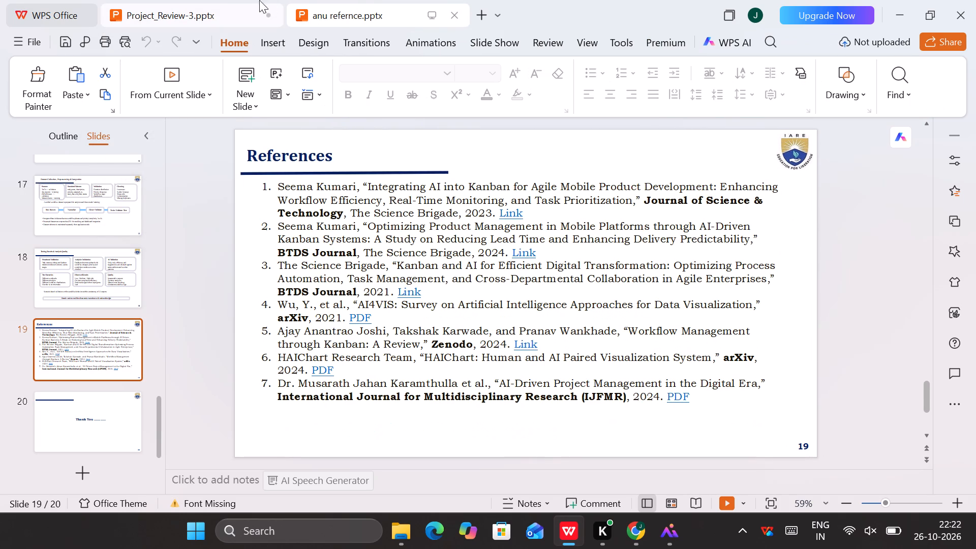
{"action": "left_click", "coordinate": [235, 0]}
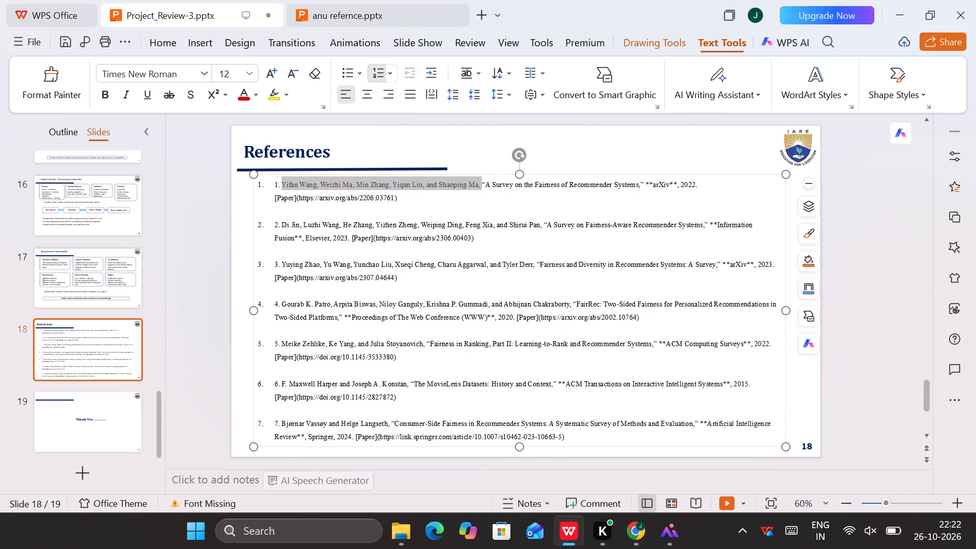
Delete the parenthesised URL after "[Paper]" in the first reference on the References slide.
{"action": "left_click", "coordinate": [366, 197]}
{"action": "left_click", "coordinate": [366, 197]}
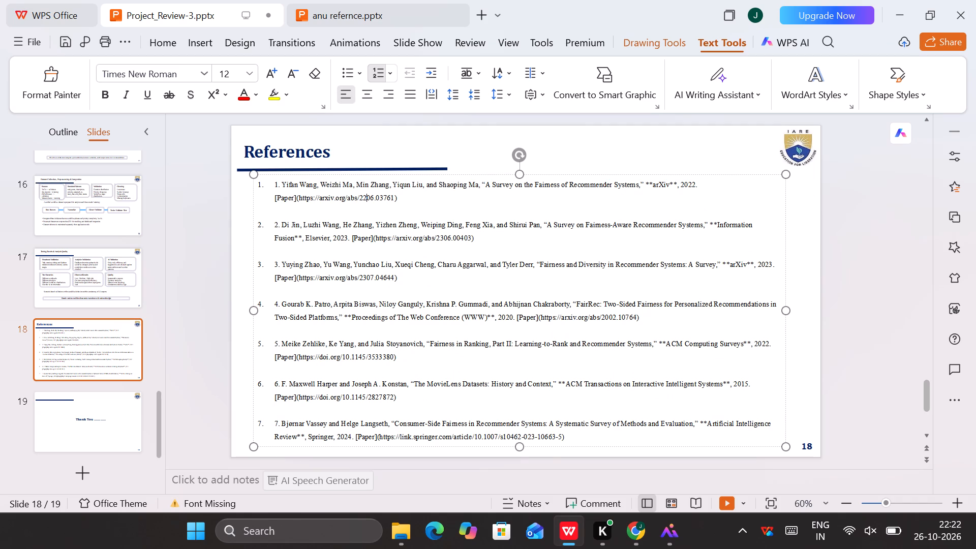
{"action": "left_click", "coordinate": [290, 195]}
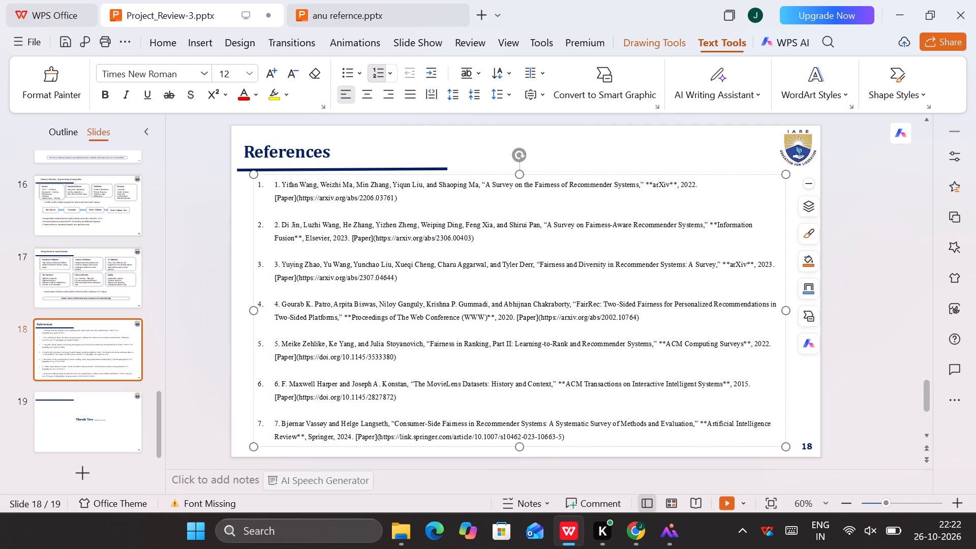
{"action": "left_click", "coordinate": [404, 197]}
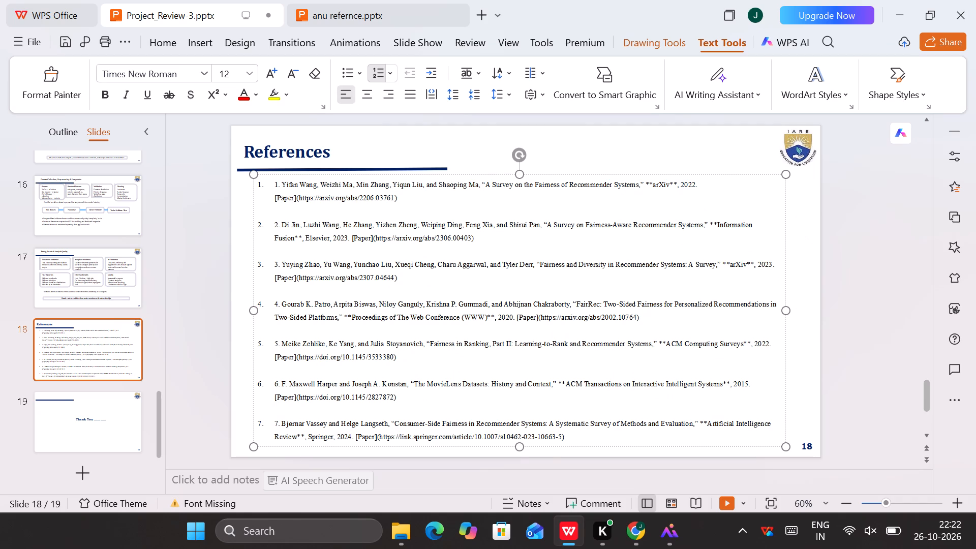
{"action": "key", "text": "BackSpace"}
{"action": "key", "text": "BackSpace"}
{"action": "key", "text": "BackSpace"}
{"action": "key", "text": "BackSpace"}
{"action": "key", "text": "BackSpace"}
{"action": "key", "text": "BackSpace"}
{"action": "key", "text": "BackSpace"}
{"action": "key", "text": "BackSpace"}
{"action": "key", "text": "BackSpace"}
{"action": "key", "text": "BackSpace"}
{"action": "key", "text": "BackSpace"}
{"action": "key", "text": "BackSpace"}
{"action": "key", "text": "BackSpace"}
{"action": "key", "text": "BackSpace"}
{"action": "key", "text": "BackSpace"}
{"action": "key", "text": "BackSpace"}
{"action": "key", "text": "BackSpace"}
{"action": "key", "text": "BackSpace"}
{"action": "key", "text": "BackSpace"}
{"action": "key", "text": "BackSpace"}
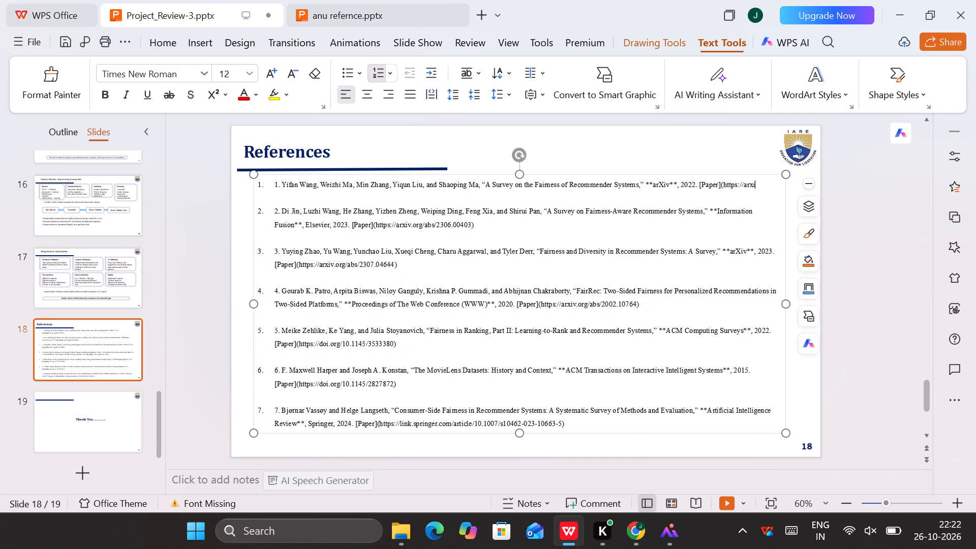
{"action": "key", "text": "BackSpace"}
{"action": "key", "text": "BackSpace"}
{"action": "key", "text": "BackSpace"}
{"action": "key", "text": "BackSpace"}
{"action": "key", "text": "BackSpace"}
{"action": "key", "text": "BackSpace"}
{"action": "key", "text": "BackSpace"}
{"action": "key", "text": "BackSpace"}
{"action": "key", "text": "BackSpace"}
{"action": "key", "text": "BackSpace"}
{"action": "key", "text": "BackSpace"}
{"action": "key", "text": "BackSpace"}
{"action": "key", "text": "BackSpace"}
{"action": "key", "text": "BackSpace"}
Delete the URL from the second reference, keeping "[Paper]" at its end and the third reference as a separate numbered item.
{"action": "left_click_drag", "start_coordinate": [372, 228], "coordinate": [480, 232]}
{"action": "key", "text": "BackSpace"}
{"action": "key", "text": "bracketright"}
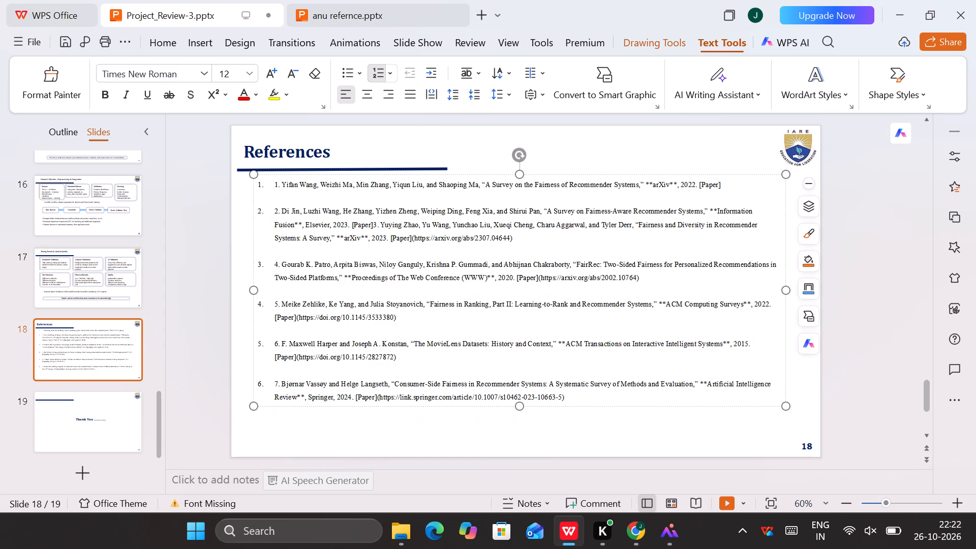
{"action": "key", "text": "Return"}
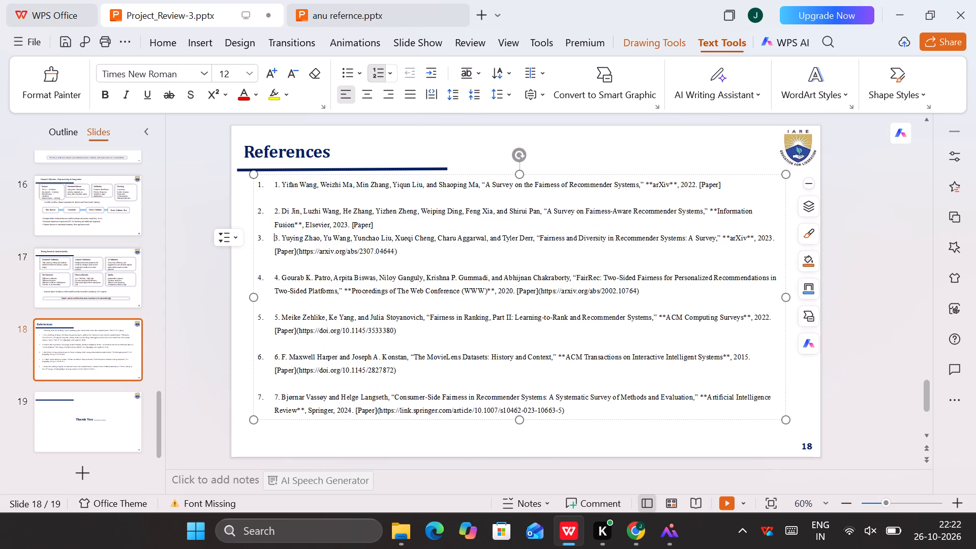
Delete the parenthesised URL after "[Paper]" in the third reference.
{"action": "right_click_drag", "start_coordinate": [406, 254], "coordinate": [297, 253]}
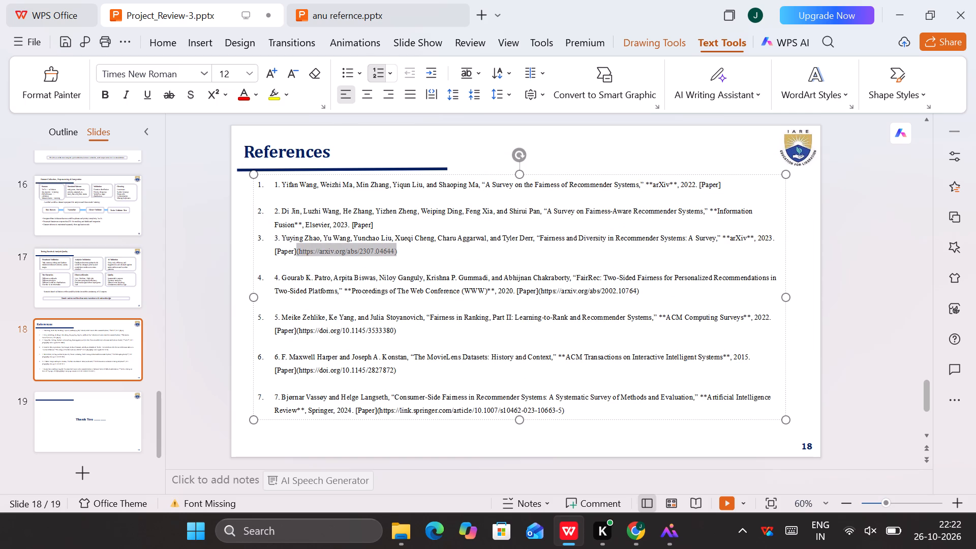
{"action": "key", "text": "BackSpace"}
{"action": "key", "text": "BackSpace"}
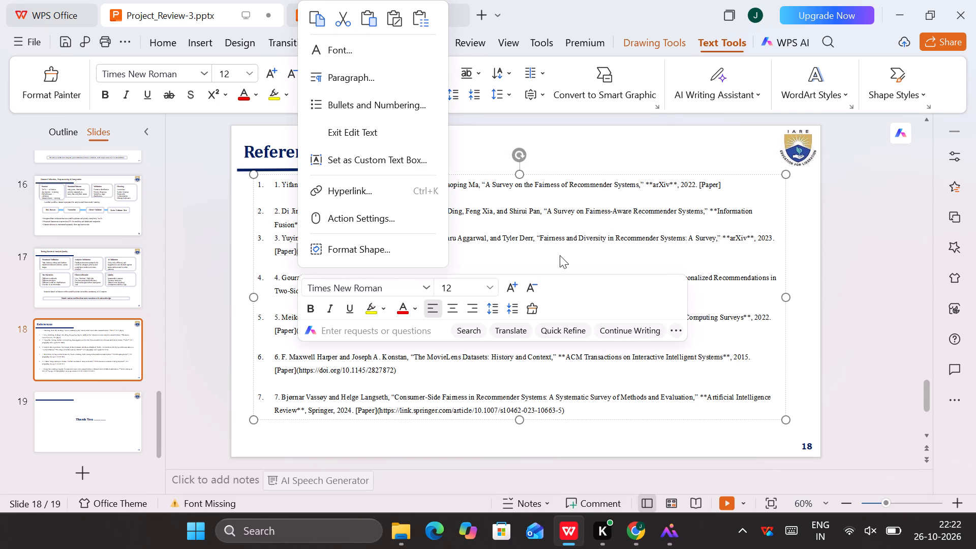
{"action": "left_click", "coordinate": [560, 255]}
{"action": "key", "text": "BackSpace"}
{"action": "key", "text": "BackSpace"}
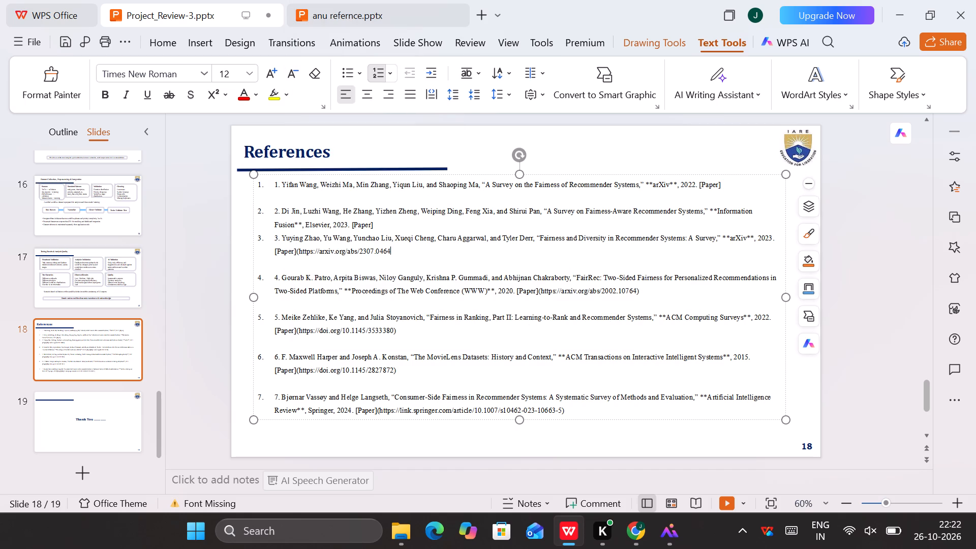
{"action": "left_click_drag", "start_coordinate": [395, 255], "coordinate": [311, 251]}
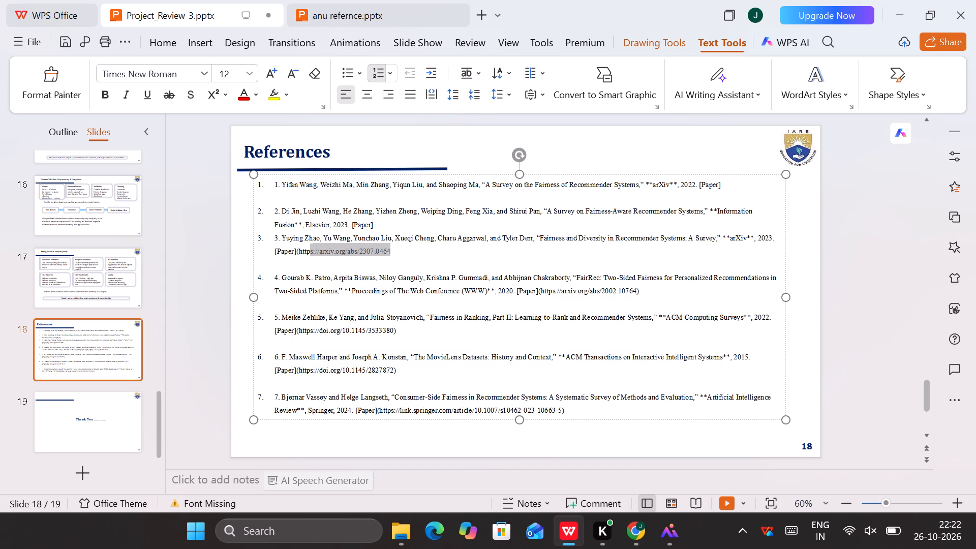
{"action": "left_click_drag", "start_coordinate": [311, 251], "coordinate": [297, 251]}
{"action": "key", "text": "BackSpace"}
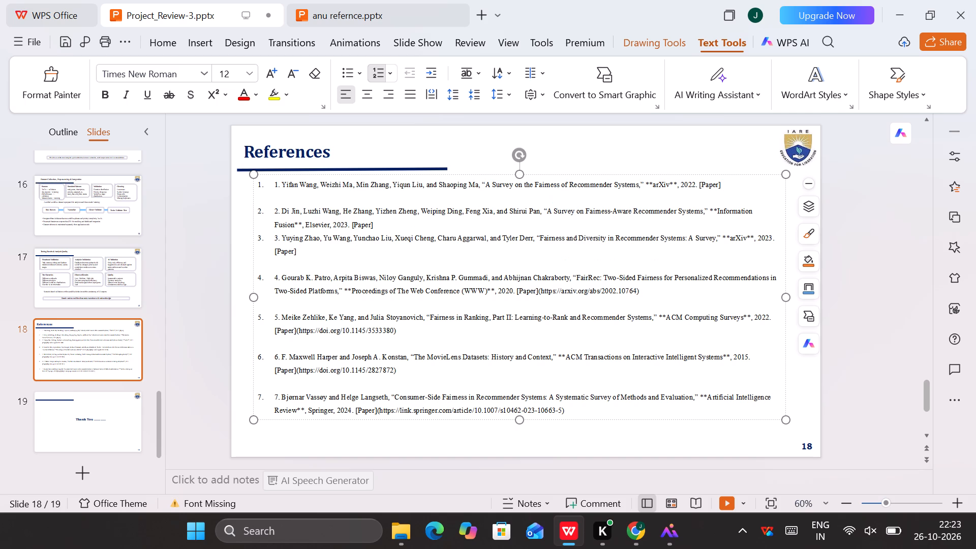
Check the first reference's link in anu refernce.pptx, and delete the parenthesised URL after "[Paper]" in Project_Review-3's fifth reference.
{"action": "left_click", "coordinate": [406, 0]}
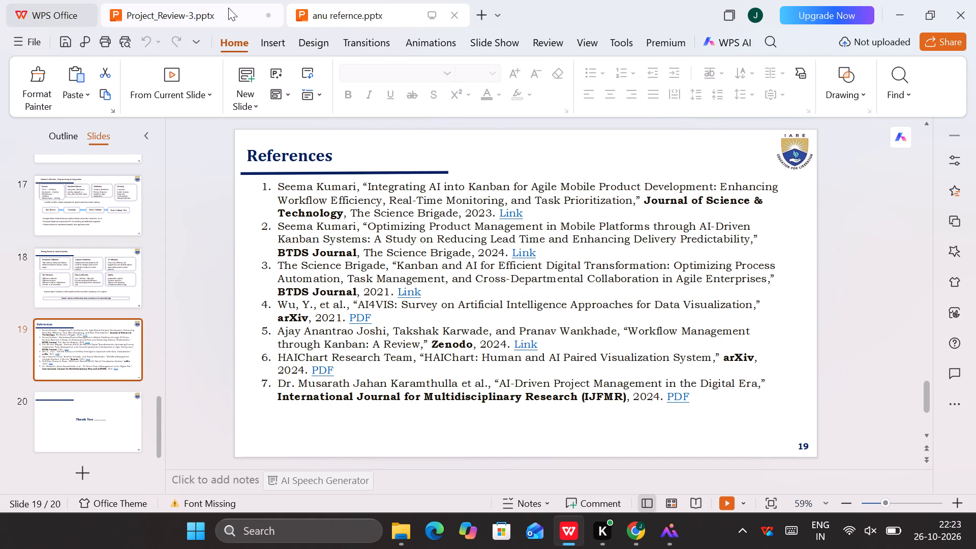
{"action": "left_click", "coordinate": [509, 215]}
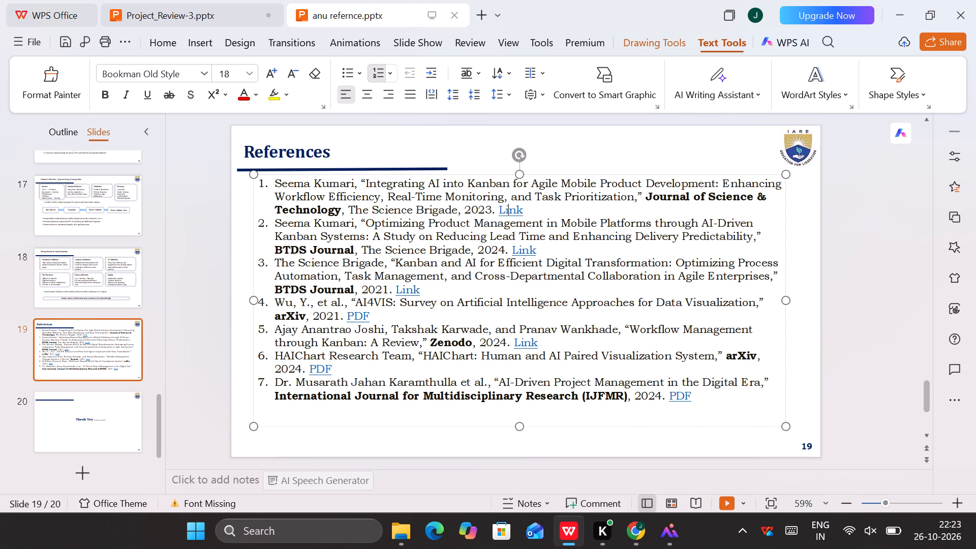
{"action": "left_click", "coordinate": [517, 215]}
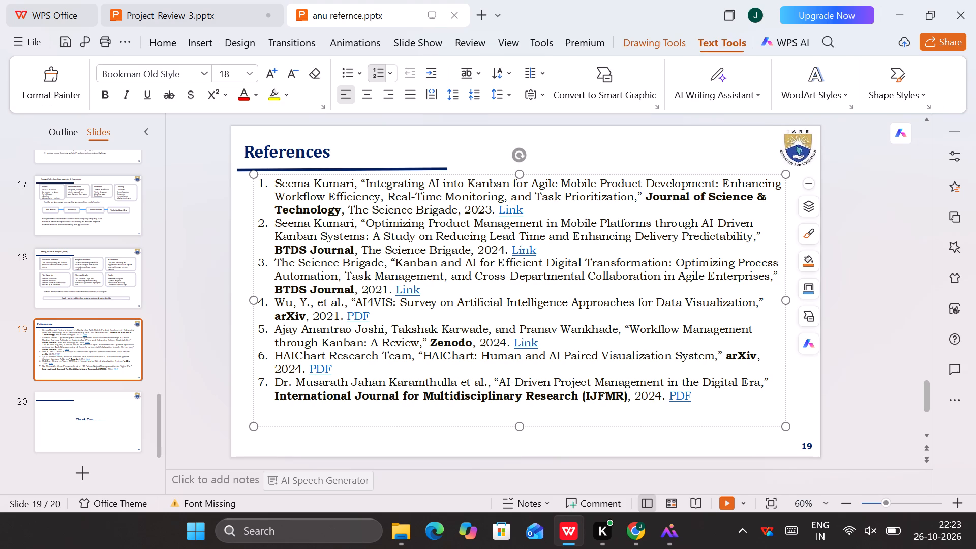
{"action": "left_click", "coordinate": [192, 9]}
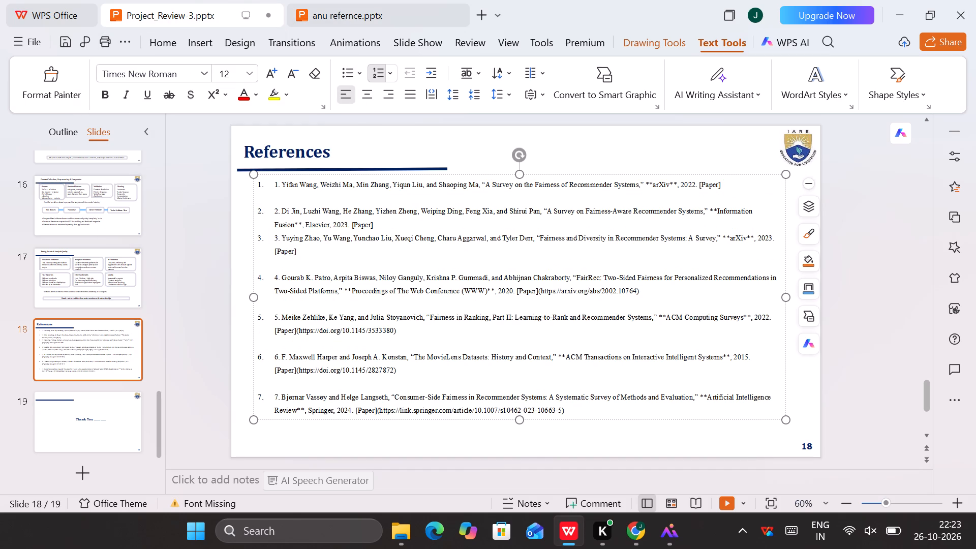
{"action": "scroll", "coordinate": [567, 310], "scroll_direction": "up", "scroll_amount": 2, "text": "ctrl"}
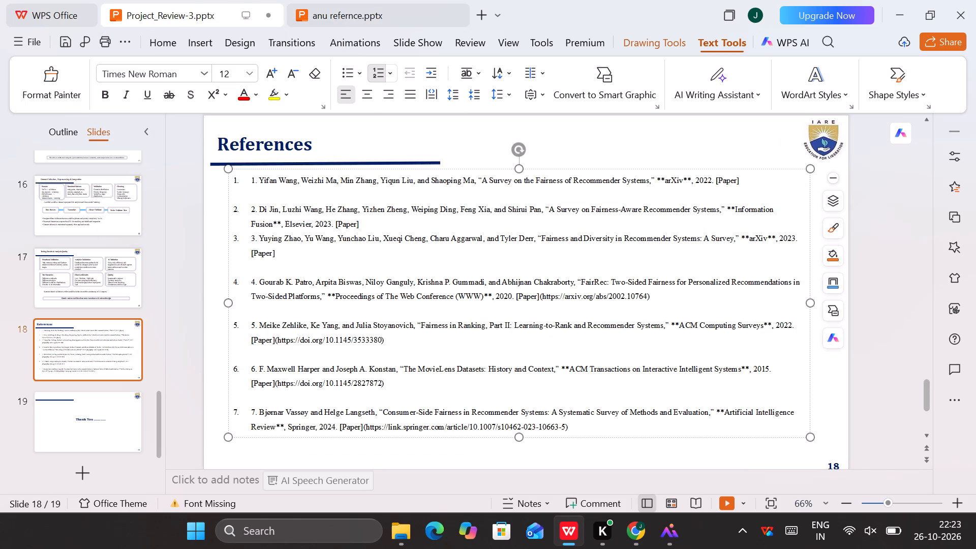
{"action": "left_click", "coordinate": [889, 380]}
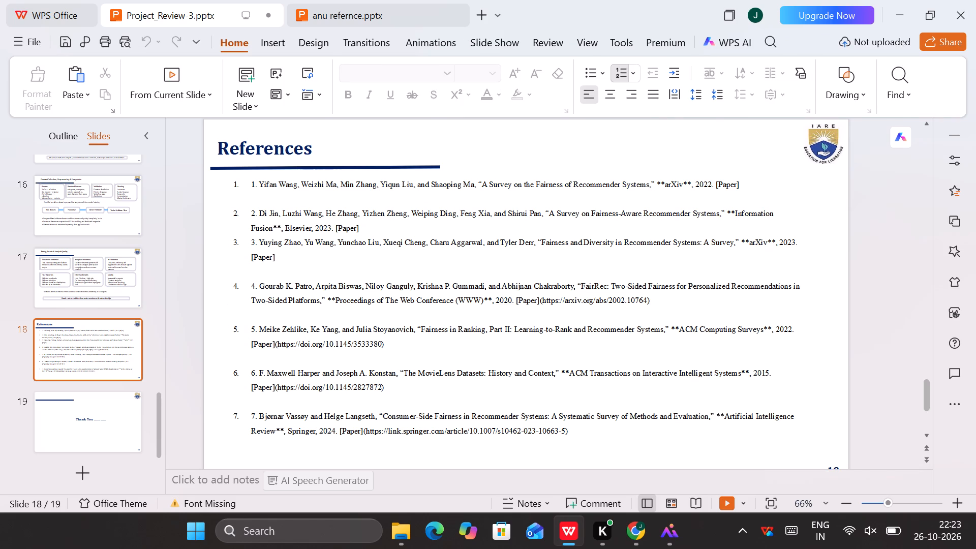
{"action": "left_click_drag", "start_coordinate": [390, 342], "coordinate": [279, 335]}
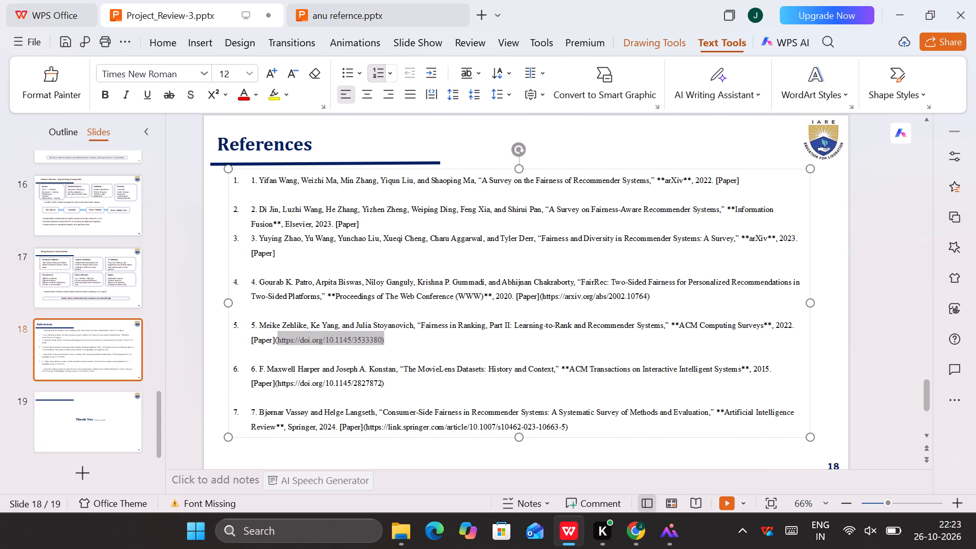
{"action": "left_click_drag", "start_coordinate": [279, 335], "coordinate": [276, 335]}
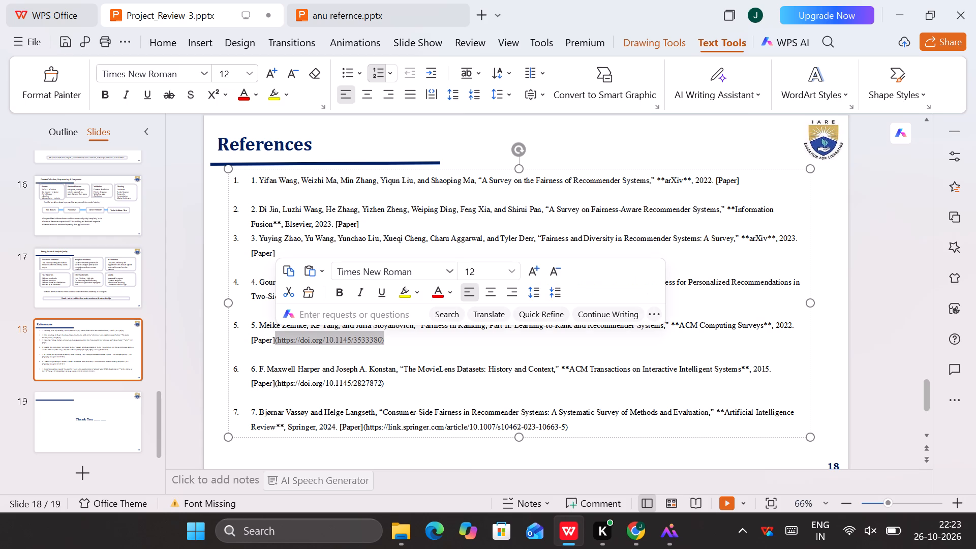
{"action": "key", "text": "BackSpace"}
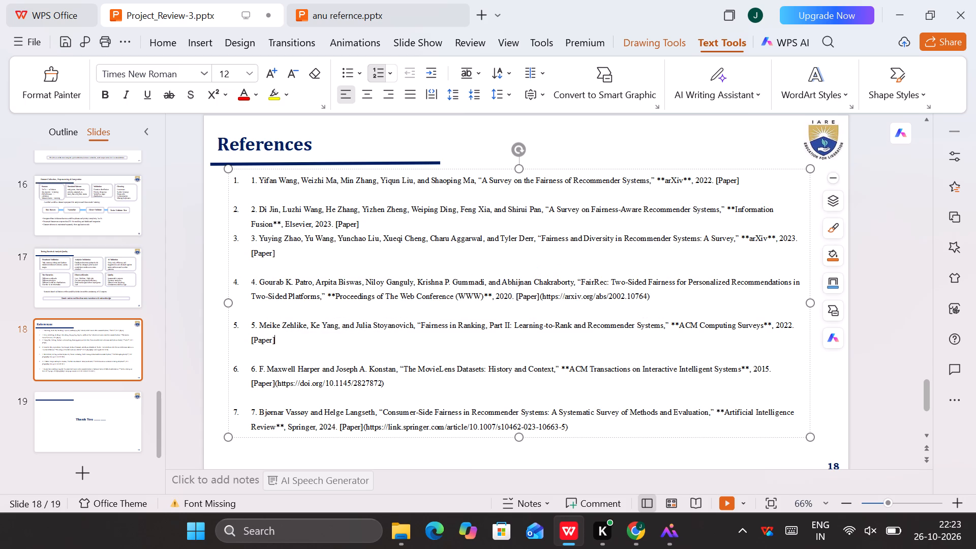
Delete the parenthesised URLs after "[Paper]" in the sixth, seventh and fourth references on the References slide.
{"action": "left_click_drag", "start_coordinate": [391, 377], "coordinate": [297, 383]}
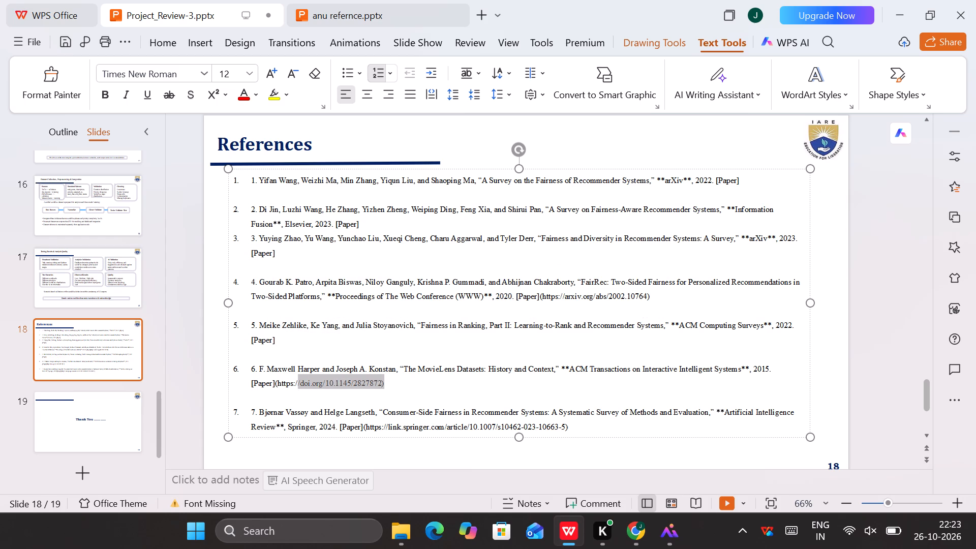
{"action": "left_click_drag", "start_coordinate": [297, 383], "coordinate": [275, 381]}
{"action": "key", "text": "BackSpace"}
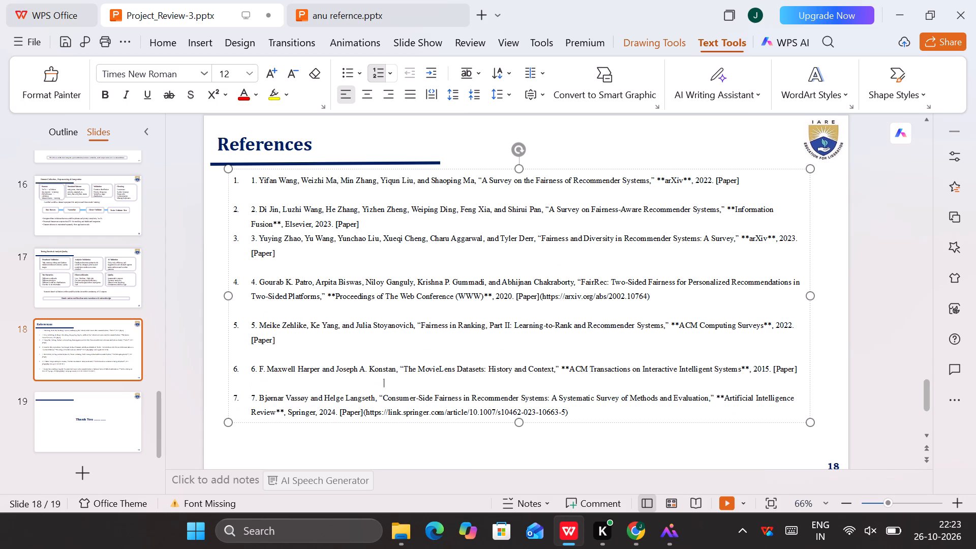
{"action": "left_click_drag", "start_coordinate": [580, 414], "coordinate": [377, 413]}
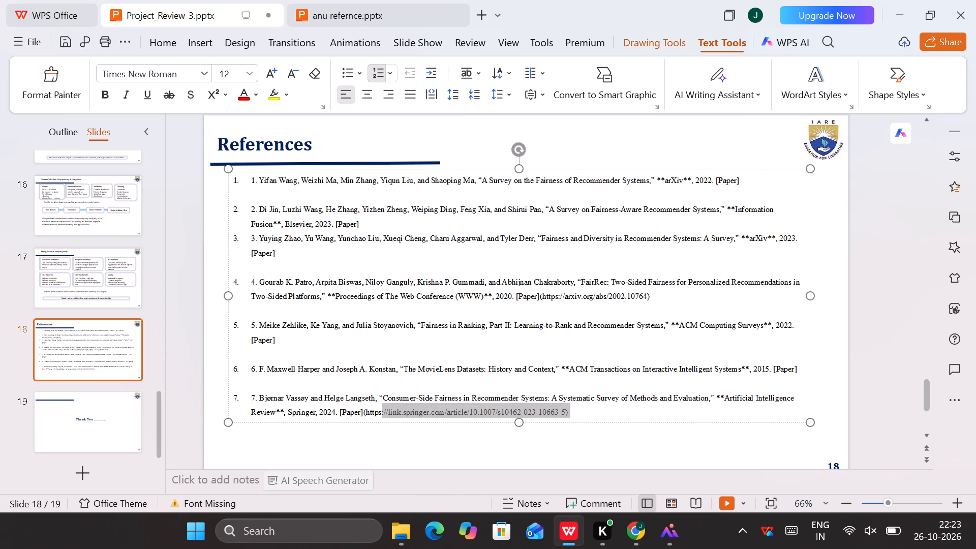
{"action": "left_click_drag", "start_coordinate": [377, 413], "coordinate": [363, 413]}
{"action": "key", "text": "BackSpace"}
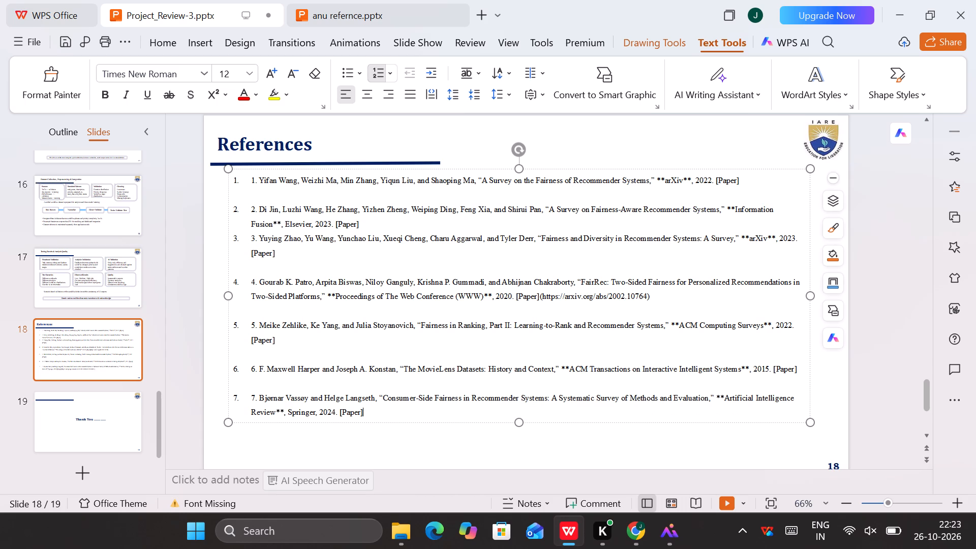
{"action": "left_click_drag", "start_coordinate": [658, 297], "coordinate": [498, 290]}
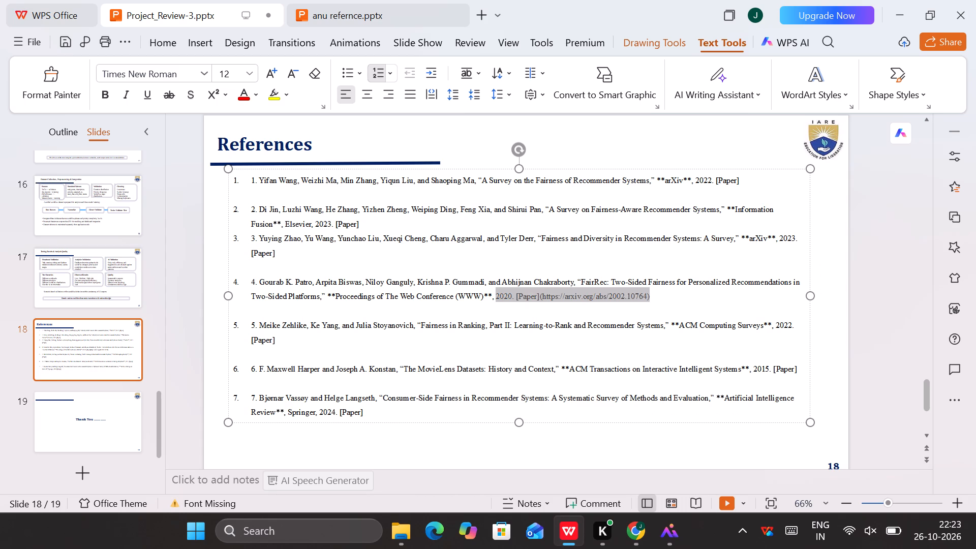
{"action": "left_click_drag", "start_coordinate": [498, 290], "coordinate": [540, 298]}
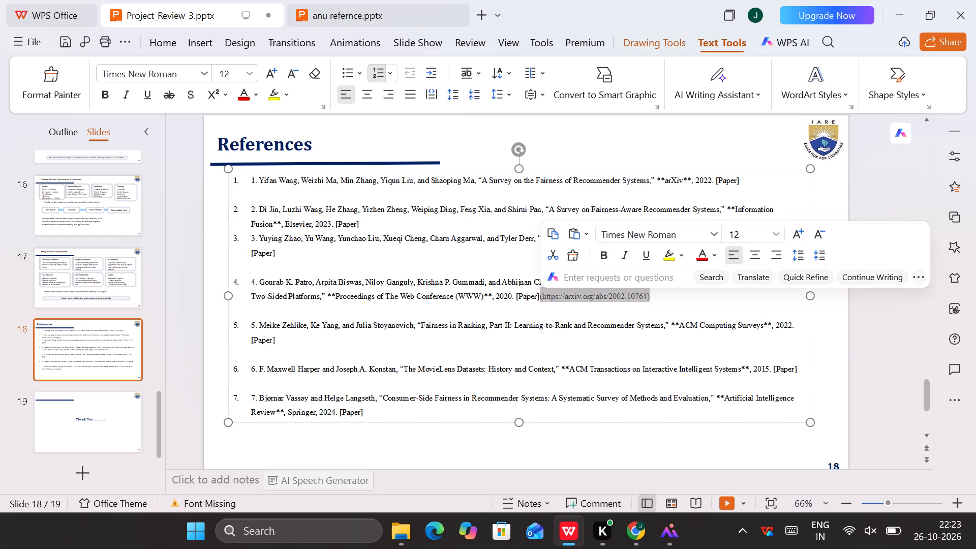
{"action": "key", "text": "BackSpace"}
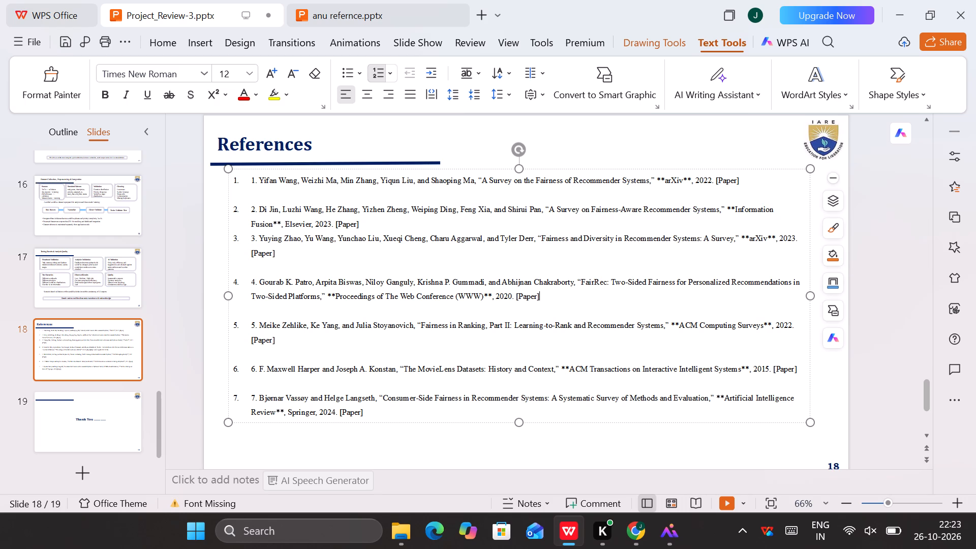
Review slides 17 back to 13 for content still to adapt, returning to the Dataset Collection, Preprocessing & Integration slide.
{"action": "left_click", "coordinate": [99, 265]}
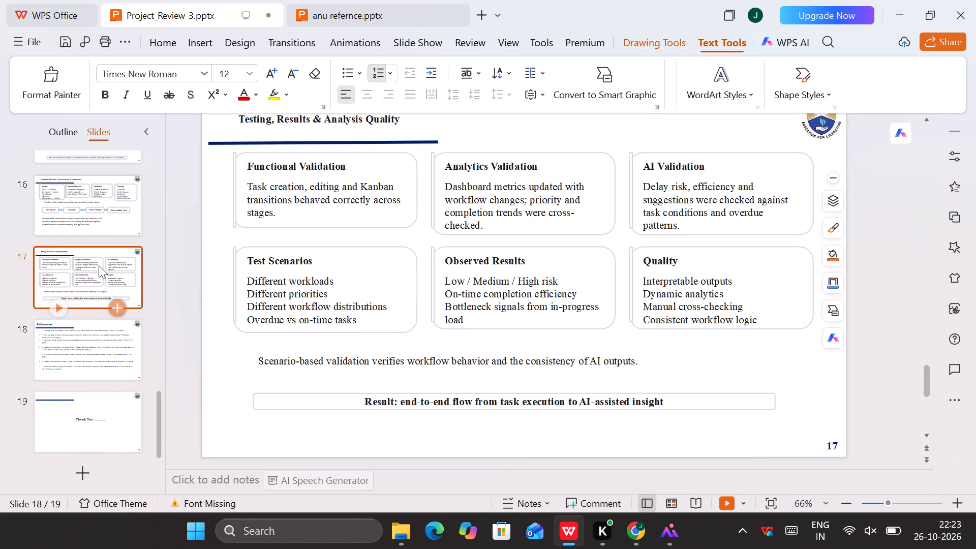
{"action": "left_click", "coordinate": [62, 219]}
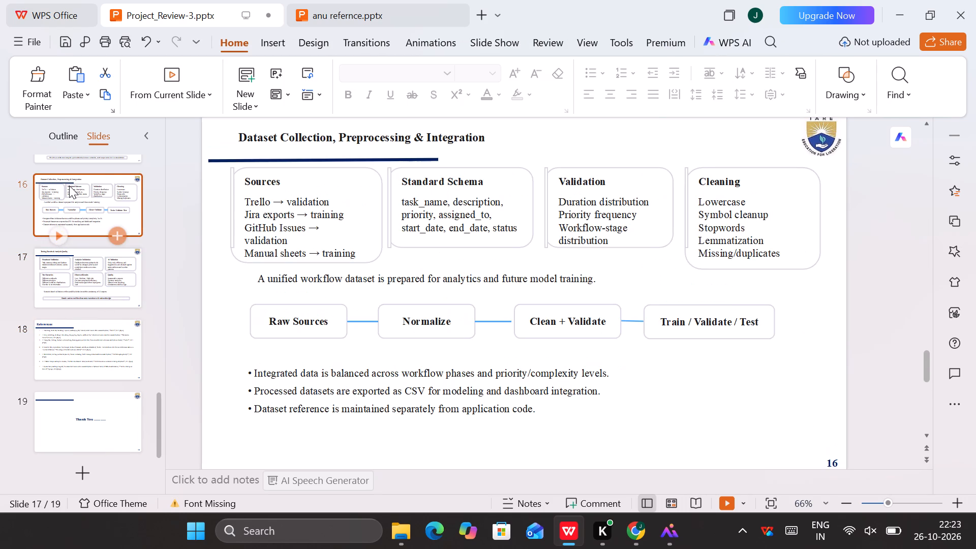
{"action": "left_click", "coordinate": [96, 161]}
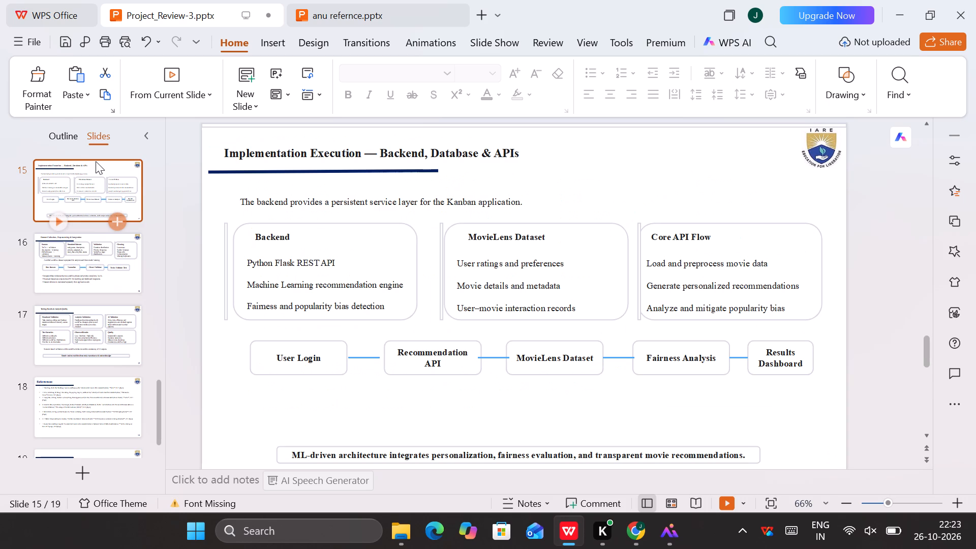
{"action": "key", "text": "Up"}
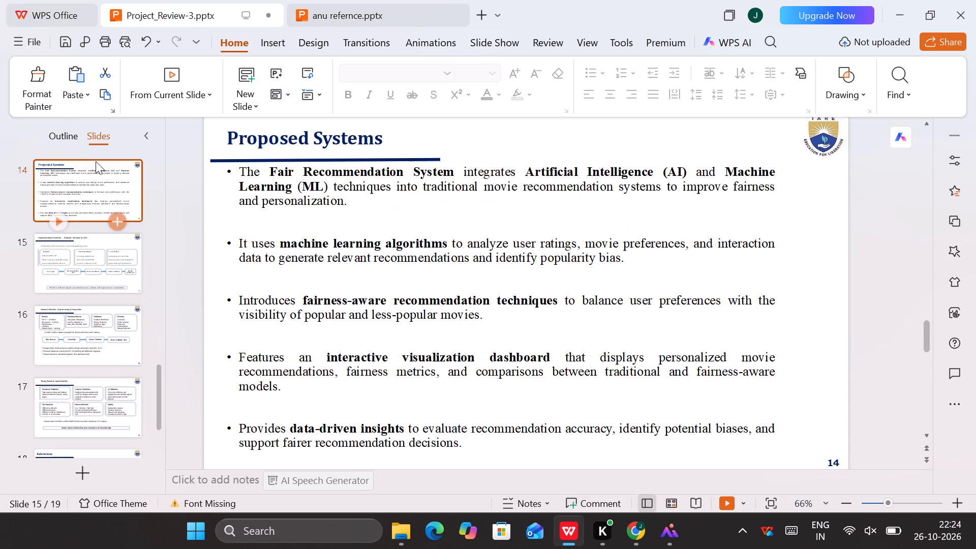
{"action": "key", "text": "Up"}
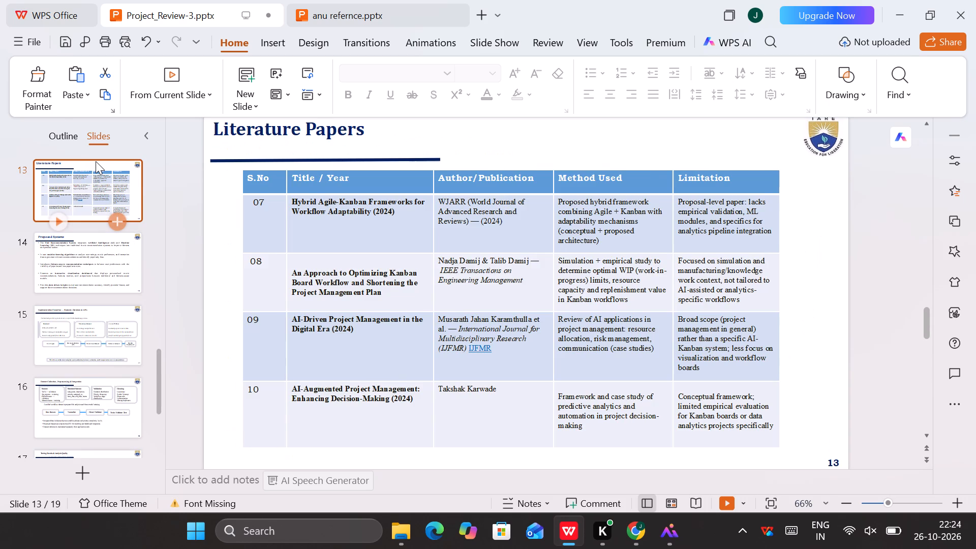
{"action": "key", "text": "Down"}
{"action": "key", "text": "Down"}
{"action": "key", "text": "Down"}
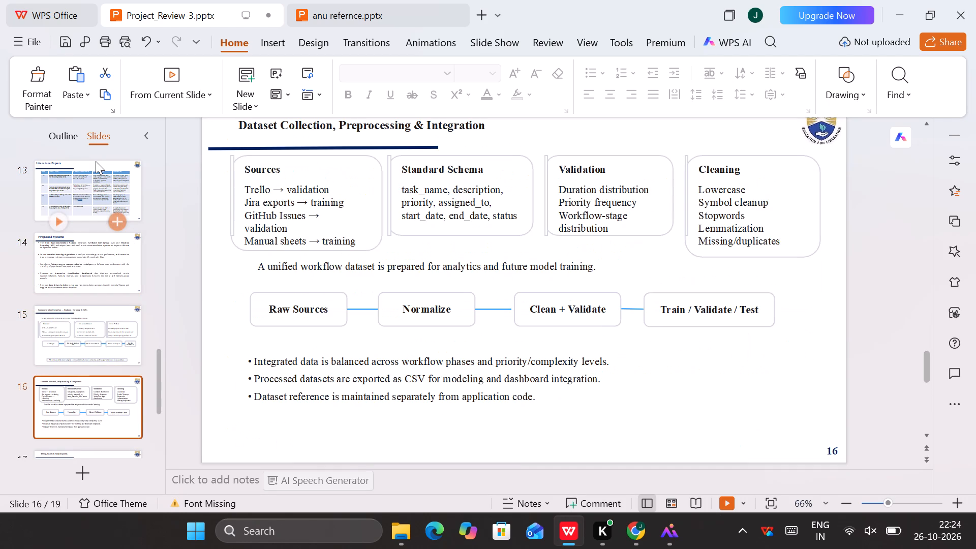
{"action": "key", "text": "shift+super+s"}
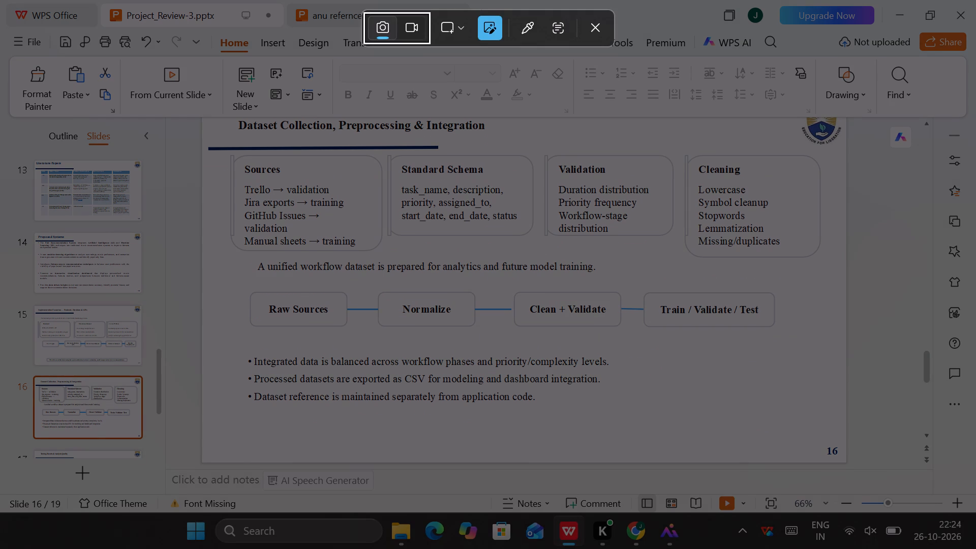
{"action": "left_click_drag", "start_coordinate": [219, 117], "coordinate": [711, 351]}
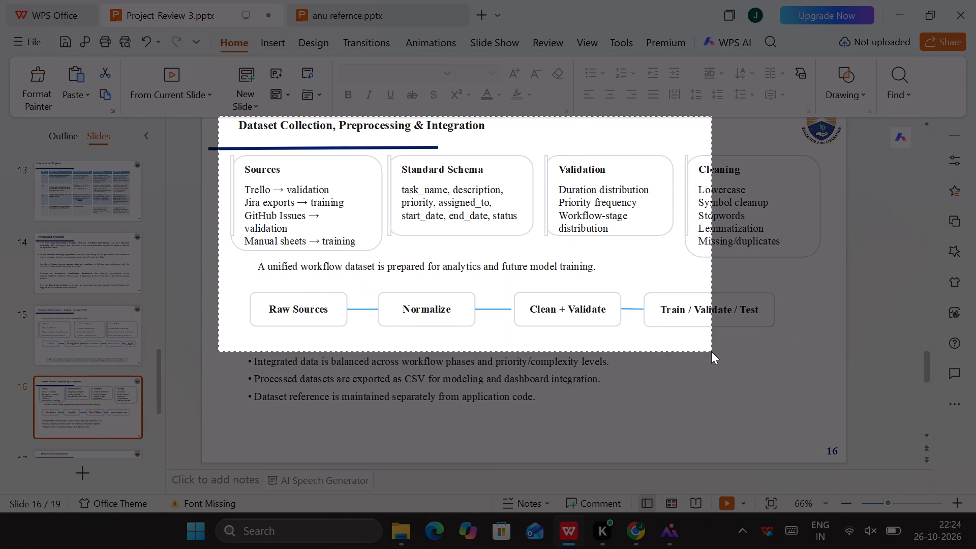